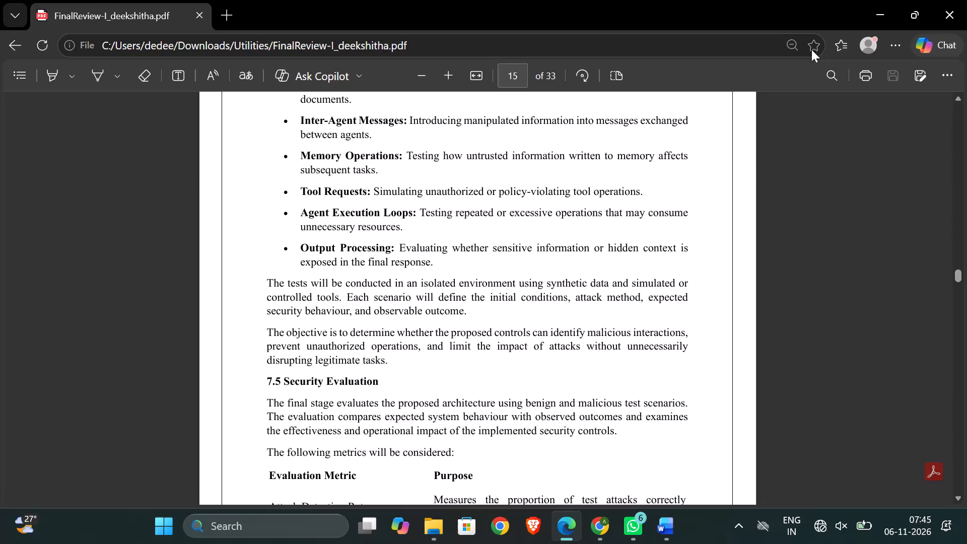
Review the ERGA draft in Word from the cover page text through the literature survey table.
{"action": "scroll", "coordinate": [643, 446], "scroll_direction": "up", "scroll_amount": 4}
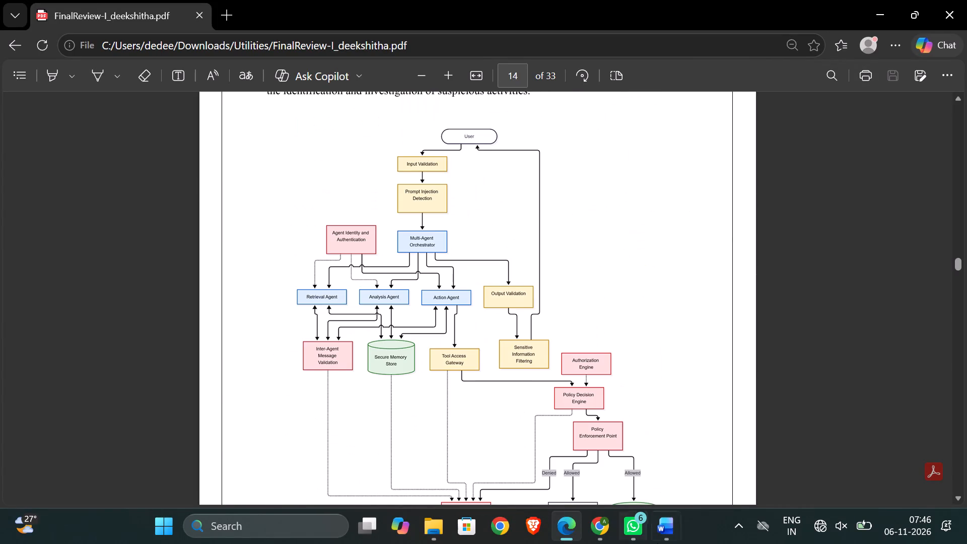
{"action": "left_click", "coordinate": [672, 519]}
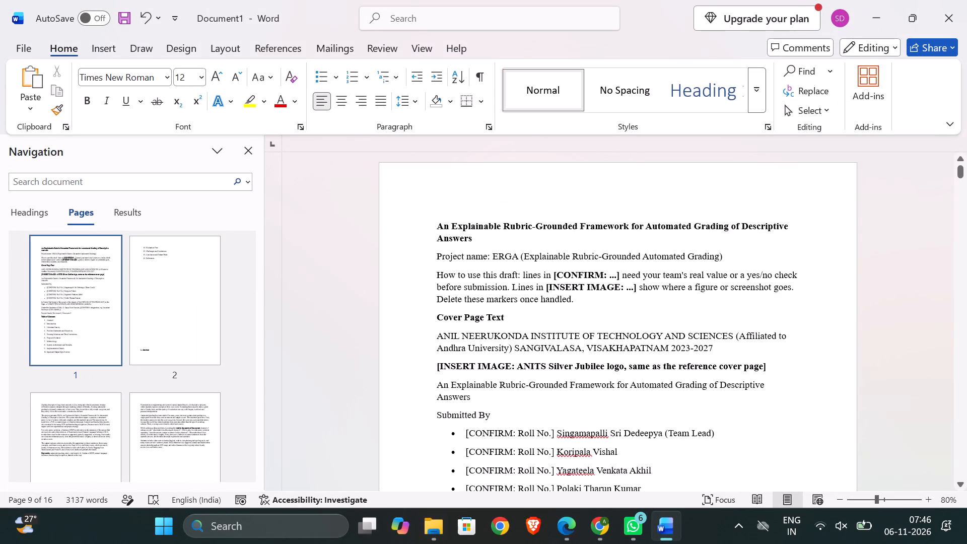
{"action": "scroll", "coordinate": [537, 333], "scroll_direction": "down", "scroll_amount": 2}
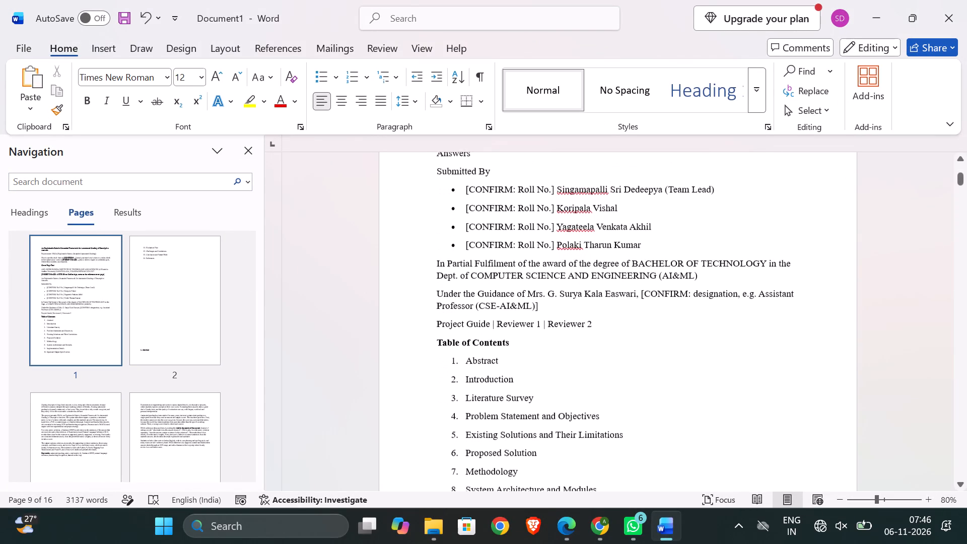
{"action": "scroll", "coordinate": [537, 333], "scroll_direction": "down", "scroll_amount": 1}
{"action": "scroll", "coordinate": [459, 335], "scroll_direction": "down", "scroll_amount": 5}
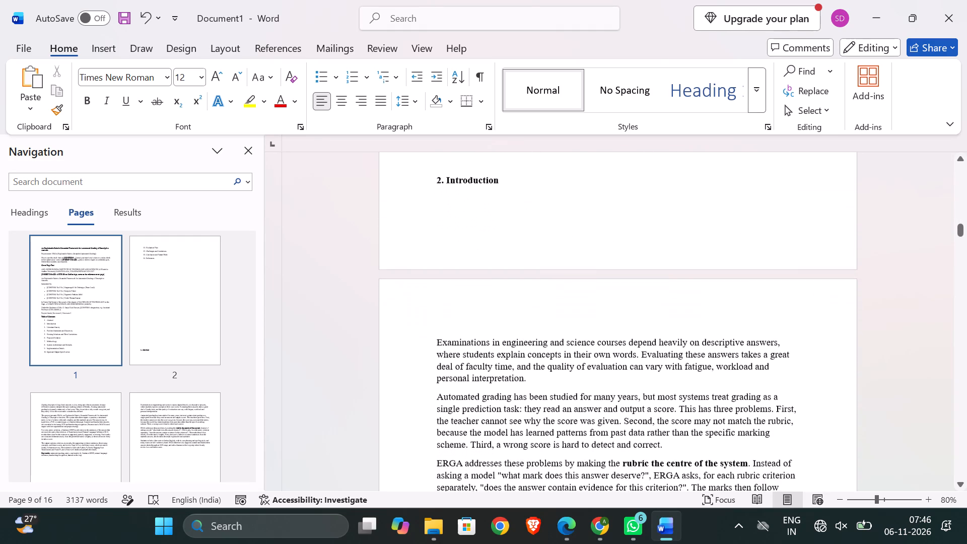
{"action": "scroll", "coordinate": [657, 359], "scroll_direction": "down", "scroll_amount": 4}
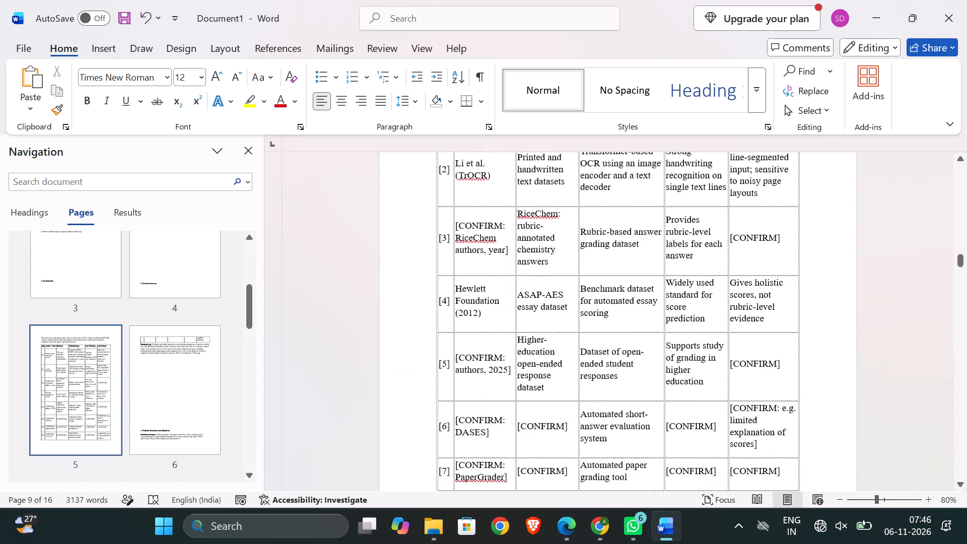
{"action": "scroll", "coordinate": [657, 359], "scroll_direction": "down", "scroll_amount": 1}
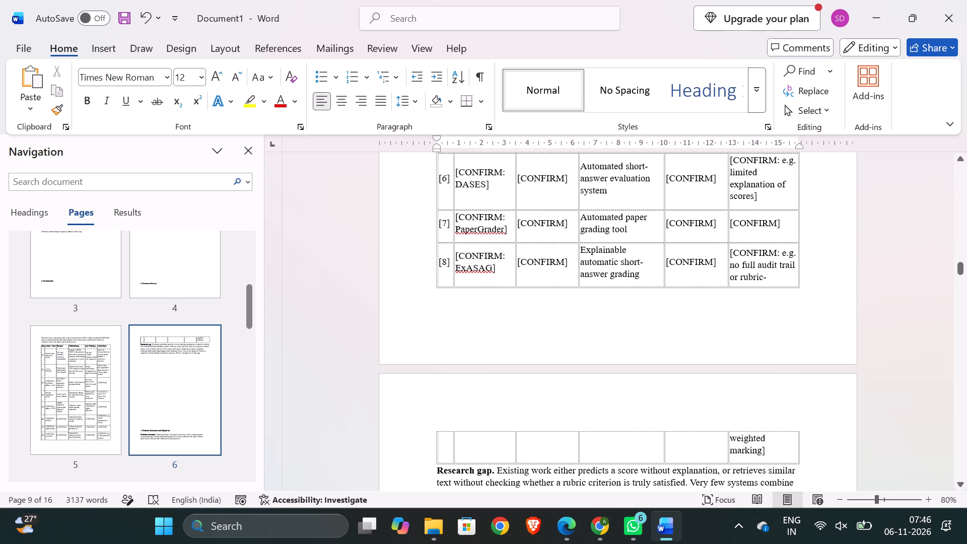
{"action": "scroll", "coordinate": [665, 410], "scroll_direction": "down", "scroll_amount": 3}
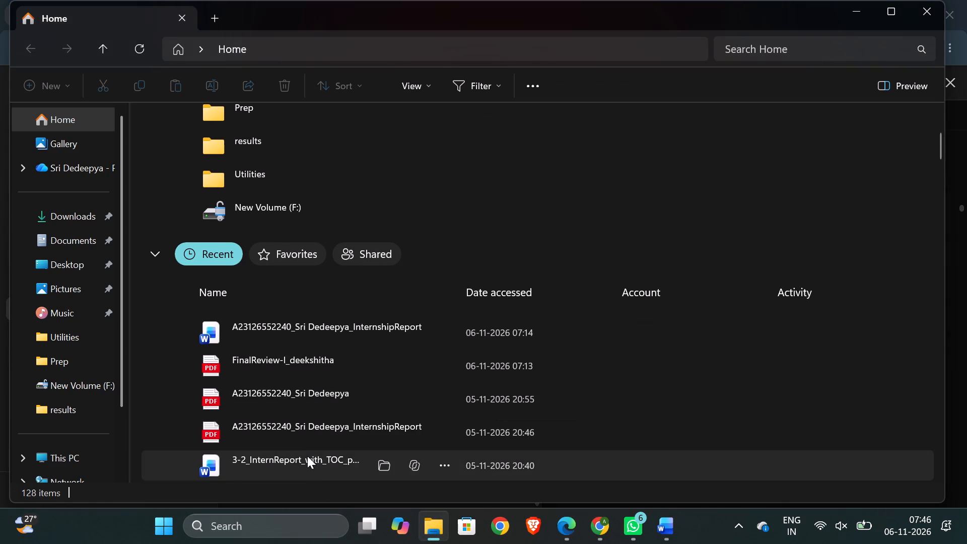
{"action": "double_click", "coordinate": [307, 456]}
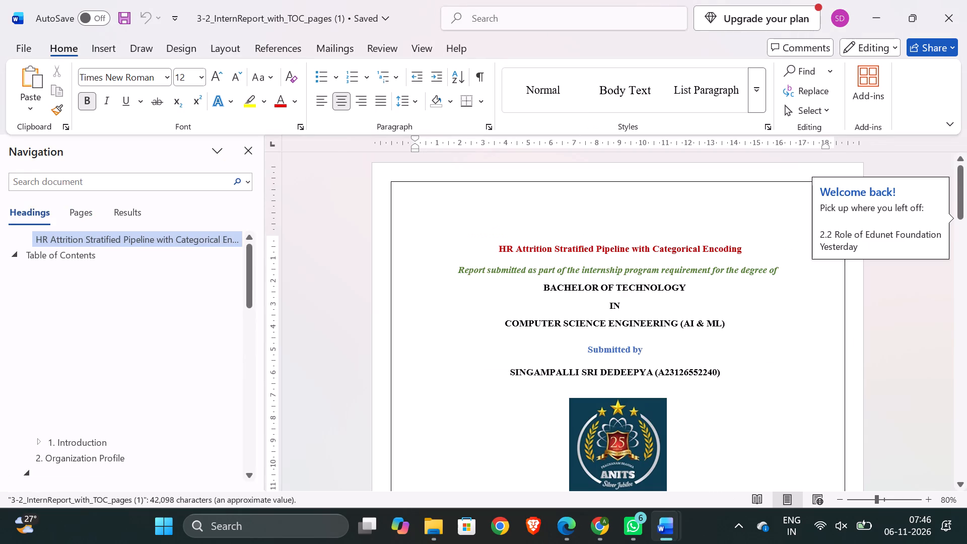
{"action": "left_click", "coordinate": [251, 149]}
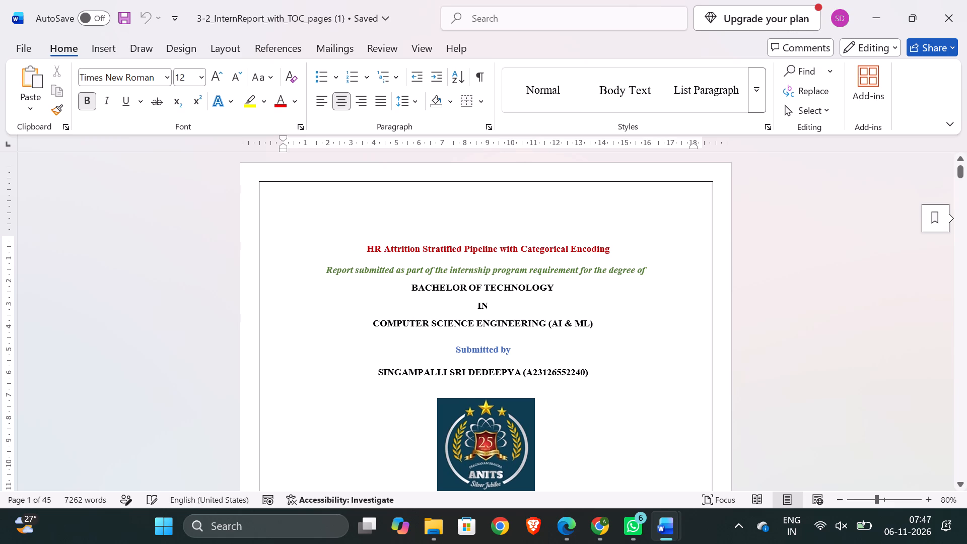
Arrange the internship report side by side with the FinalReview-I PDF.
{"action": "key", "text": "super+Right"}
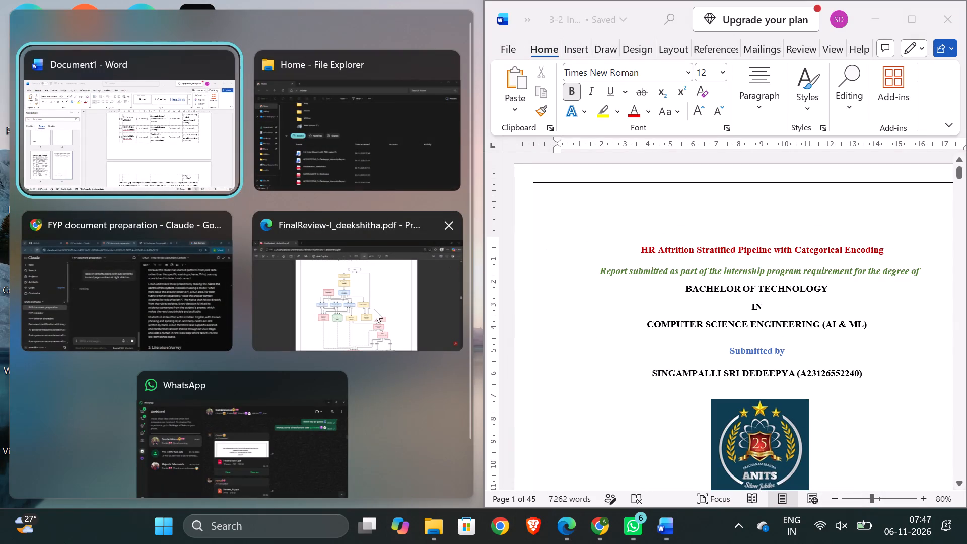
{"action": "left_click", "coordinate": [374, 309]}
Compare the cover page of the FinalReview-I PDF with the cover page of the internship report.
{"action": "scroll", "coordinate": [420, 251], "scroll_direction": "up", "scroll_amount": 12}
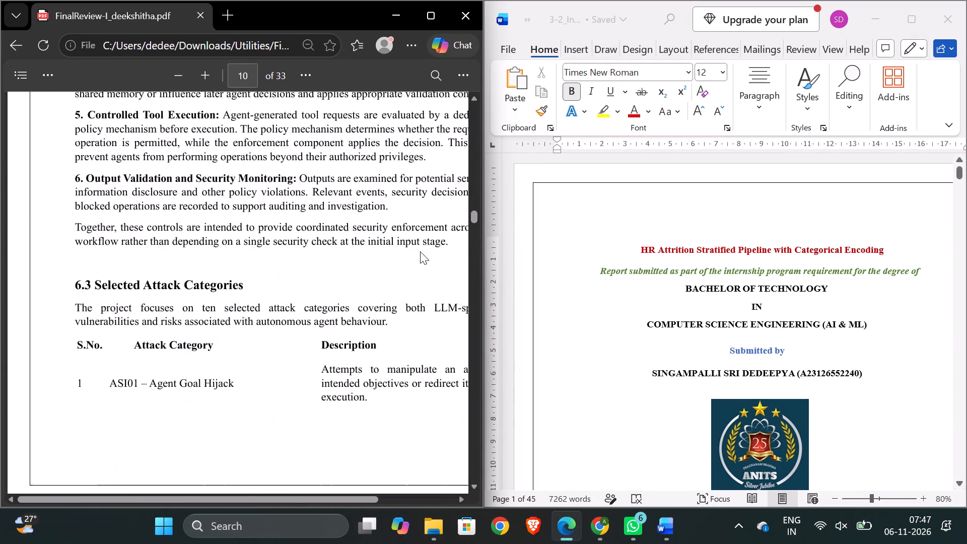
{"action": "scroll", "coordinate": [420, 251], "scroll_direction": "up", "scroll_amount": 13}
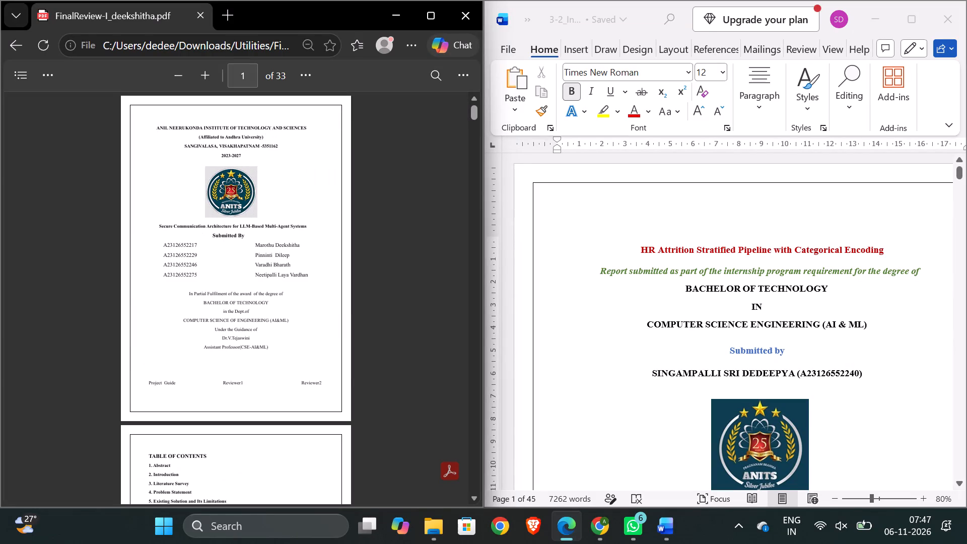
{"action": "scroll", "coordinate": [742, 315], "scroll_direction": "down", "scroll_amount": 1}
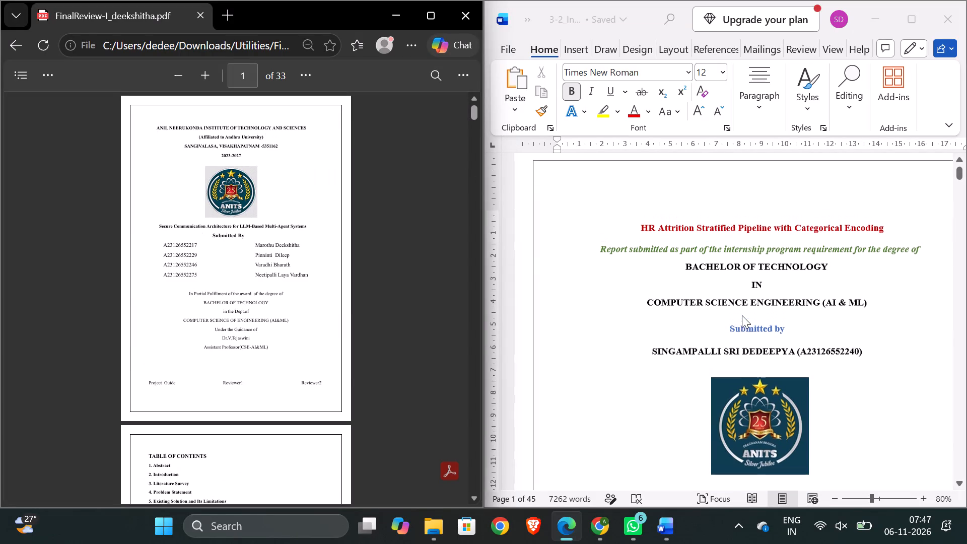
{"action": "scroll", "coordinate": [742, 315], "scroll_direction": "down", "scroll_amount": 1}
{"action": "scroll", "coordinate": [742, 315], "scroll_direction": "up", "scroll_amount": 1}
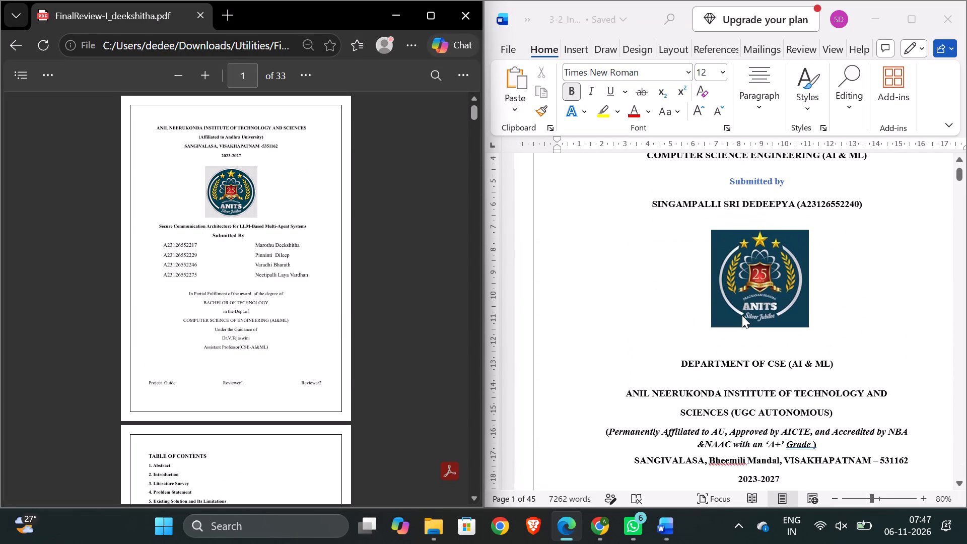
{"action": "scroll", "coordinate": [742, 315], "scroll_direction": "up", "scroll_amount": 1}
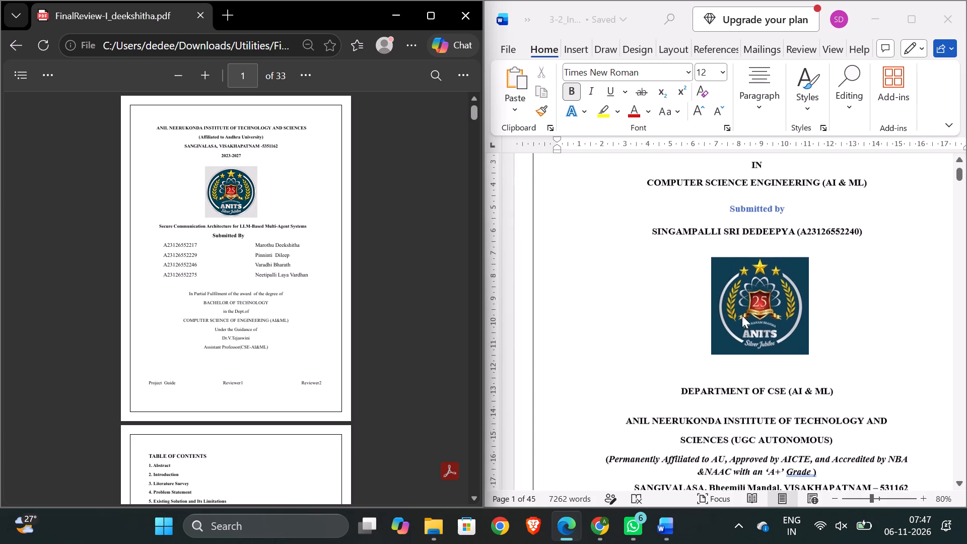
{"action": "scroll", "coordinate": [742, 315], "scroll_direction": "up", "scroll_amount": 1}
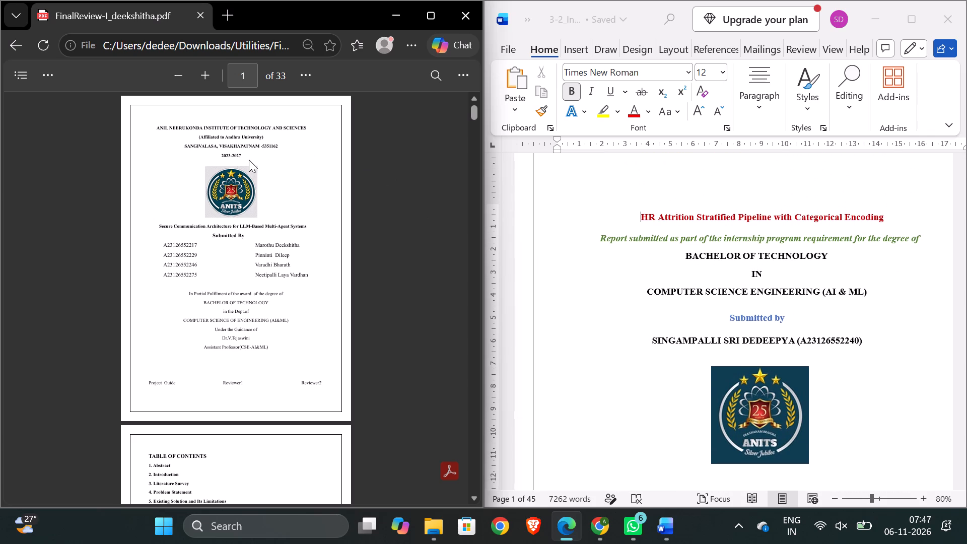
Replace the report cover's text above the logo with the PDF's college heading, from the institute name through 2023-2027.
{"action": "left_click", "coordinate": [247, 157]}
{"action": "left_click_drag", "start_coordinate": [158, 127], "coordinate": [253, 157]}
{"action": "key", "text": "ctrl+c"}
{"action": "key", "text": "ctrl+c"}
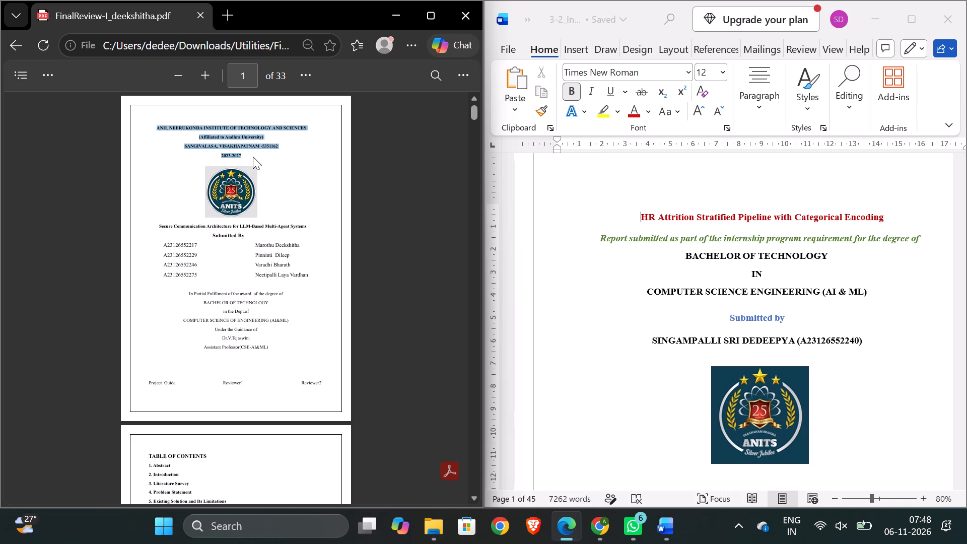
{"action": "left_click", "coordinate": [608, 289]}
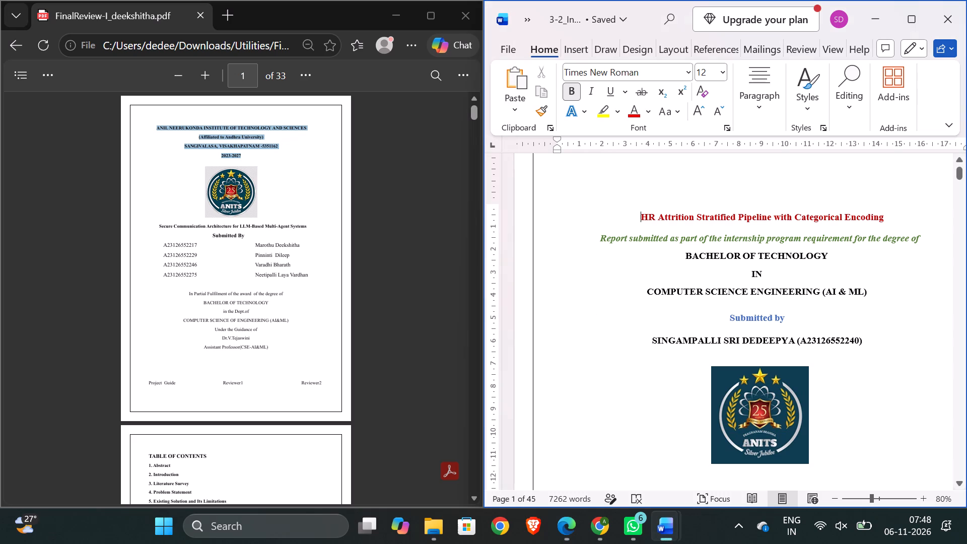
{"action": "left_click_drag", "start_coordinate": [865, 343], "coordinate": [789, 300]}
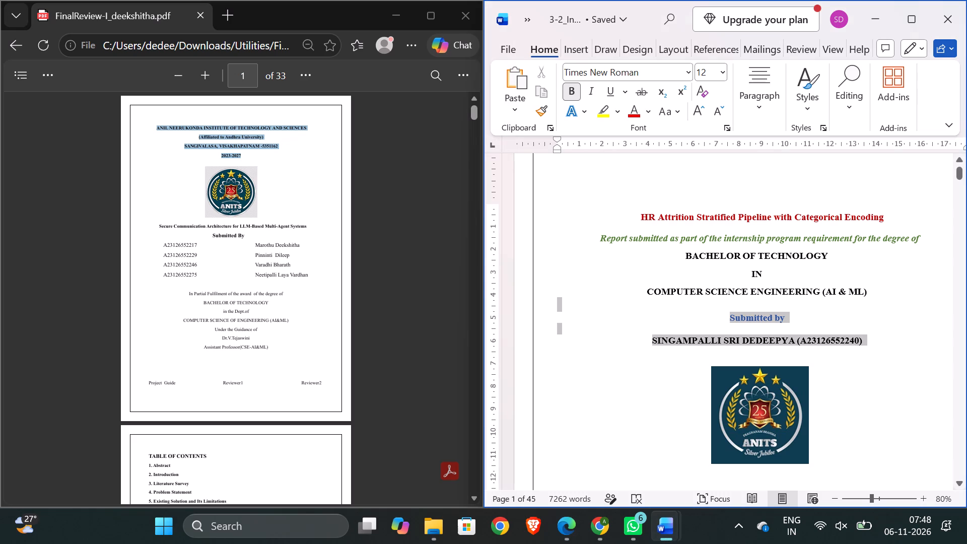
{"action": "left_click_drag", "start_coordinate": [789, 300], "coordinate": [649, 221]}
{"action": "key", "text": "BackSpace"}
{"action": "key", "text": "ctrl+v"}
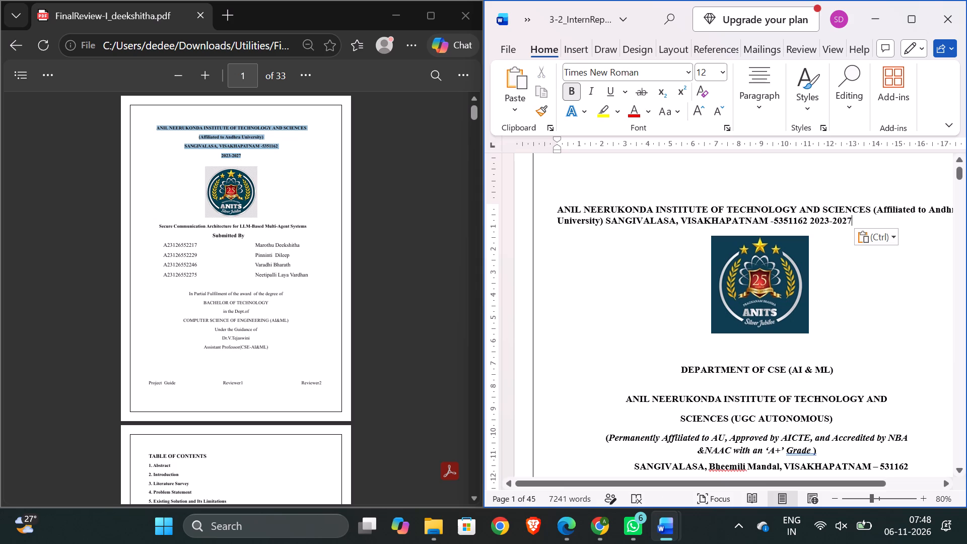
Split the cover heading into four lines: institute name, (Affiliated to Andhra University), SANGIVALASA, VISAKHAPATNAM -5351162, and 2023-2027.
{"action": "left_click", "coordinate": [869, 210]}
{"action": "key", "text": "shift+Return"}
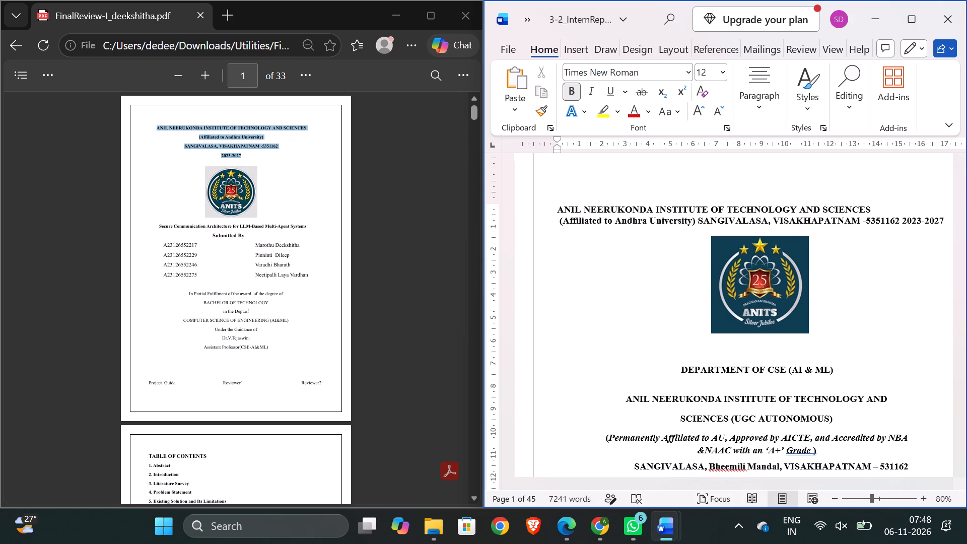
{"action": "left_click", "coordinate": [696, 220]}
{"action": "key", "text": "shift+Return"}
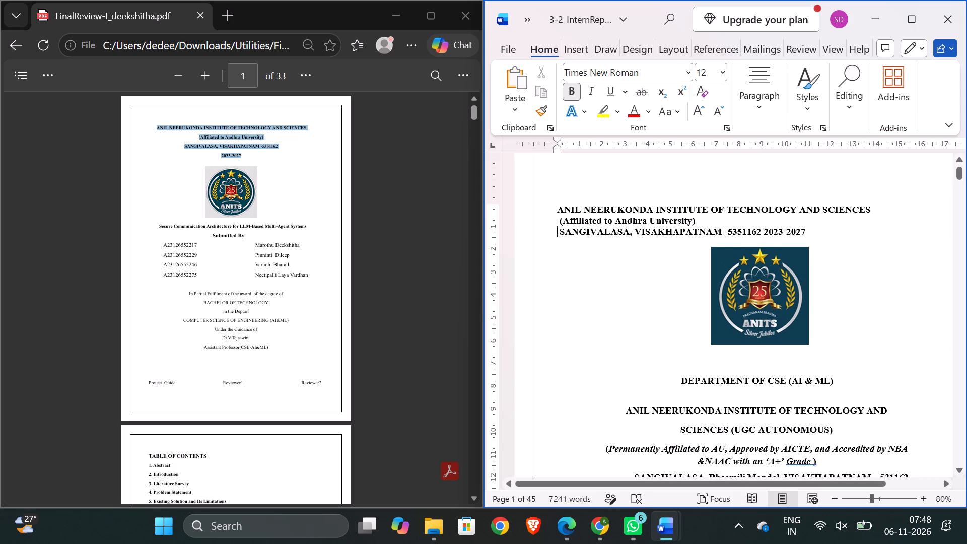
{"action": "left_click", "coordinate": [764, 232]}
{"action": "key", "text": "shift+Return"}
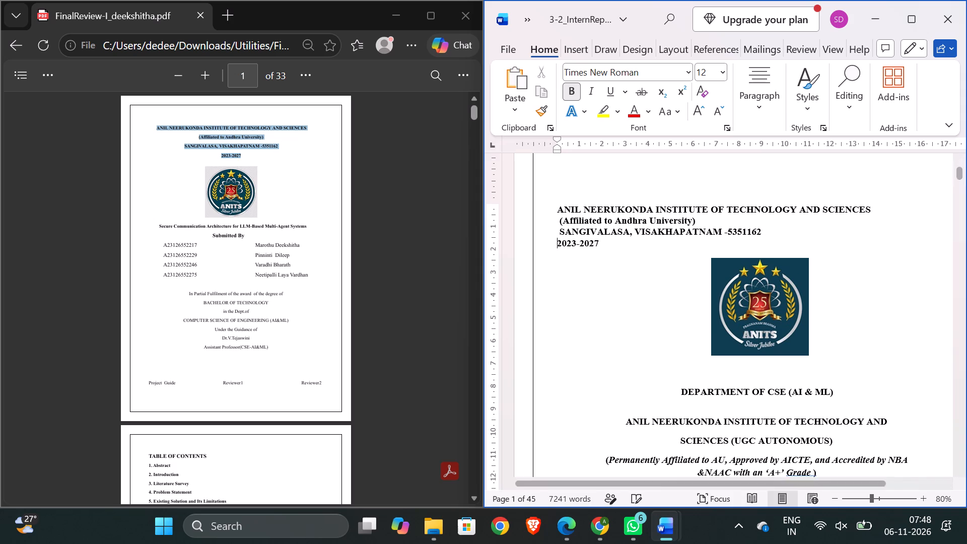
Center all four lines of the college heading above the logo.
{"action": "left_click_drag", "start_coordinate": [598, 242], "coordinate": [567, 221]}
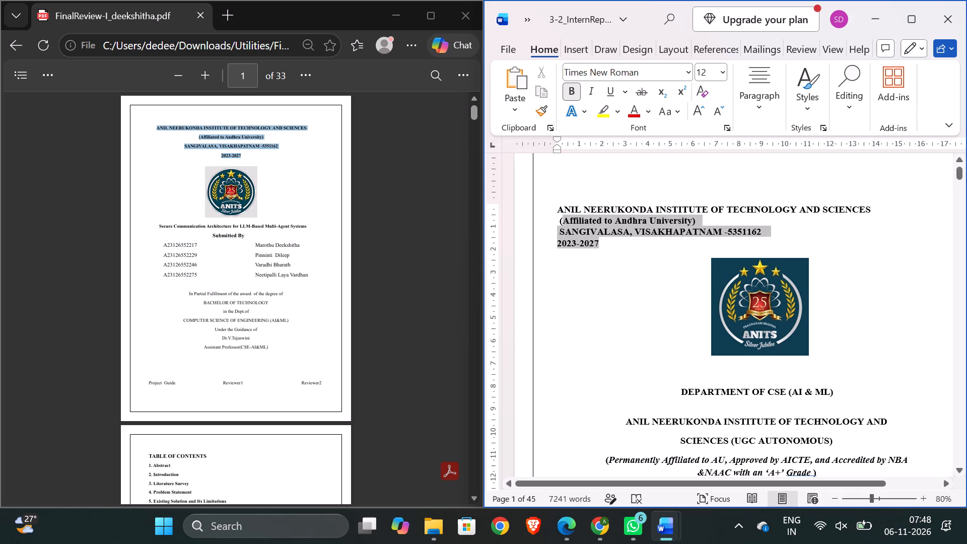
{"action": "left_click_drag", "start_coordinate": [567, 221], "coordinate": [556, 211]}
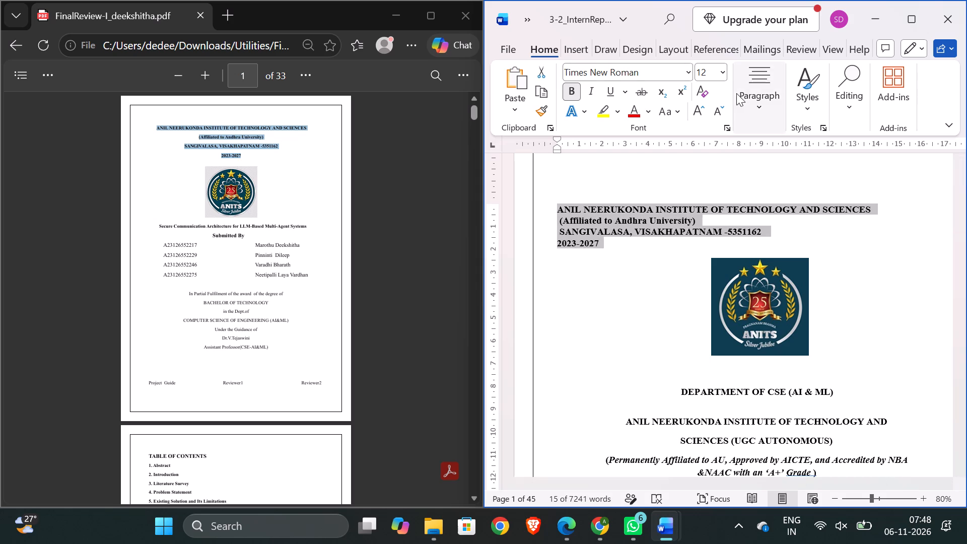
{"action": "left_click", "coordinate": [756, 108]}
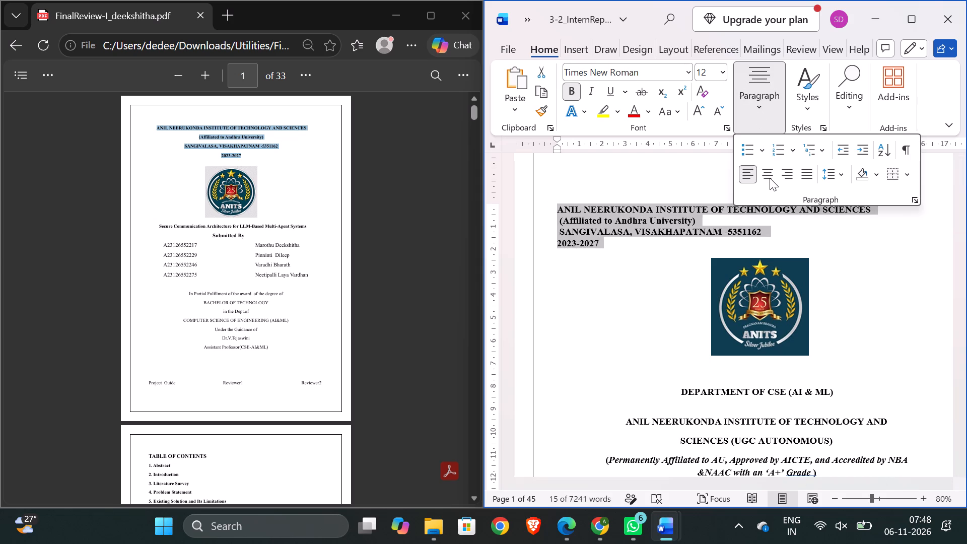
{"action": "left_click", "coordinate": [772, 181]}
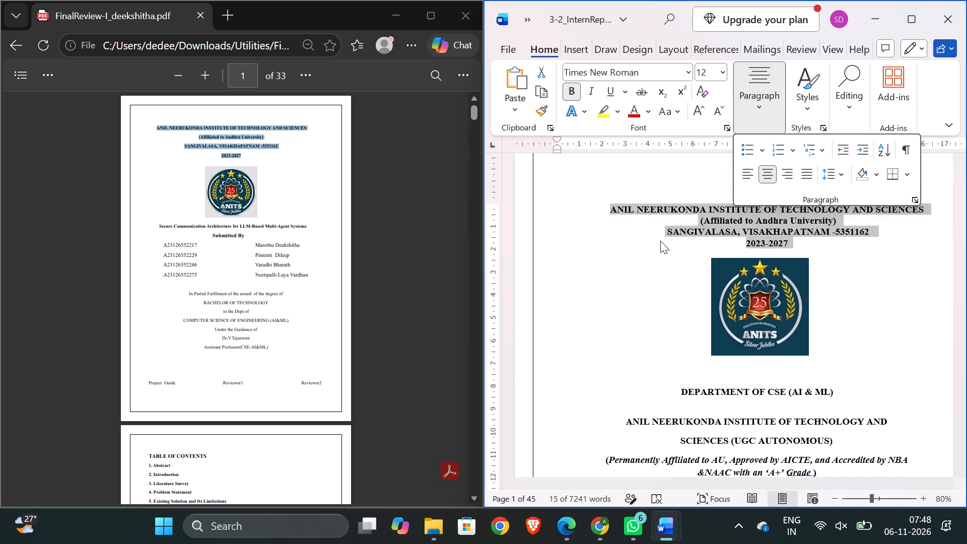
{"action": "left_click", "coordinate": [660, 241]}
{"action": "left_click", "coordinate": [833, 196]}
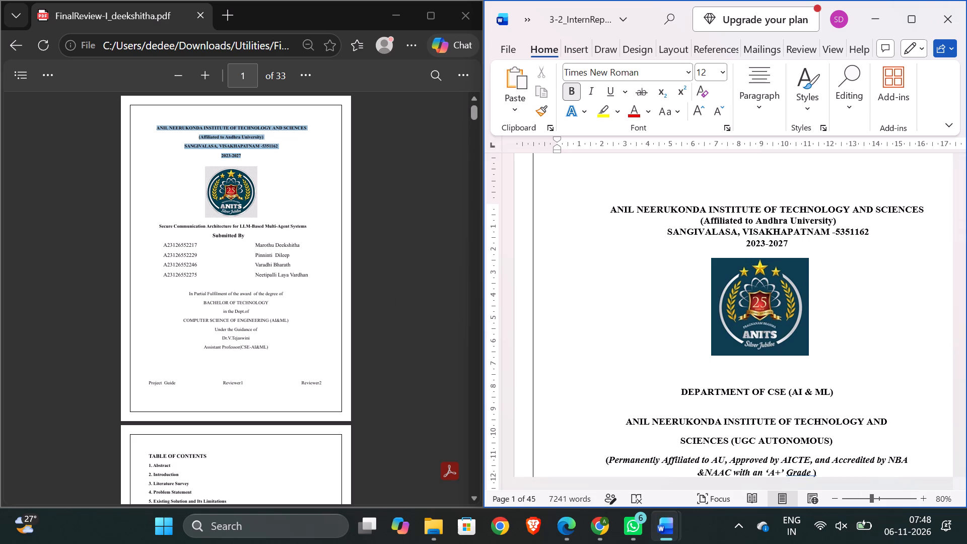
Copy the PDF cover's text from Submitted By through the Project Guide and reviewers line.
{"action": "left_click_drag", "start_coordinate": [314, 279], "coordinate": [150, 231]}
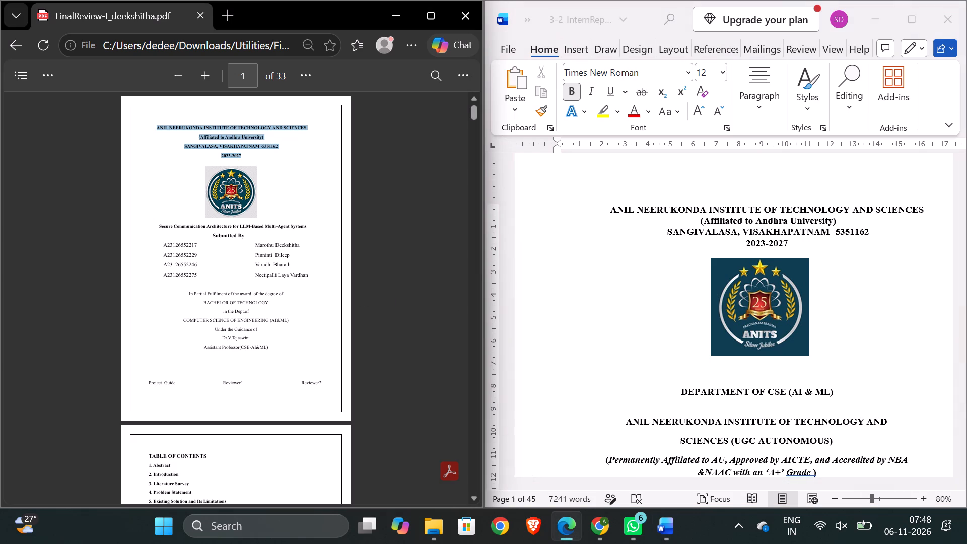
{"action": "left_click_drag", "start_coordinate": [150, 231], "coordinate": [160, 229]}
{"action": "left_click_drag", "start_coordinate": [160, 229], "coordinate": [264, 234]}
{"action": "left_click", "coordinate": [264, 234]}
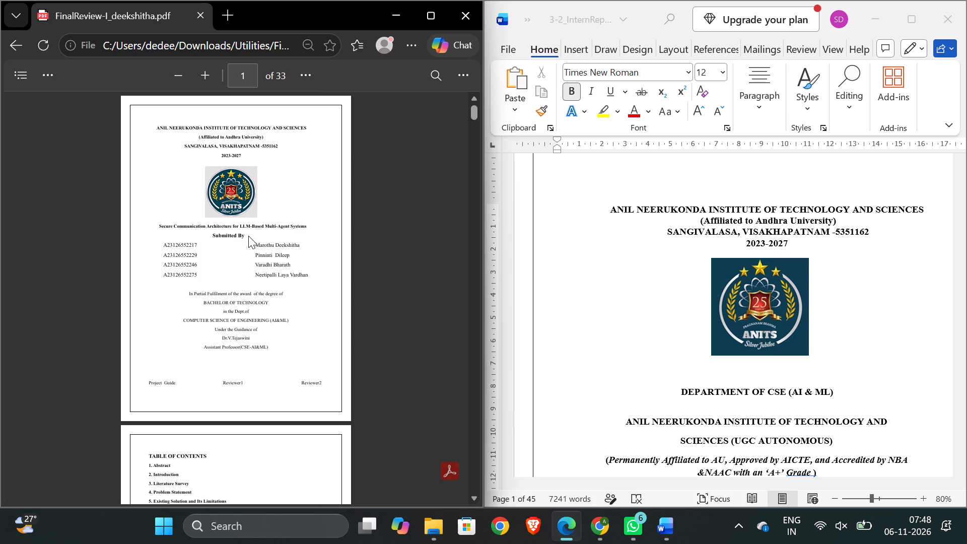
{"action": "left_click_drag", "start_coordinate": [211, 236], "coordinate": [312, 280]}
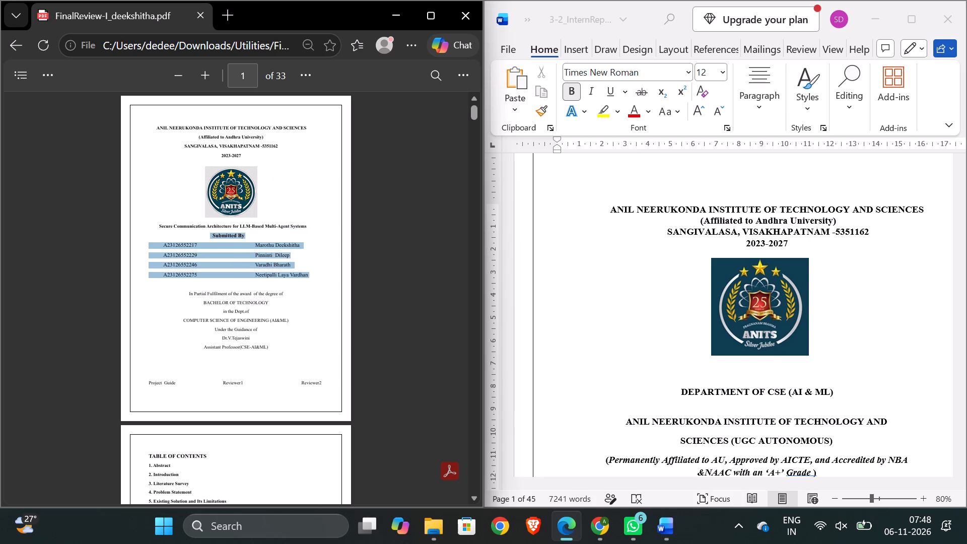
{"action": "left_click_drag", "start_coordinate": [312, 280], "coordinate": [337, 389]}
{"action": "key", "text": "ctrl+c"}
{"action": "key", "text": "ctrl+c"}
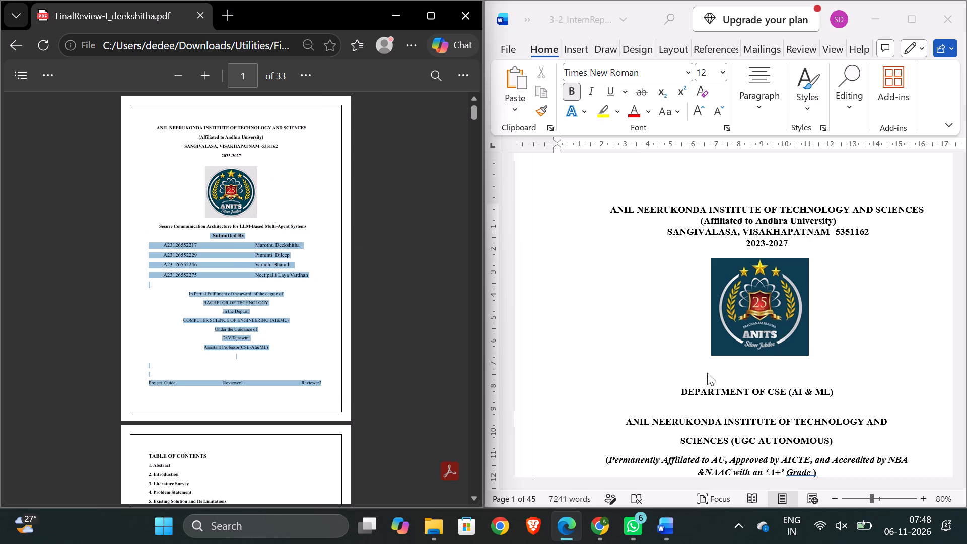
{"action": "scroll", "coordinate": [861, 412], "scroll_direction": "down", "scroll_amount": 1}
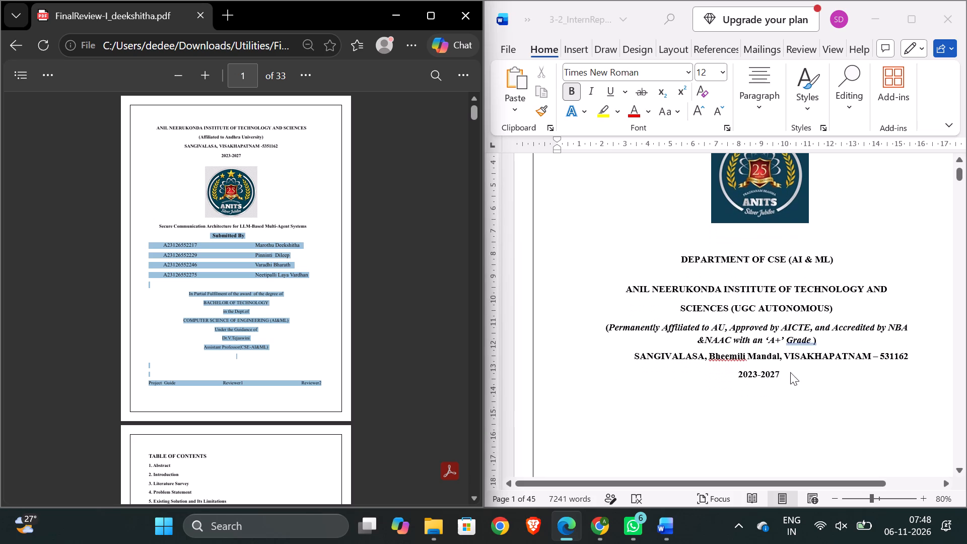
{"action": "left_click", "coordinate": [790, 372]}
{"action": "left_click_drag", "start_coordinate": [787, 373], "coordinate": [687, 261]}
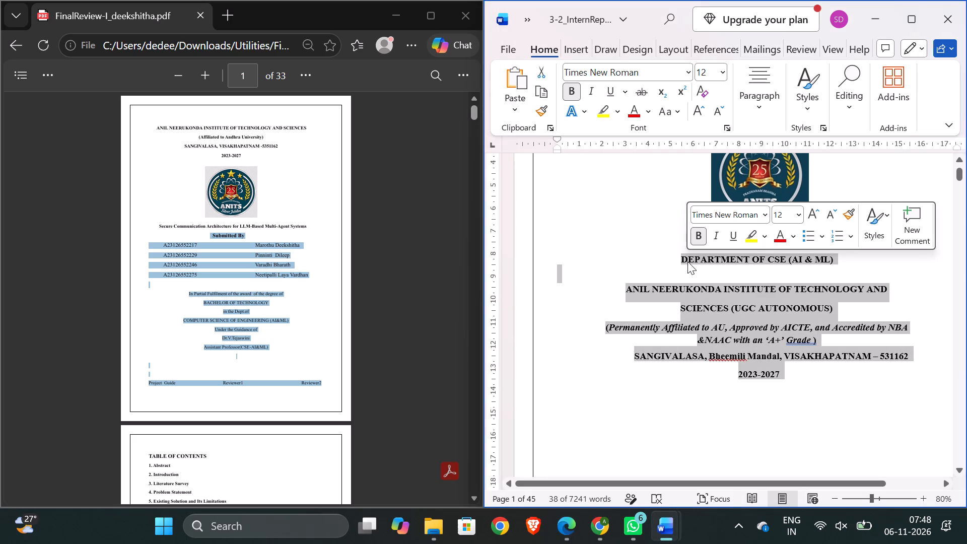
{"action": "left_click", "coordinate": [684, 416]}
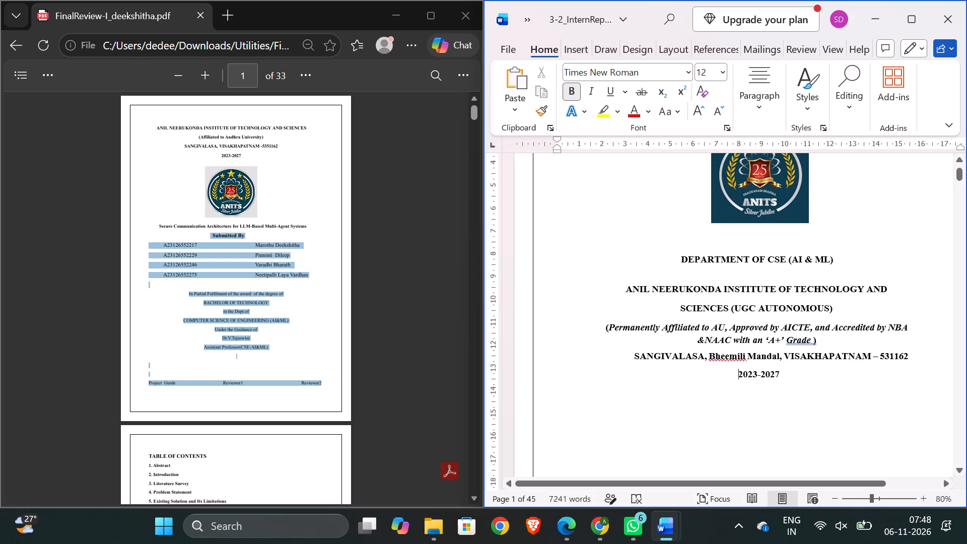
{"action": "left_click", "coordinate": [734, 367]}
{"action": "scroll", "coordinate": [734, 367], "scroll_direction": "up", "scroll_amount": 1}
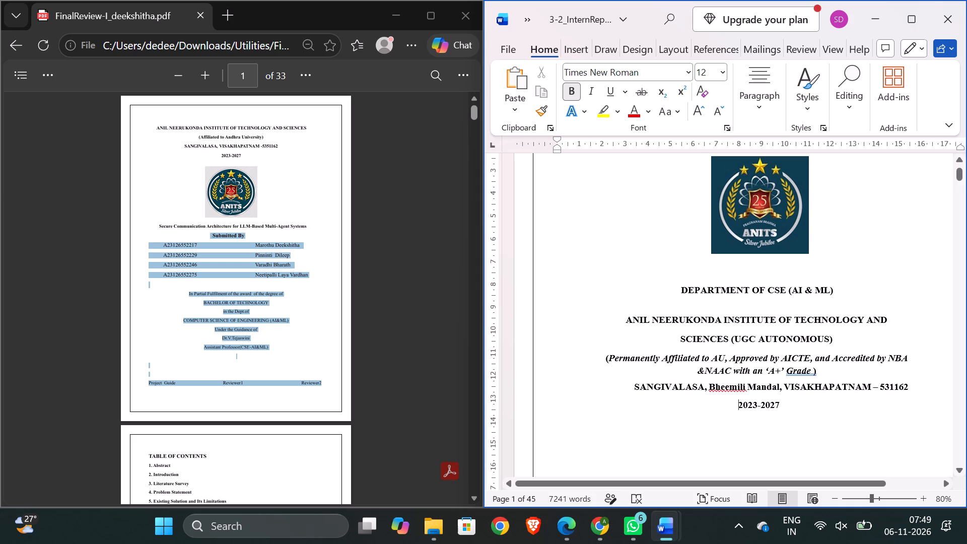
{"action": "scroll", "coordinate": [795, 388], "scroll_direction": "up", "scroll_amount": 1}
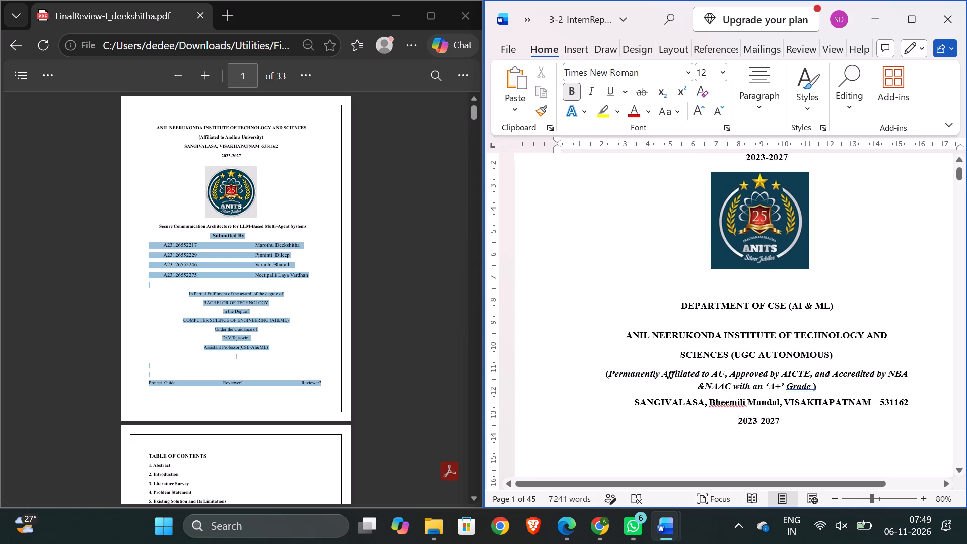
Copy the lower block's accreditation phrase, "Approved by AICTE" through "'A+' Grade", into the heading's parentheses after "Andhra University", separated by a comma.
{"action": "left_click_drag", "start_coordinate": [811, 389], "coordinate": [767, 376]}
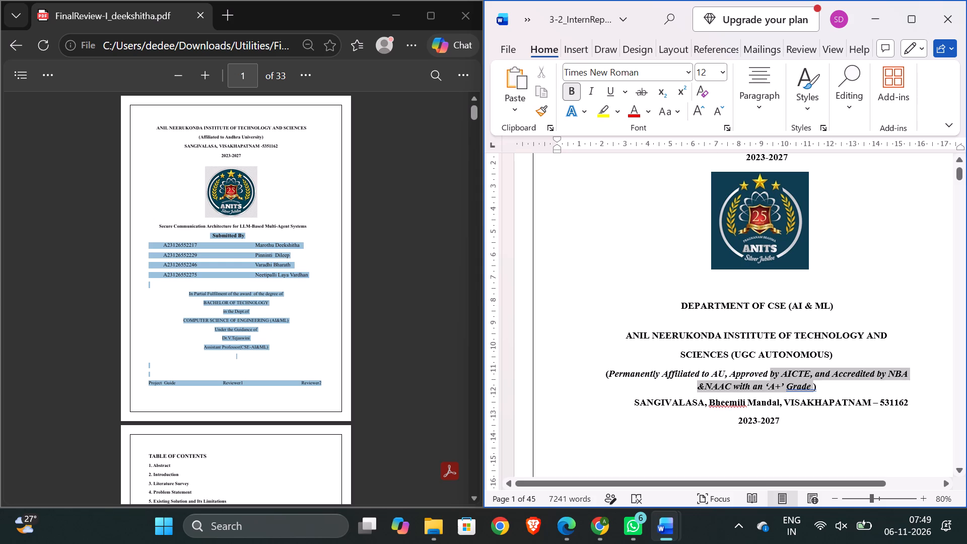
{"action": "left_click_drag", "start_coordinate": [767, 376], "coordinate": [744, 373]}
{"action": "key", "text": "ctrl+c"}
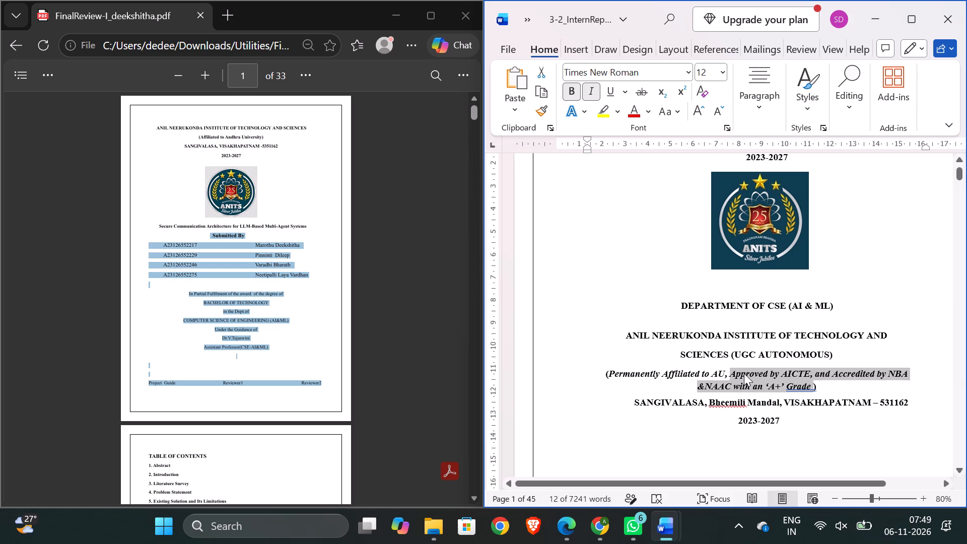
{"action": "key", "text": "ctrl+c"}
{"action": "scroll", "coordinate": [744, 373], "scroll_direction": "up", "scroll_amount": 2}
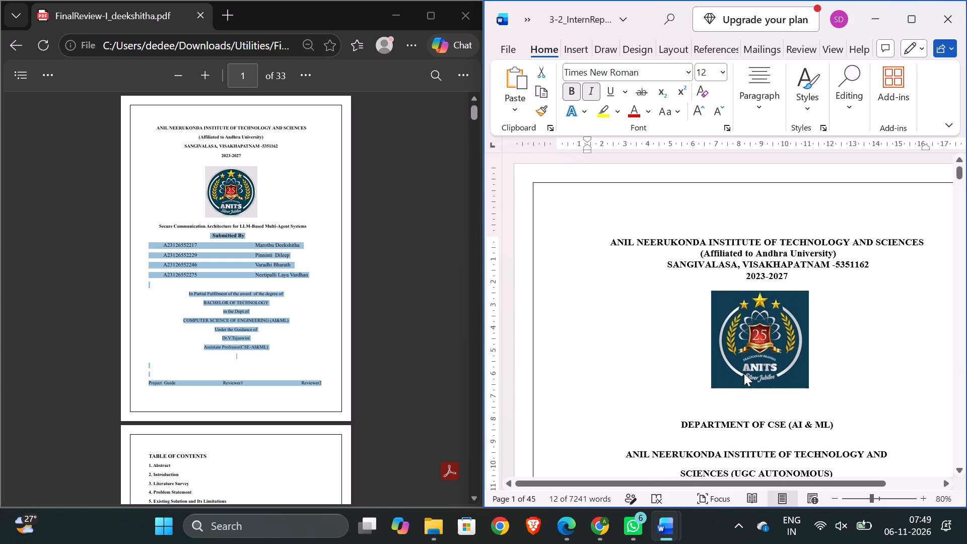
{"action": "left_click", "coordinate": [833, 252]}
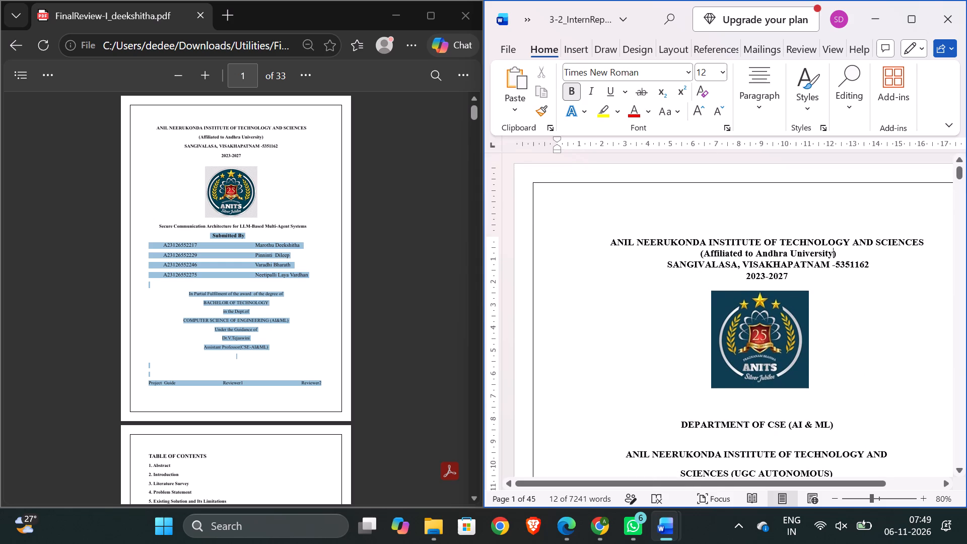
{"action": "left_click", "coordinate": [833, 256]}
{"action": "key", "text": "ctrl+v"}
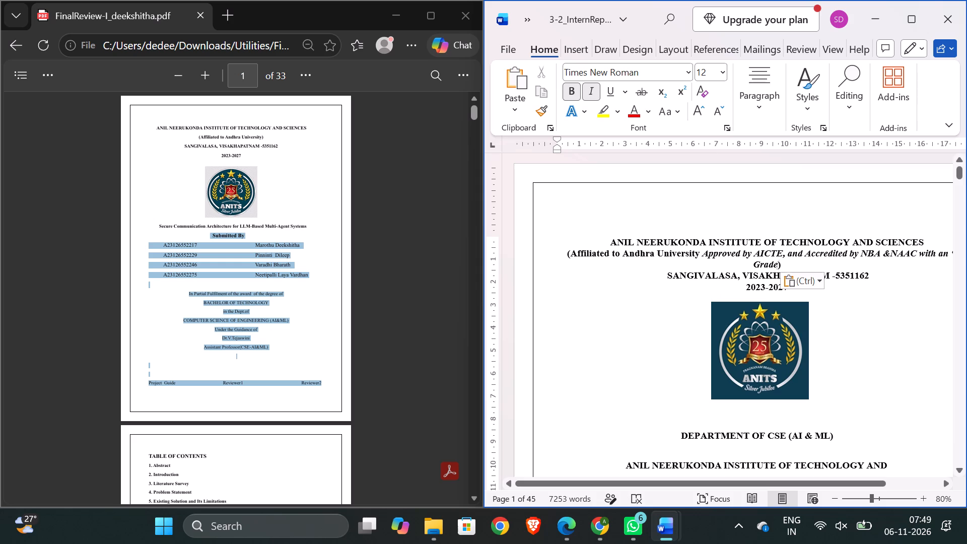
{"action": "left_click", "coordinate": [698, 253]}
{"action": "key", "text": "Right"}
{"action": "key", "text": "BackSpace"}
{"action": "key", "text": "comma"}
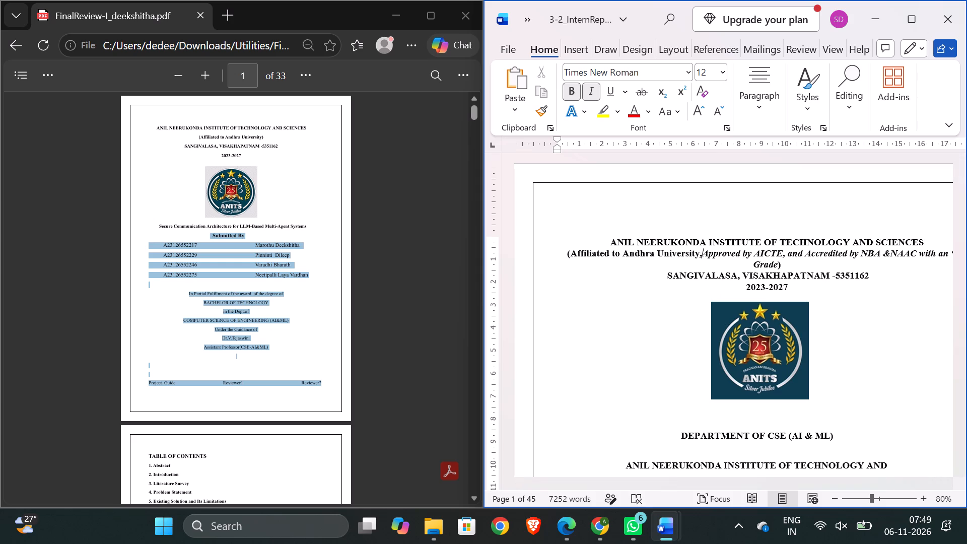
Break the heading's affiliation line after "NBA" so that "&NAAC with an 'A+' Grade)" starts a new line.
{"action": "scroll", "coordinate": [783, 345], "scroll_direction": "down", "scroll_amount": 1}
{"action": "scroll", "coordinate": [783, 345], "scroll_direction": "up", "scroll_amount": 1}
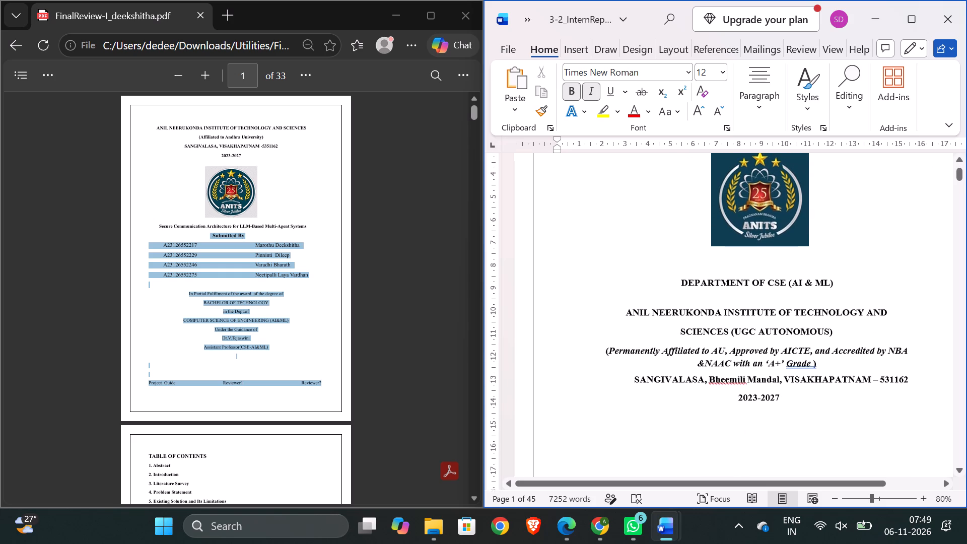
{"action": "scroll", "coordinate": [783, 345], "scroll_direction": "up", "scroll_amount": 1}
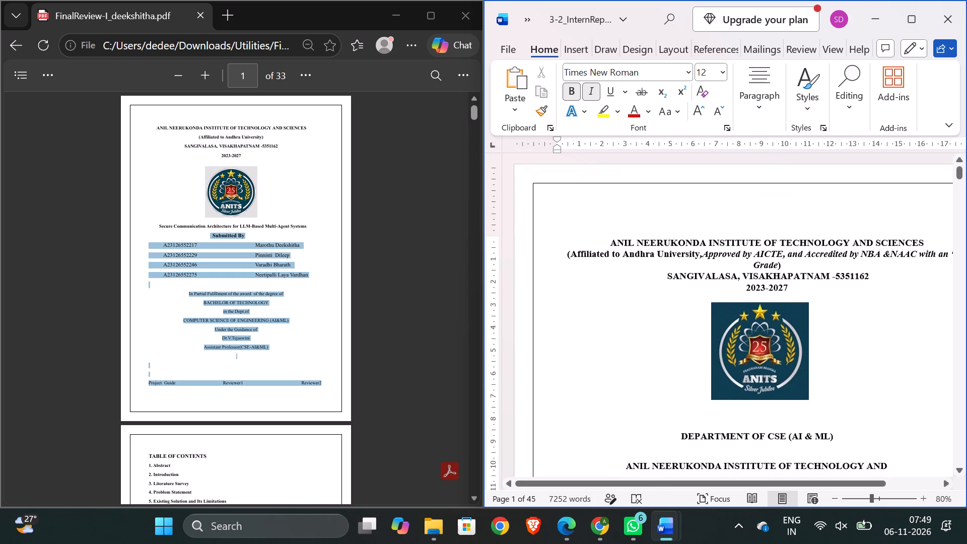
{"action": "left_click", "coordinate": [877, 254]}
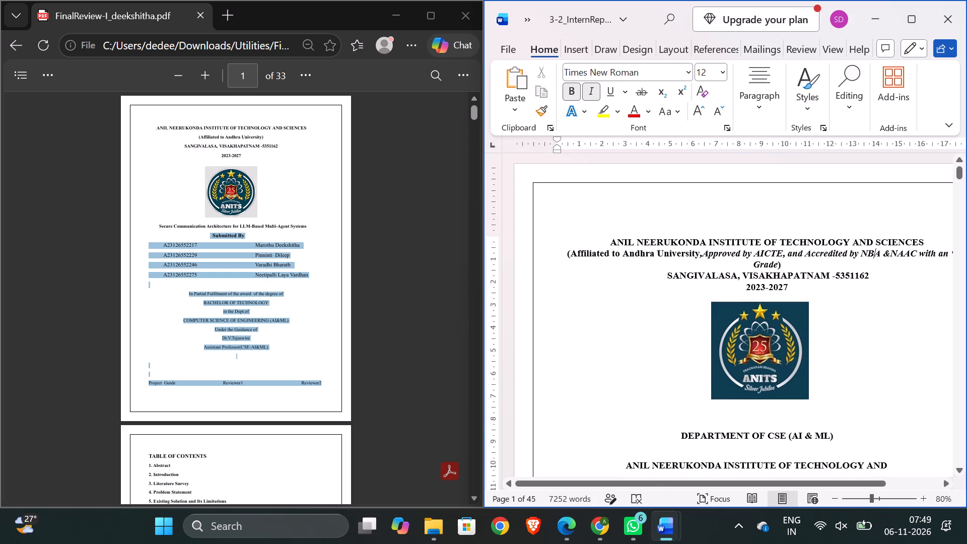
{"action": "left_click", "coordinate": [882, 256]}
{"action": "key", "text": "Return"}
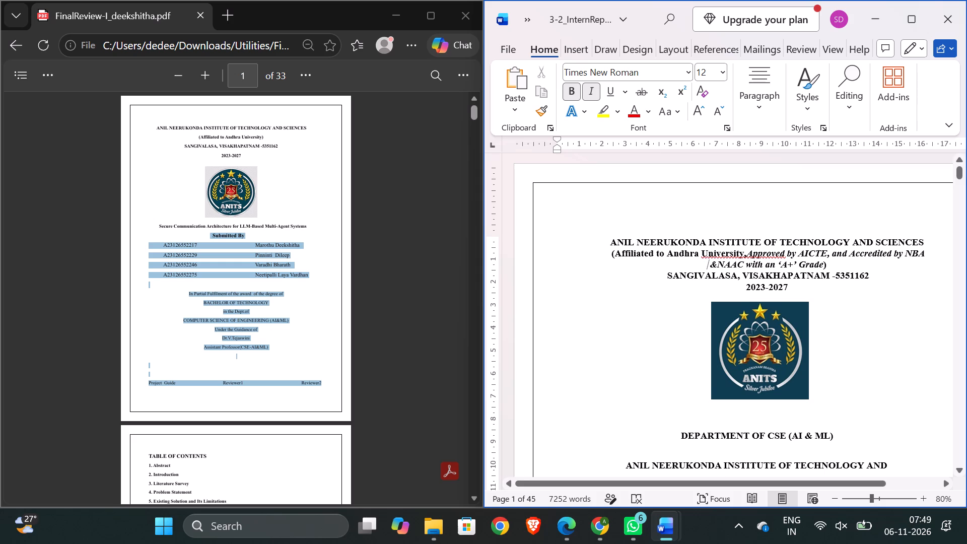
Insert a blank line below the college name, the affiliation text and the SANGIVALASA address line in the cover heading.
{"action": "scroll", "coordinate": [907, 206], "scroll_direction": "down", "scroll_amount": 1}
{"action": "scroll", "coordinate": [907, 206], "scroll_direction": "up", "scroll_amount": 1}
{"action": "left_click", "coordinate": [927, 240]}
{"action": "key", "text": "shift+Return"}
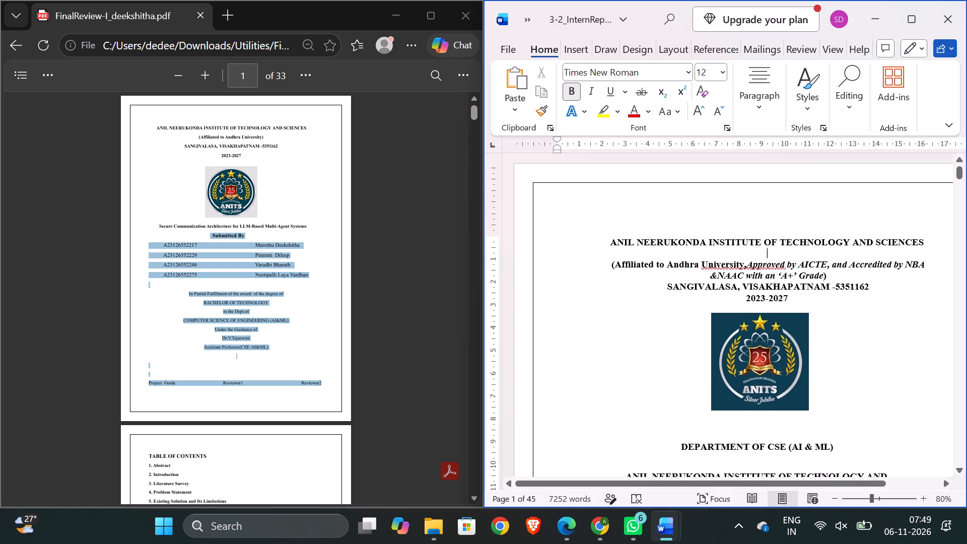
{"action": "scroll", "coordinate": [829, 255], "scroll_direction": "down", "scroll_amount": 1}
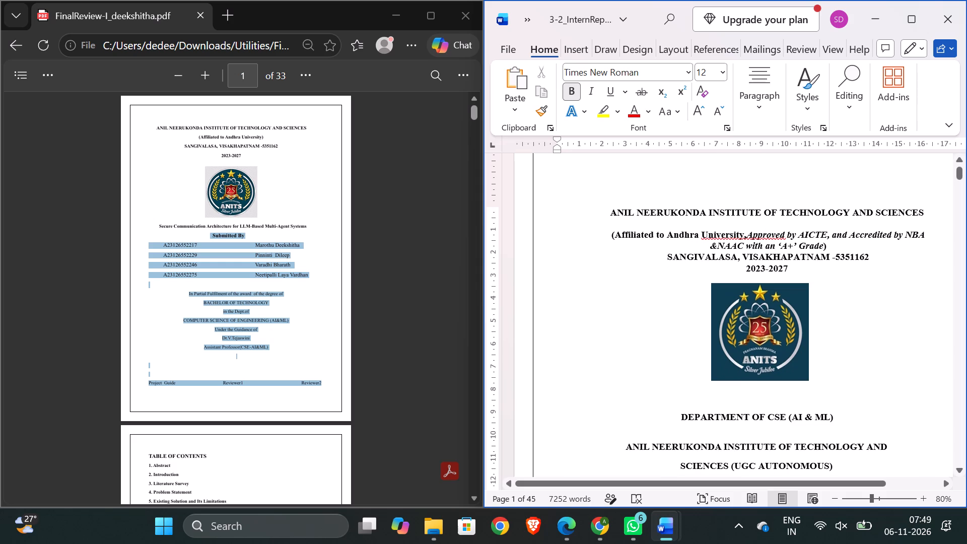
{"action": "scroll", "coordinate": [835, 250], "scroll_direction": "down", "scroll_amount": 1}
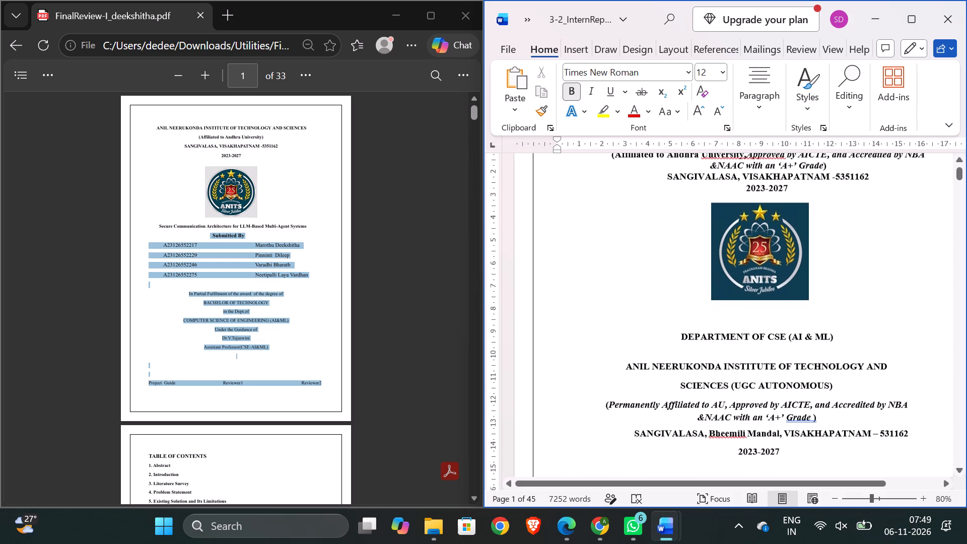
{"action": "scroll", "coordinate": [835, 250], "scroll_direction": "up", "scroll_amount": 1}
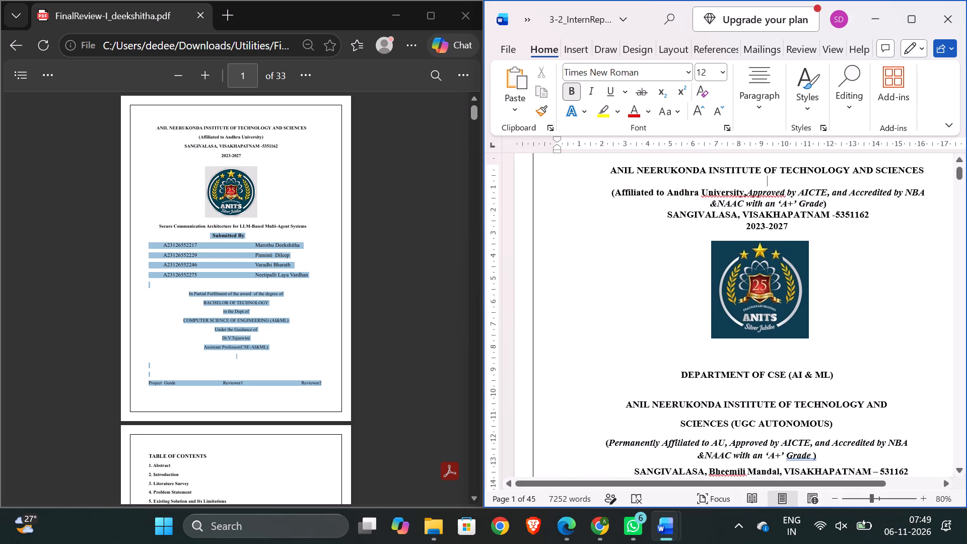
{"action": "left_click", "coordinate": [833, 206]}
{"action": "key", "text": "shift+Return"}
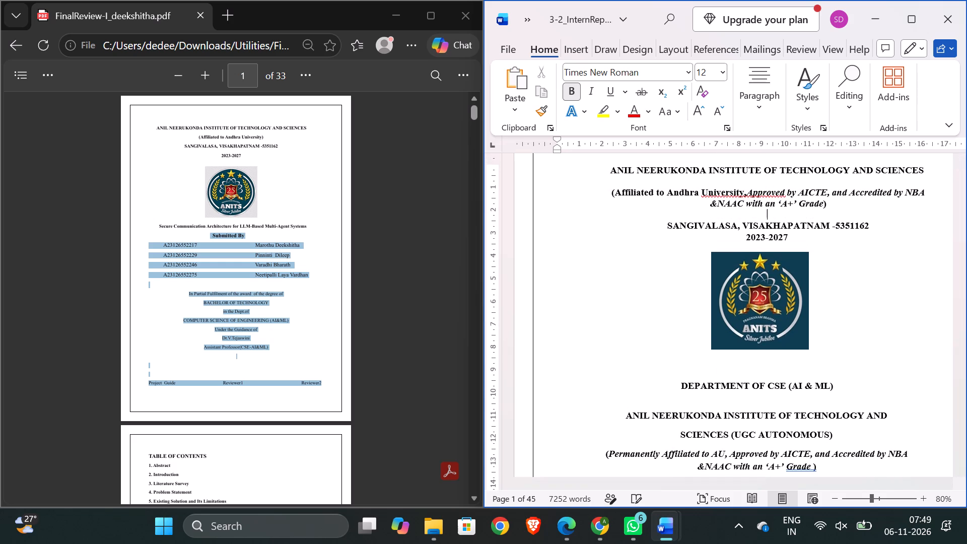
{"action": "left_click", "coordinate": [865, 225]}
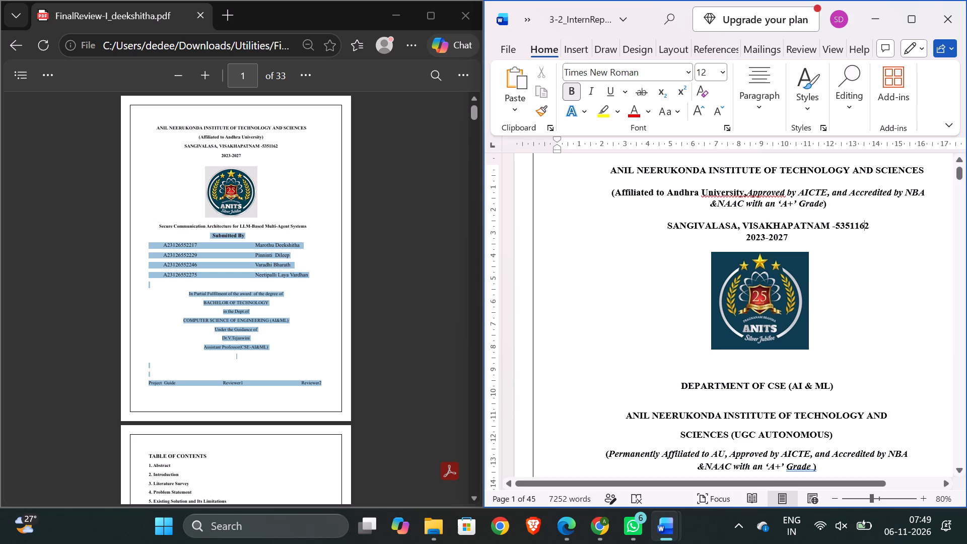
{"action": "left_click", "coordinate": [876, 227]}
{"action": "key", "text": "shift+Return"}
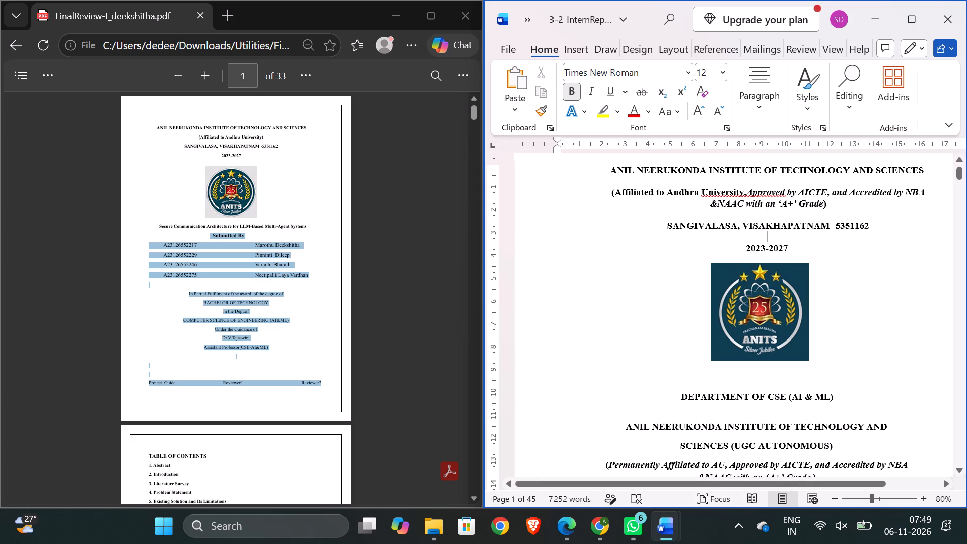
Delete the old text block below the logo, from "DEPARTMENT OF CSE (AI & ML)" through "2023-2027".
{"action": "scroll", "coordinate": [788, 361], "scroll_direction": "down", "scroll_amount": 1}
{"action": "left_click_drag", "start_coordinate": [783, 393], "coordinate": [699, 275]}
{"action": "key", "text": "BackSpace"}
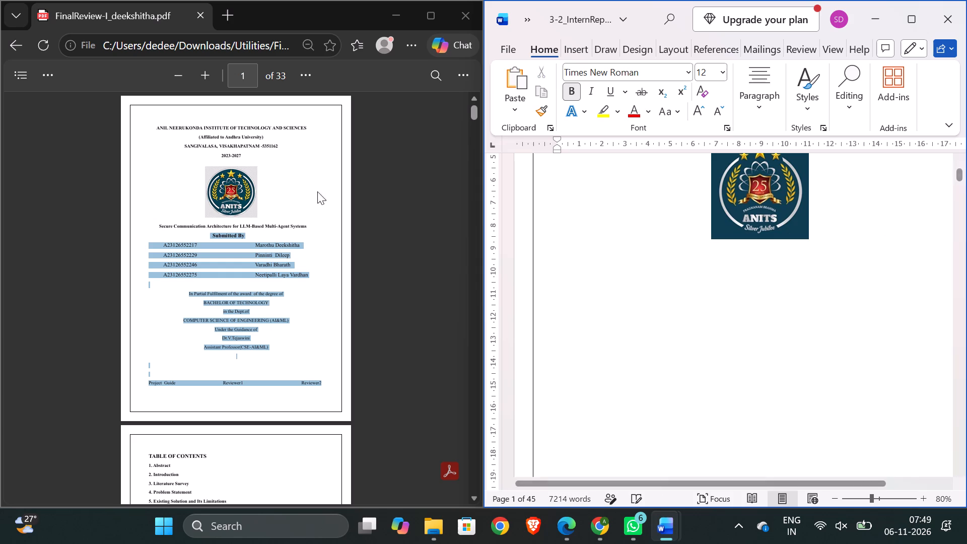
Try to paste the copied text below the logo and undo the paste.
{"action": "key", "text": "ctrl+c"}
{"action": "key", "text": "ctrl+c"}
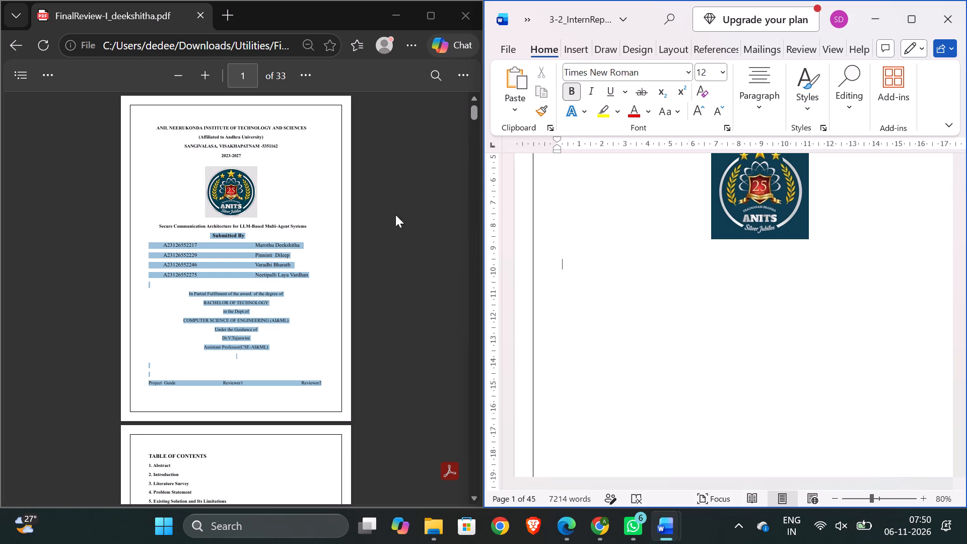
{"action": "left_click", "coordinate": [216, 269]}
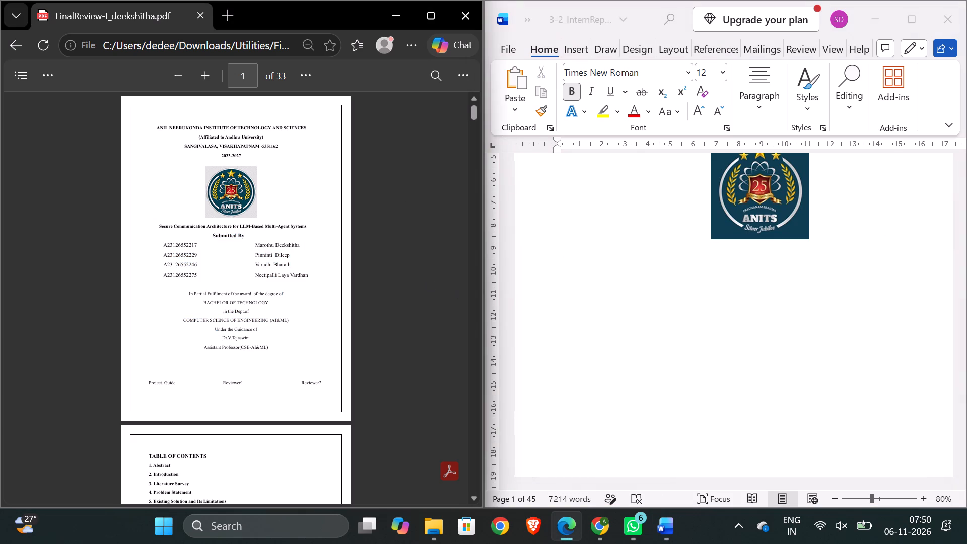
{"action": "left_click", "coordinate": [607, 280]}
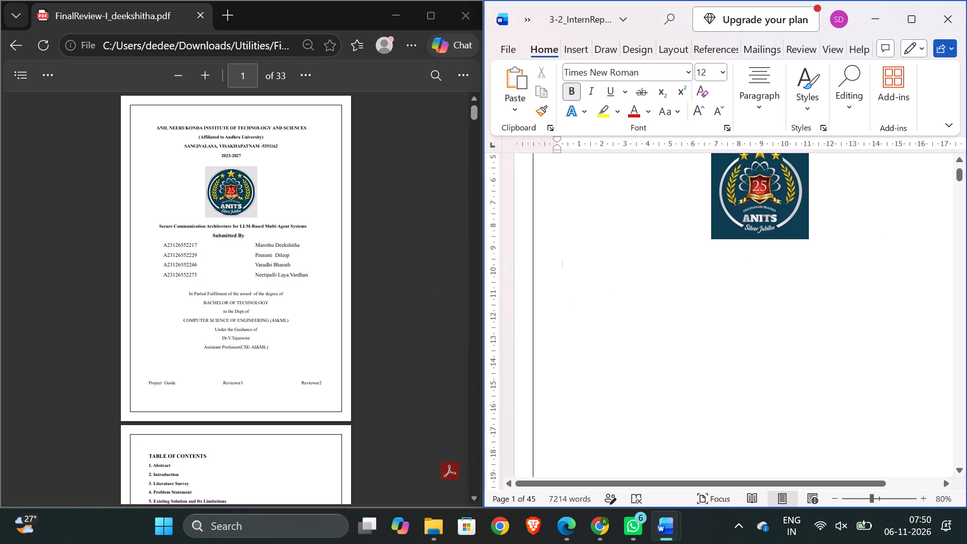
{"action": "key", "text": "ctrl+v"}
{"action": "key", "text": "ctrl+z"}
Copy the PDF cover's text from the project title through the Project Guide and reviewers line, and paste it below the logo in Word.
{"action": "left_click_drag", "start_coordinate": [326, 382], "coordinate": [201, 264]}
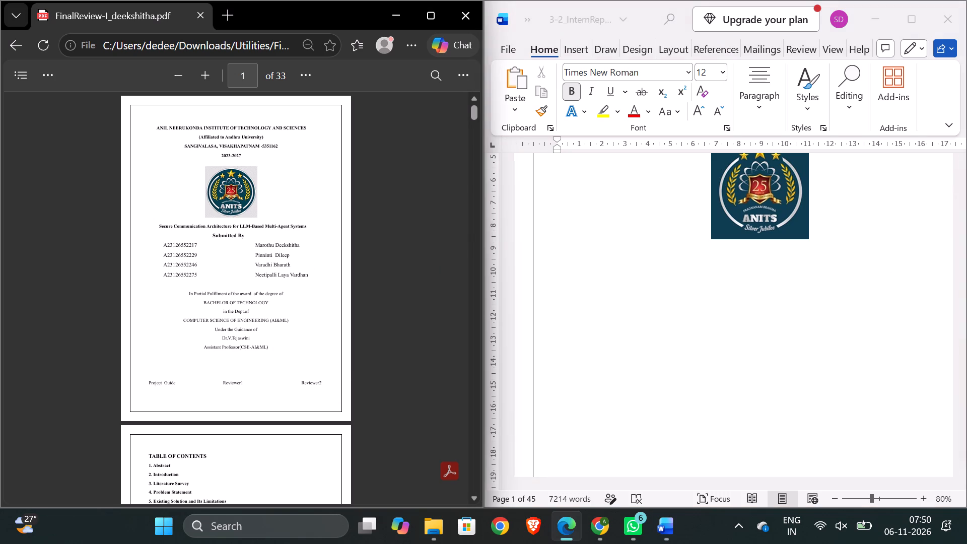
{"action": "left_click_drag", "start_coordinate": [201, 264], "coordinate": [161, 228]}
{"action": "left_click_drag", "start_coordinate": [161, 228], "coordinate": [161, 228]}
{"action": "left_click_drag", "start_coordinate": [161, 228], "coordinate": [332, 392]}
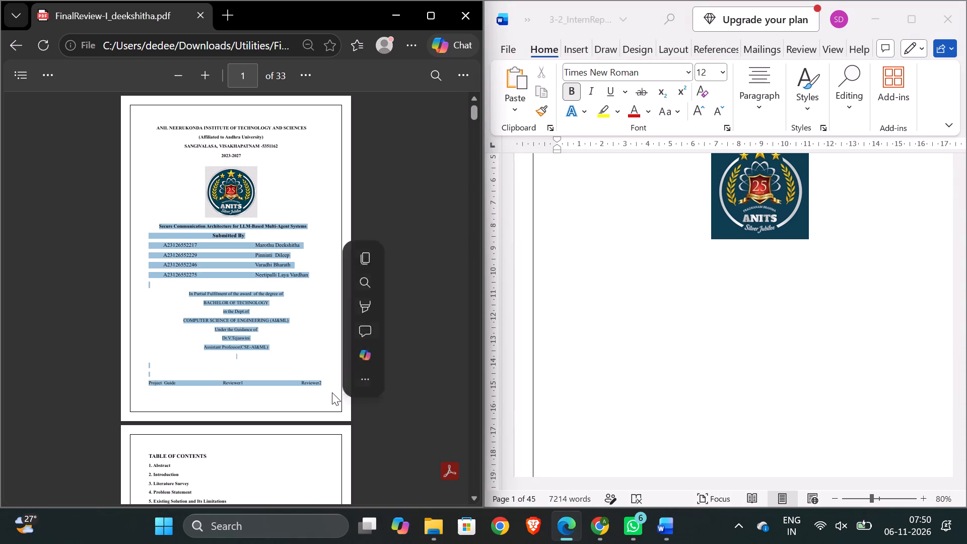
{"action": "key", "text": "ctrl+c"}
{"action": "left_click", "coordinate": [676, 282]}
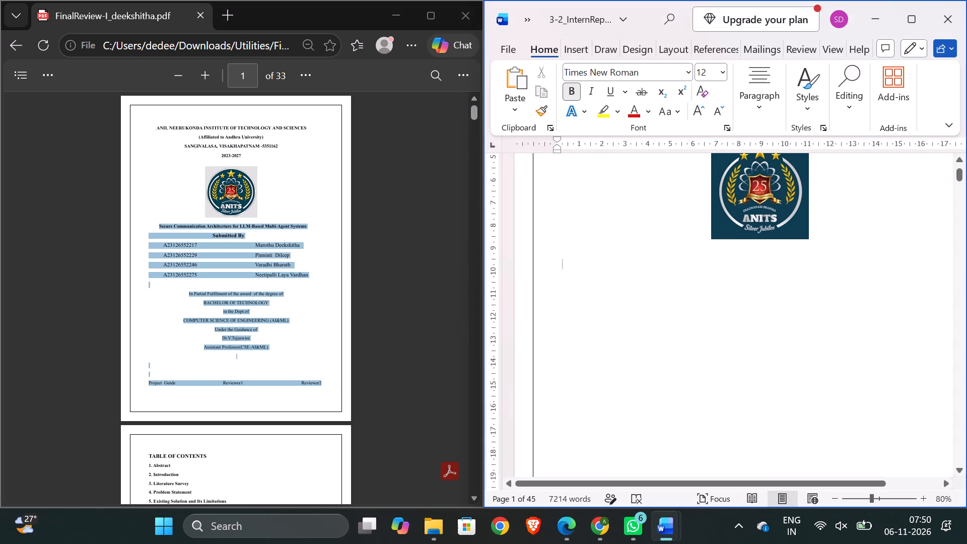
{"action": "key", "text": "ctrl+v"}
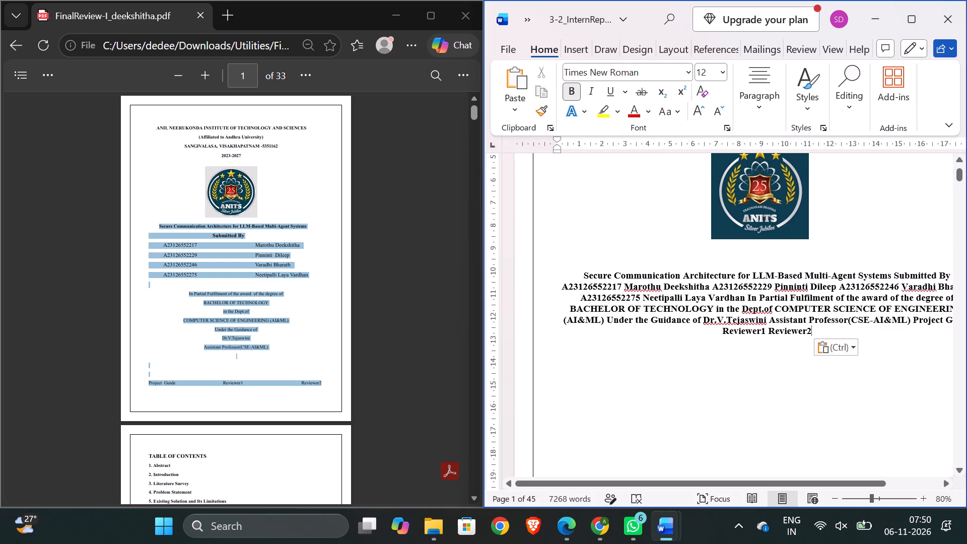
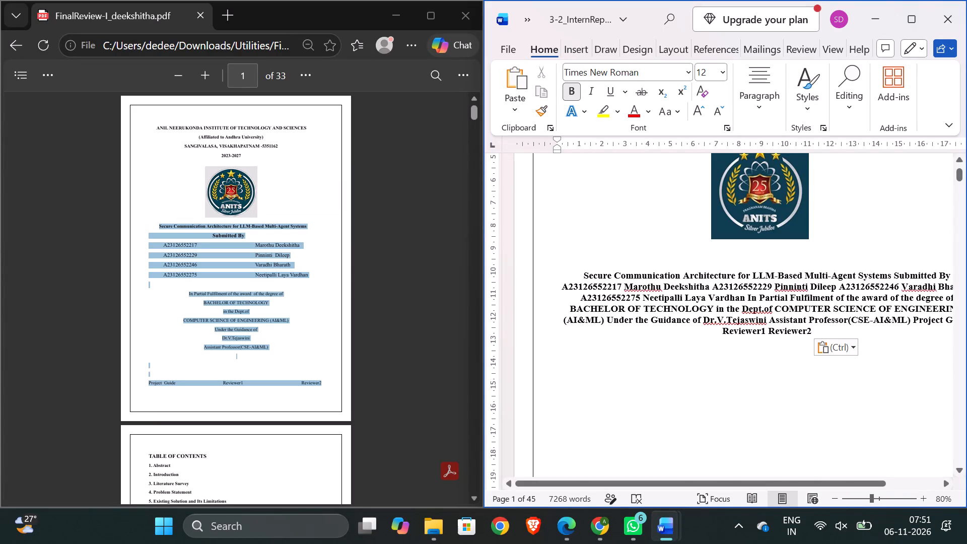
Add the line "(UGC AUTONOMOUS)" directly below the college name in the cover heading.
{"action": "scroll", "coordinate": [697, 290], "scroll_direction": "up", "scroll_amount": 3}
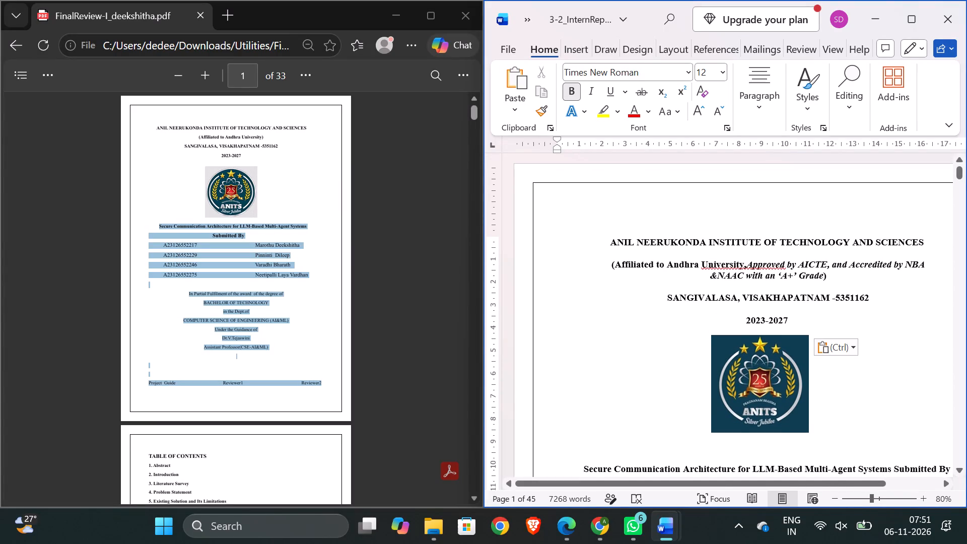
{"action": "scroll", "coordinate": [697, 290], "scroll_direction": "down", "scroll_amount": 1}
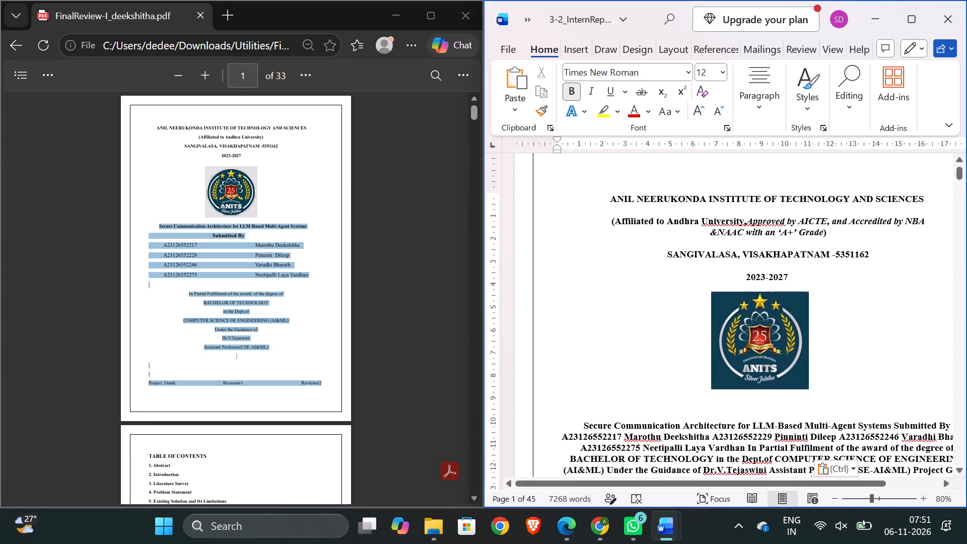
{"action": "left_click", "coordinate": [939, 194]}
{"action": "key", "text": "Return"}
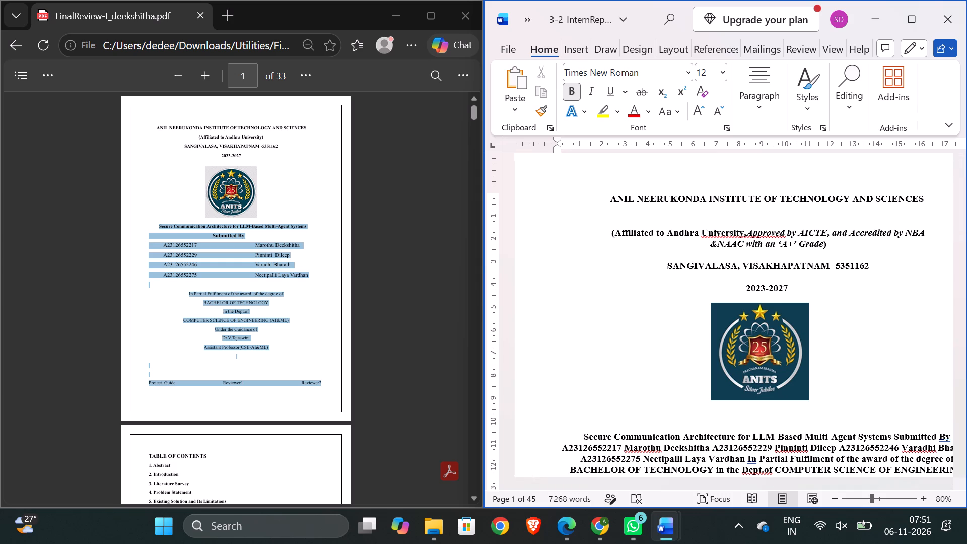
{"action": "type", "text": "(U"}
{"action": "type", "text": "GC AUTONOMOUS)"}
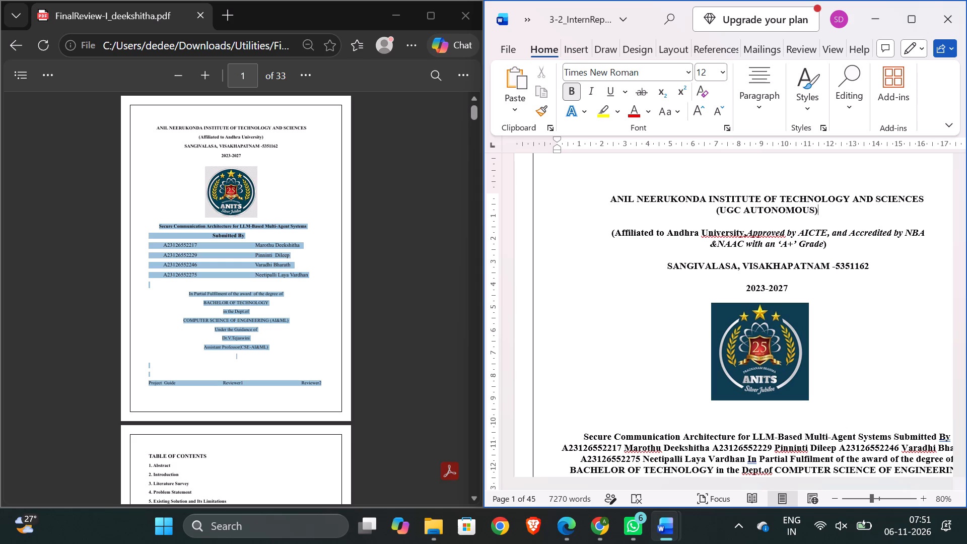
Break the pasted text so the project title and "Submitted By" each stand on their own line.
{"action": "left_click", "coordinate": [858, 226]}
{"action": "scroll", "coordinate": [858, 226], "scroll_direction": "down", "scroll_amount": 1}
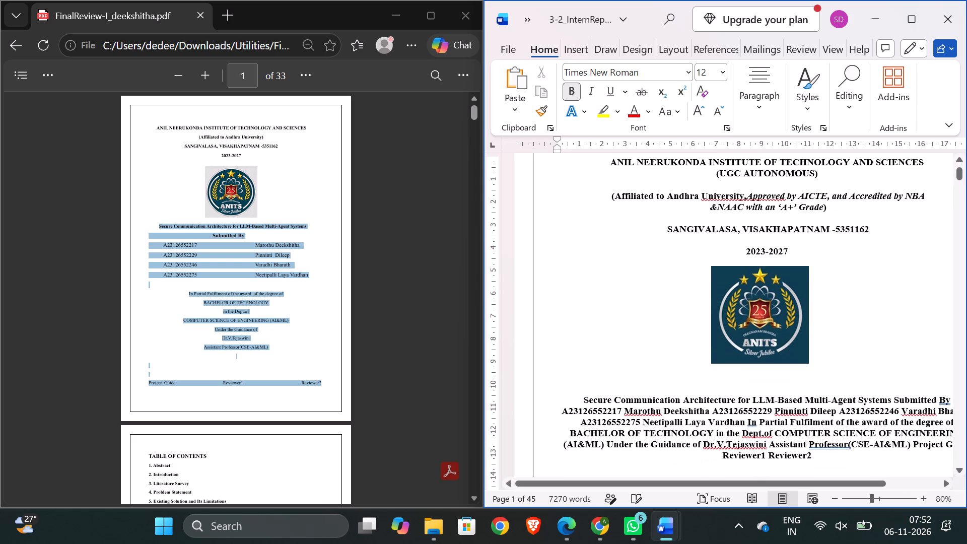
{"action": "scroll", "coordinate": [858, 226], "scroll_direction": "down", "scroll_amount": 1}
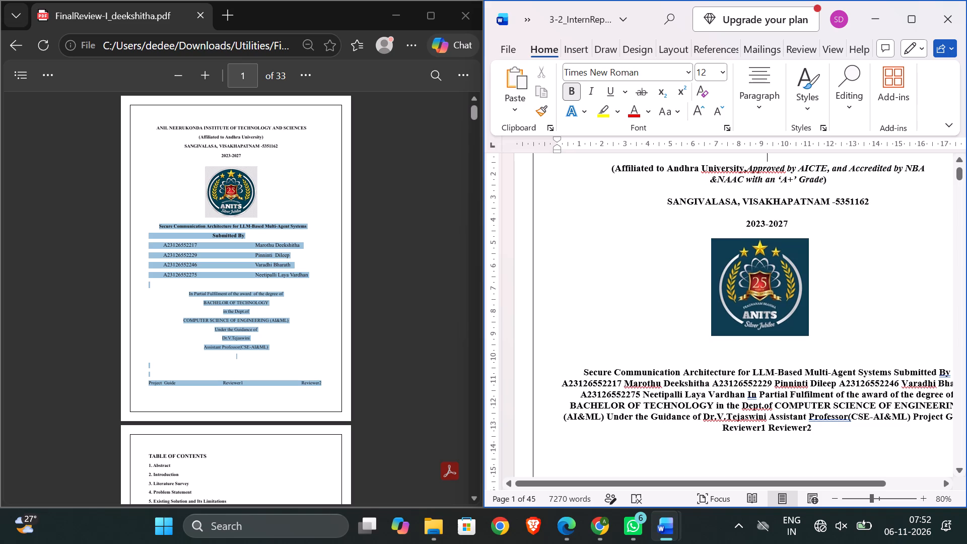
{"action": "left_click", "coordinate": [895, 372]}
{"action": "key", "text": "Return"}
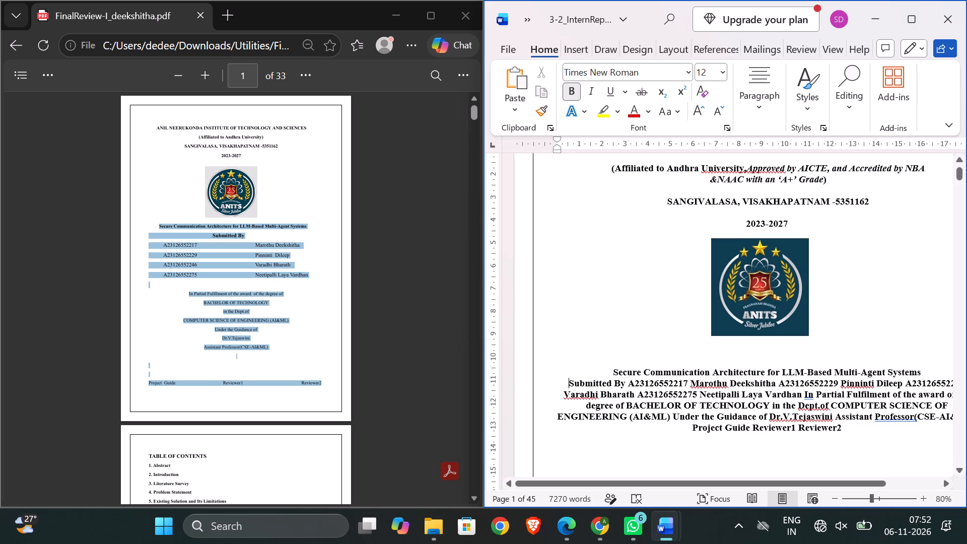
{"action": "left_click", "coordinate": [631, 384]}
{"action": "key", "text": "Return"}
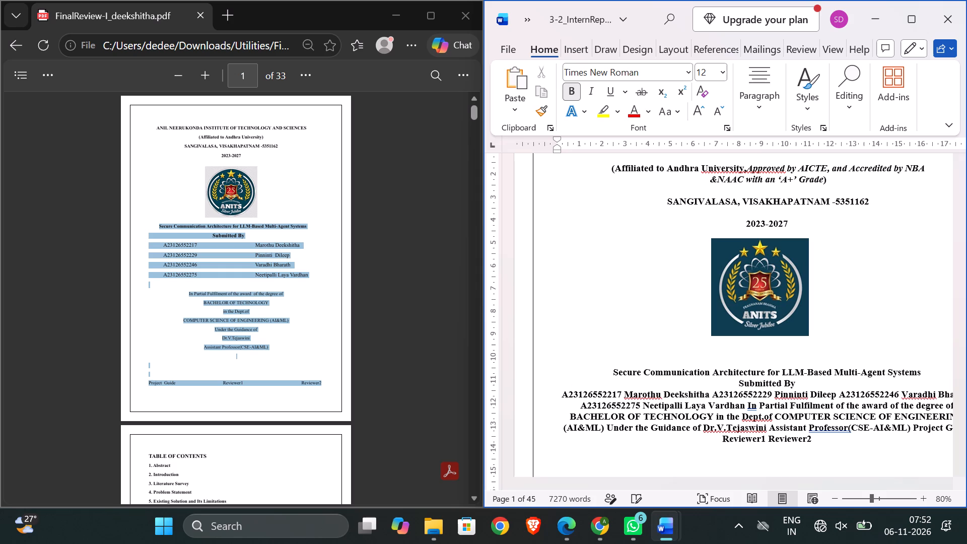
Put each of the four students' roll number and name entries on its own line below "Submitted By".
{"action": "left_click", "coordinate": [715, 394]}
{"action": "key", "text": "Return"}
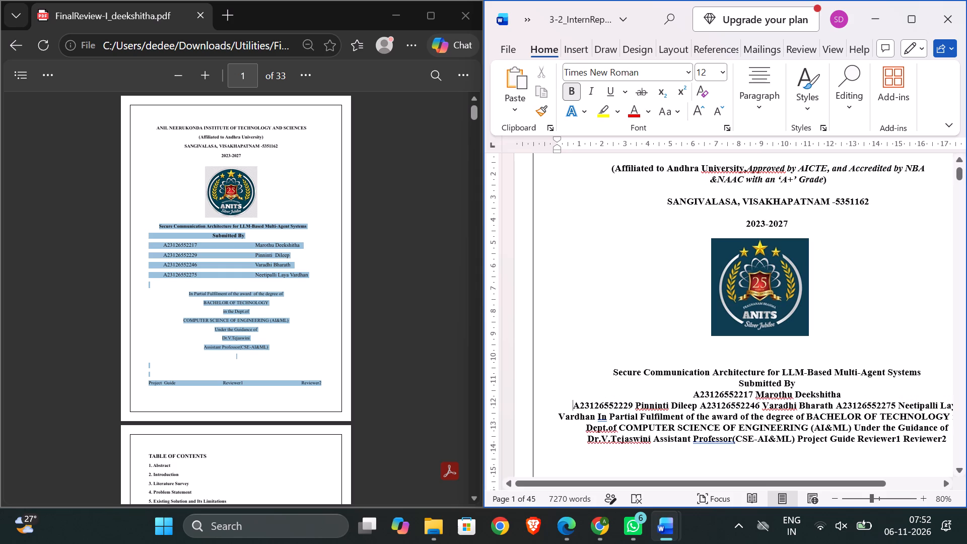
{"action": "left_click", "coordinate": [700, 404]}
{"action": "key", "text": "Return"}
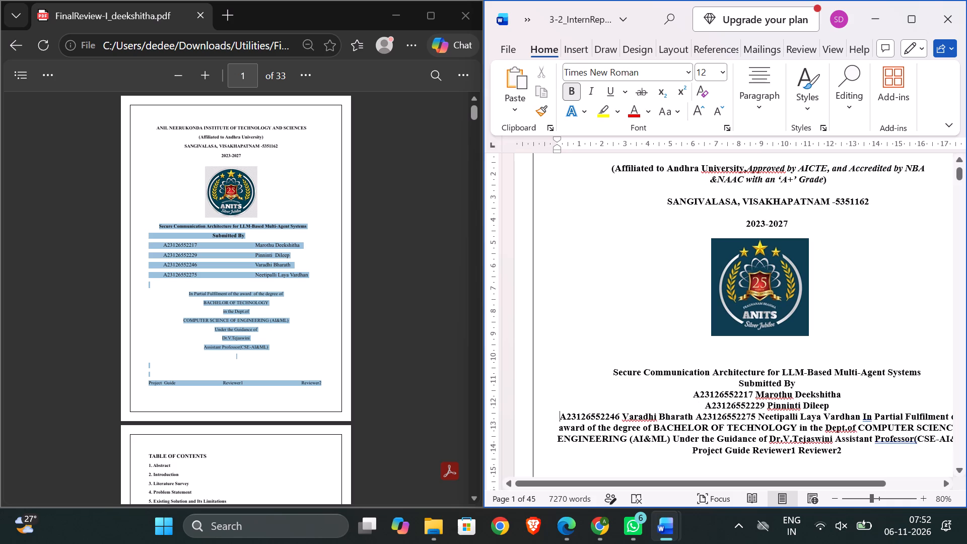
{"action": "left_click", "coordinate": [697, 416]}
{"action": "key", "text": "Return"}
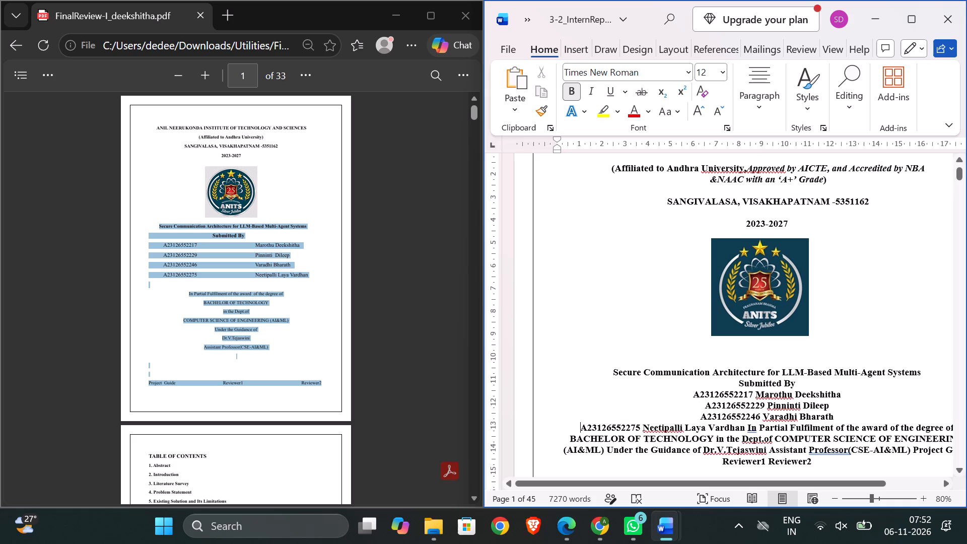
{"action": "left_click", "coordinate": [748, 431]}
{"action": "key", "text": "Return"}
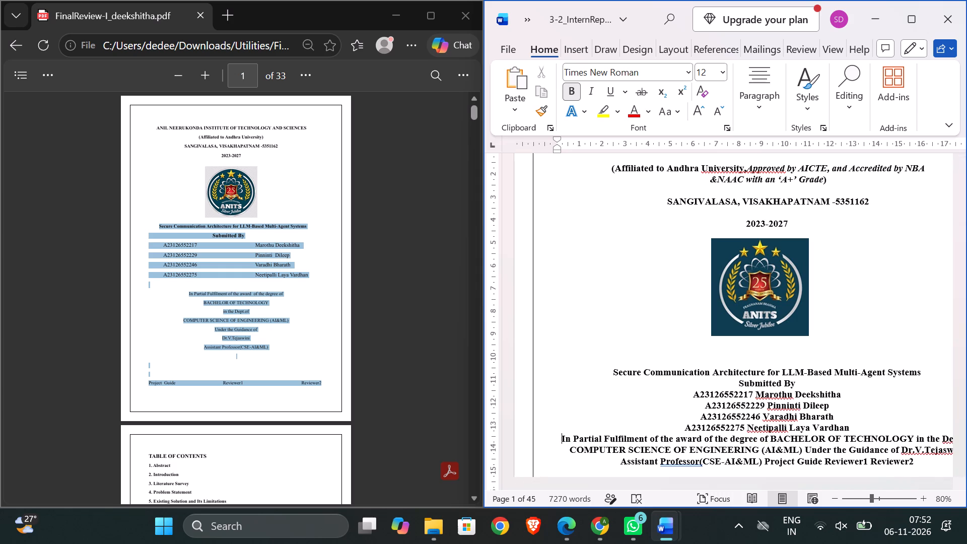
Put "In Partial Fulfilment of the award of the degree of" and "BACHELOR OF TECHNOLOGY in the Dept.of" on separate lines.
{"action": "scroll", "coordinate": [966, 307], "scroll_direction": "down", "scroll_amount": 2}
{"action": "left_click", "coordinate": [857, 423]}
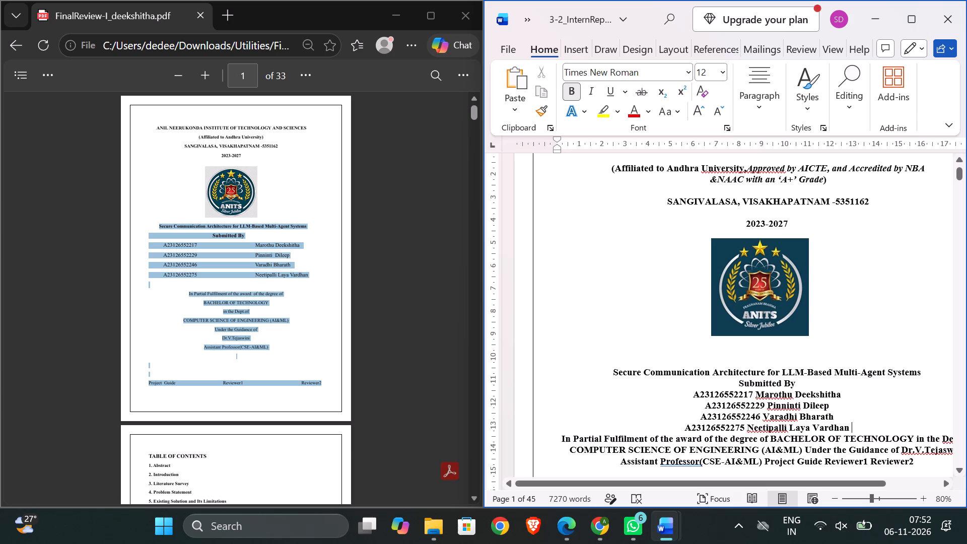
{"action": "left_click", "coordinate": [769, 441]}
{"action": "key", "text": "Return"}
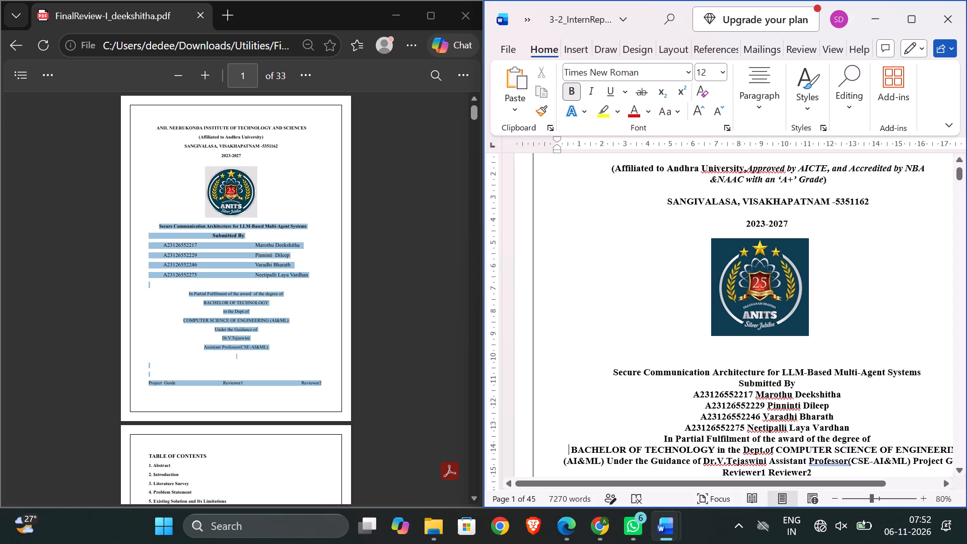
{"action": "left_click", "coordinate": [777, 451]}
{"action": "key", "text": "Return"}
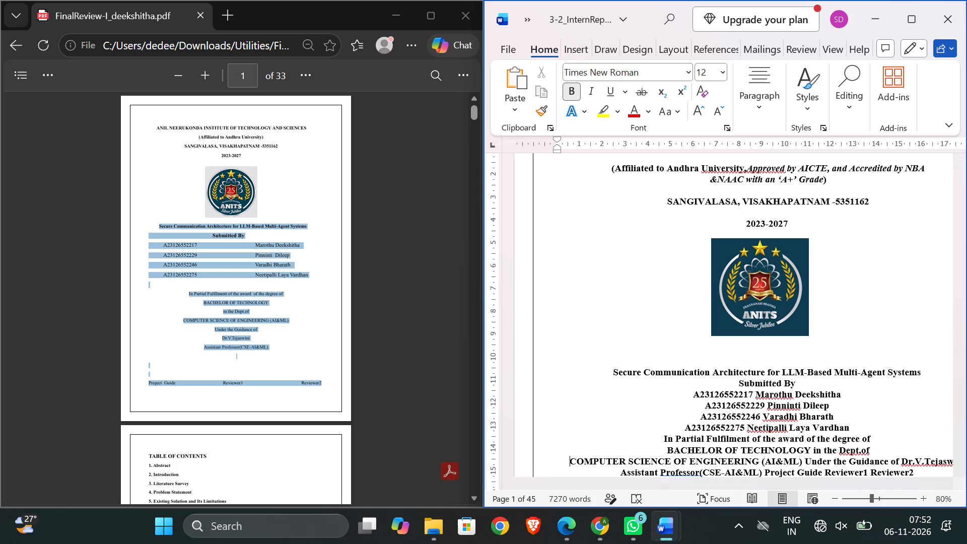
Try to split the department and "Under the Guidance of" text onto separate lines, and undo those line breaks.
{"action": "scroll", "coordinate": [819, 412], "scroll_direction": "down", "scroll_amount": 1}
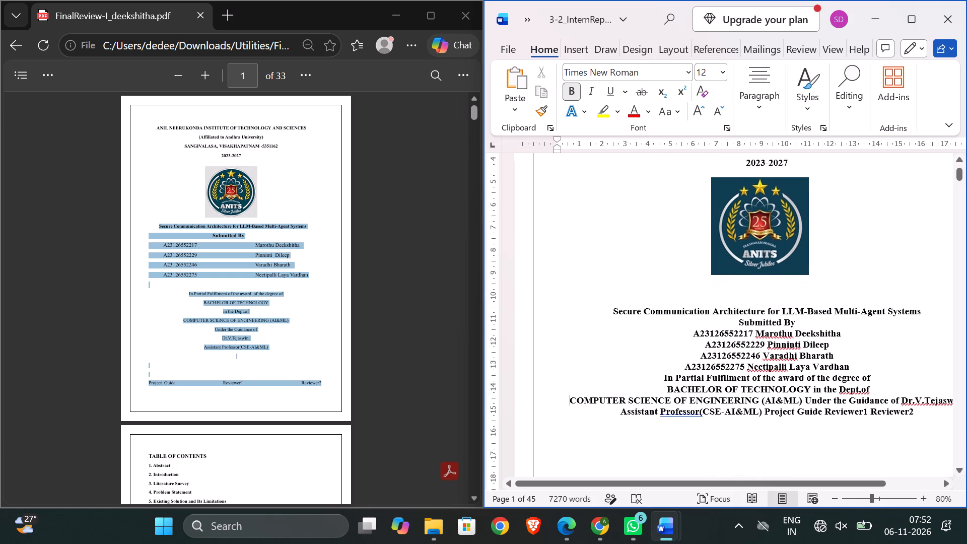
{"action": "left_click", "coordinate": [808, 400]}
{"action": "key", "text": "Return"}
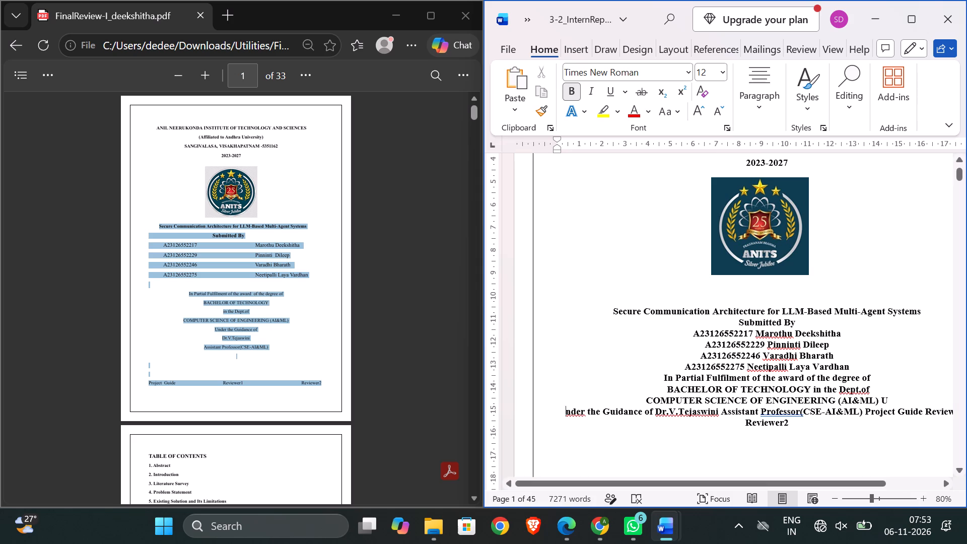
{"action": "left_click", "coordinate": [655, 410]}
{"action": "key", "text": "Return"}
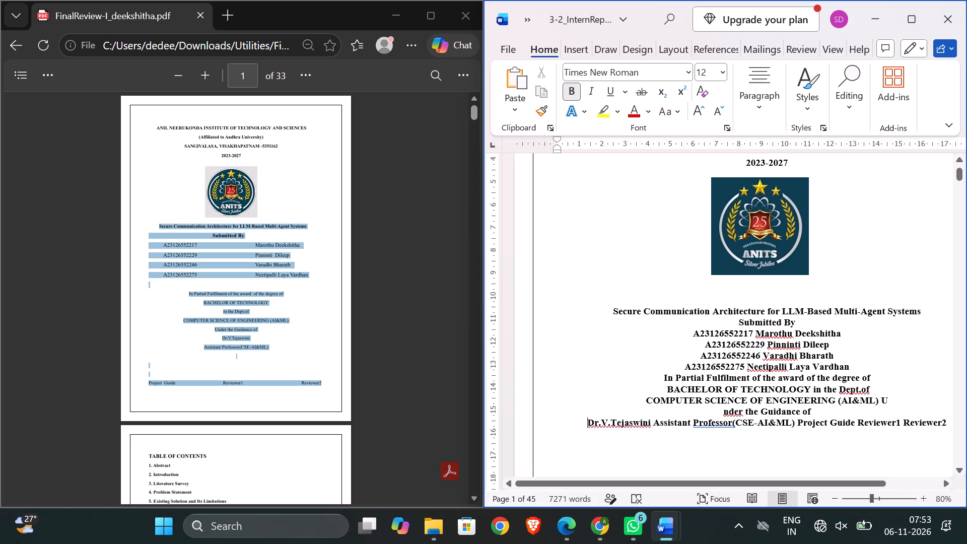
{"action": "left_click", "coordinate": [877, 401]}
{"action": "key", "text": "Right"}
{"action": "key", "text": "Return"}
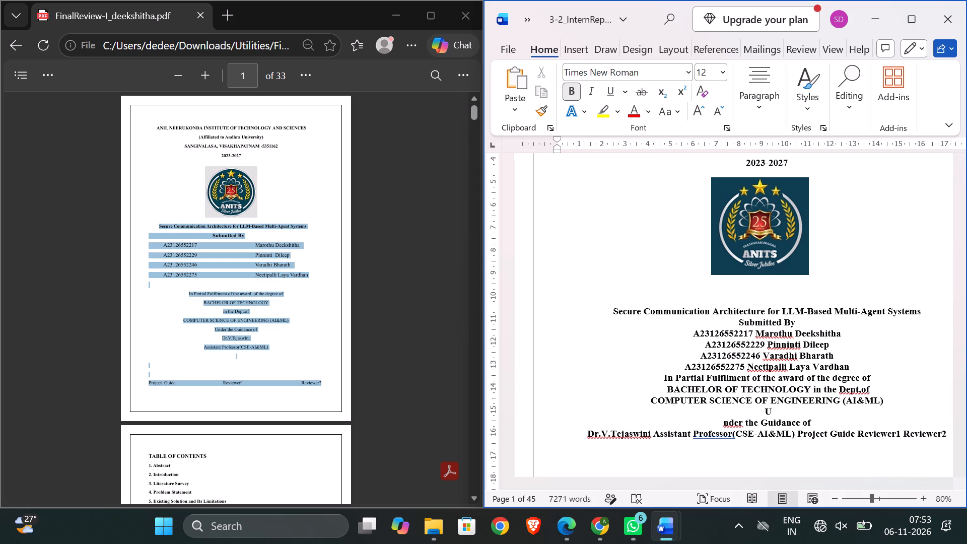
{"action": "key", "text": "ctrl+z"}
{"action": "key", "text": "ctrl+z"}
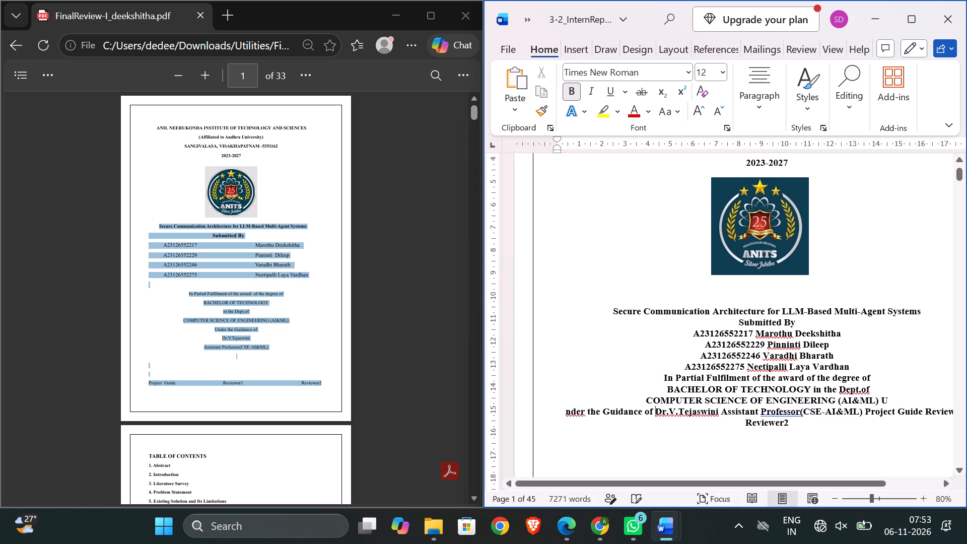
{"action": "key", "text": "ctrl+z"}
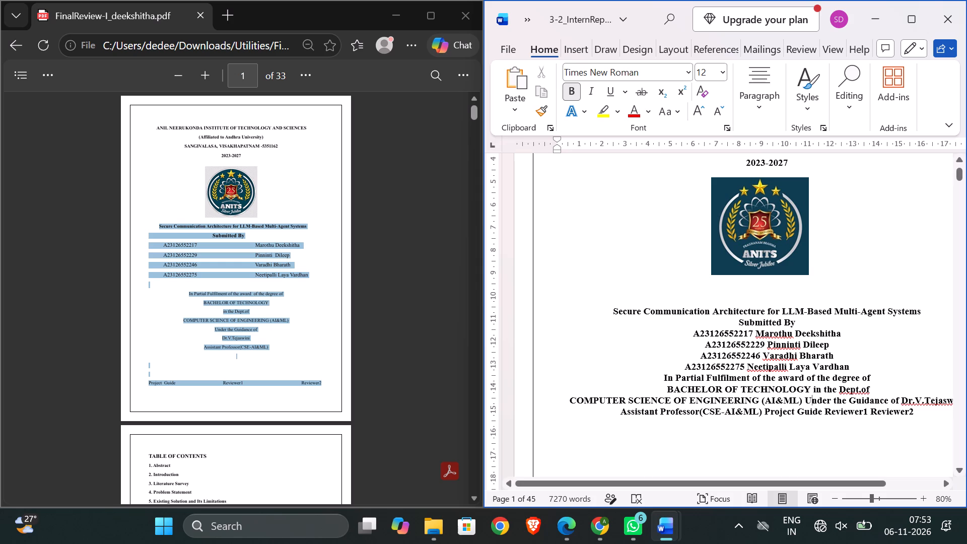
Put "COMPUTER SCIENCE OF ENGINEERING (AI&ML)", "Under the Guidance of" and the guide's name each on its own line.
{"action": "left_click", "coordinate": [805, 405]}
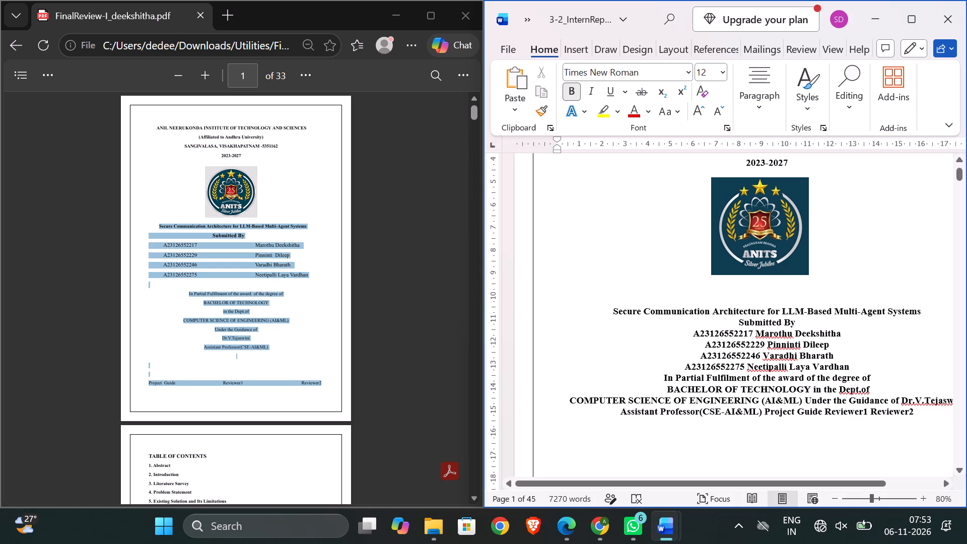
{"action": "left_click", "coordinate": [805, 404]}
{"action": "key", "text": "Return"}
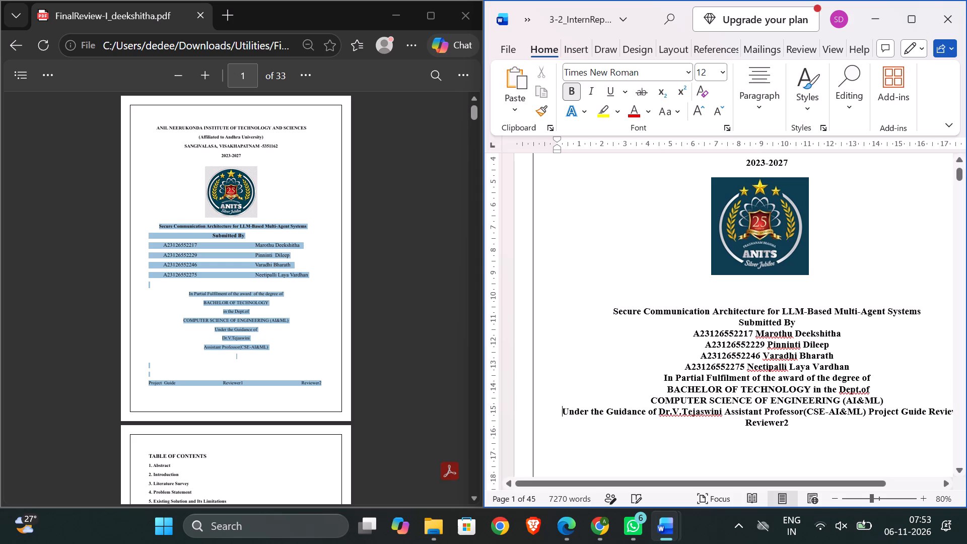
{"action": "left_click", "coordinate": [659, 414]}
{"action": "key", "text": "Return"}
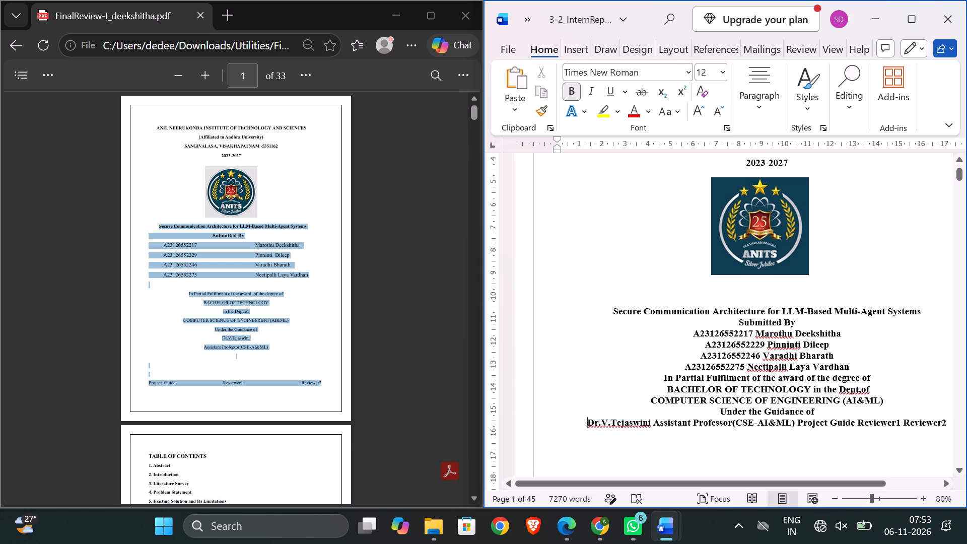
{"action": "left_click", "coordinate": [653, 424]}
{"action": "key", "text": "Return"}
Insert two blank lines between the guide's name and the "Assistant Professor(CSE-AI&ML)" line.
{"action": "left_click", "coordinate": [816, 419]}
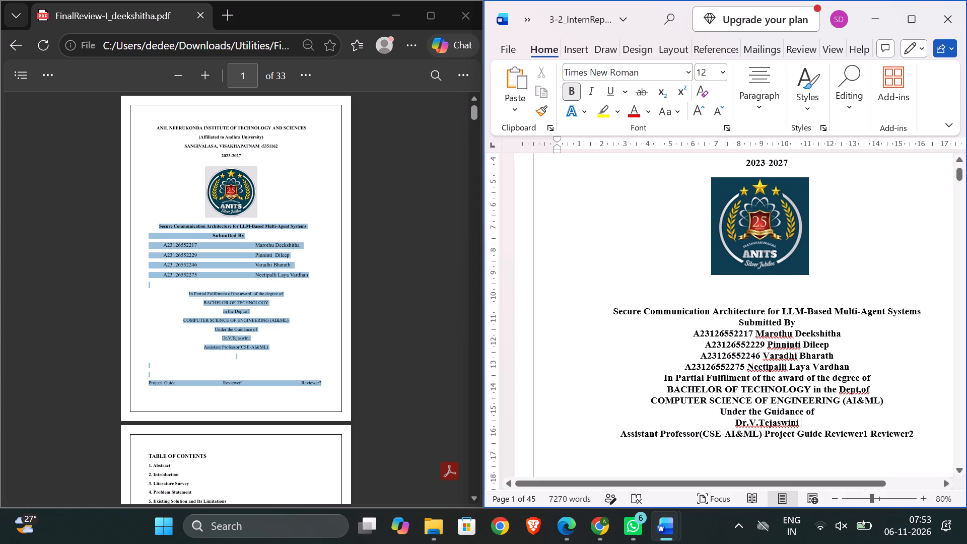
{"action": "key", "text": "Return"}
{"action": "key", "text": "Return"}
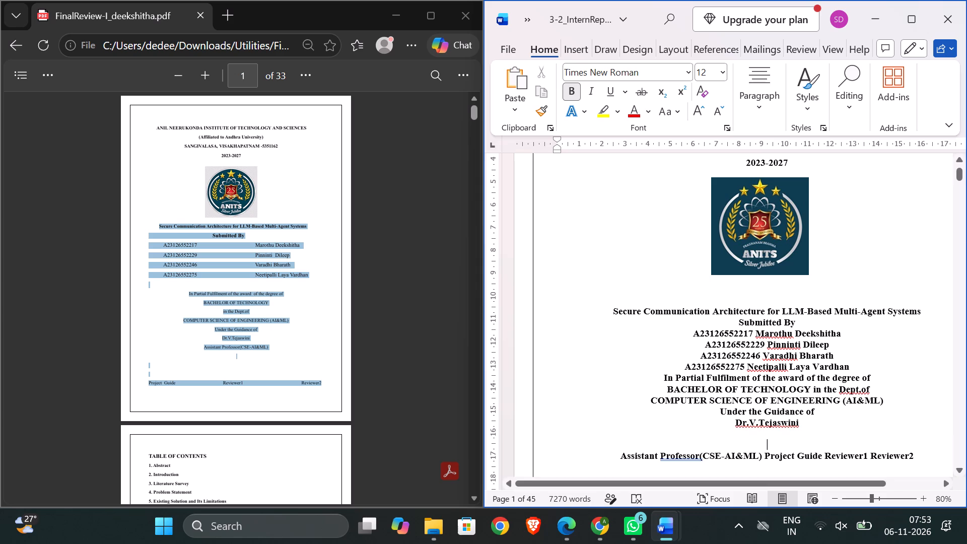
Insert one blank line below the "Secure Communication Architecture" title and two blank lines below the last student's line.
{"action": "left_click", "coordinate": [919, 15]}
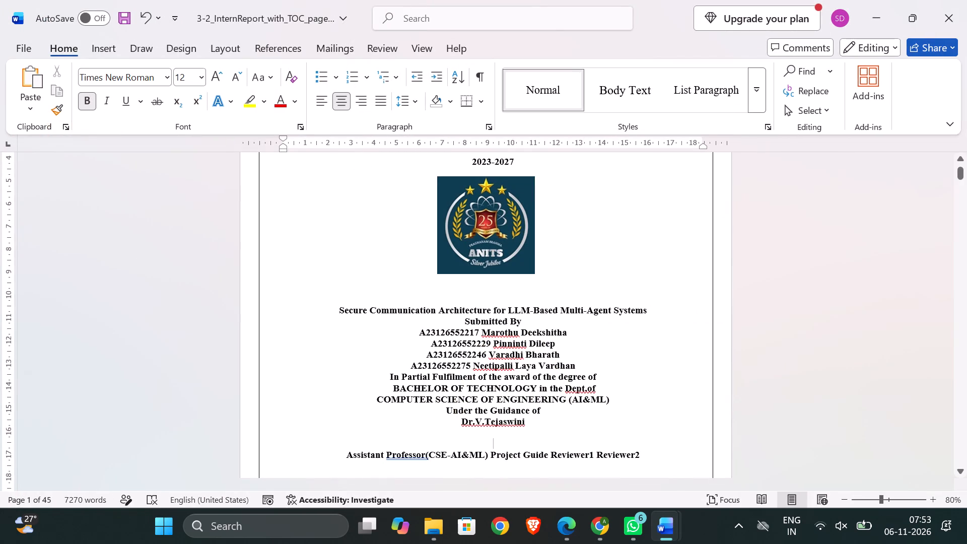
{"action": "left_click", "coordinate": [652, 311]}
{"action": "key", "text": "Return"}
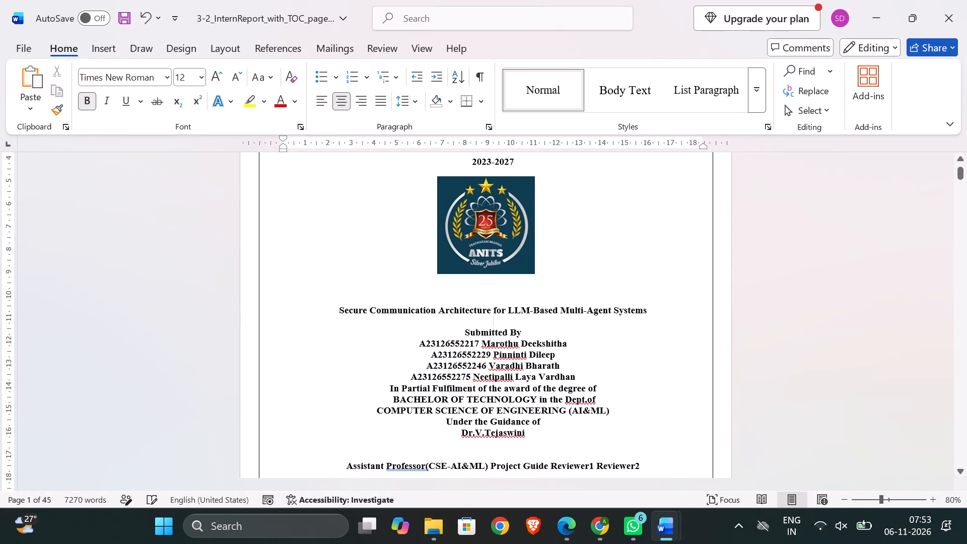
{"action": "left_click", "coordinate": [535, 333]}
{"action": "left_click", "coordinate": [584, 379]}
{"action": "key", "text": "Return"}
{"action": "key", "text": "Return"}
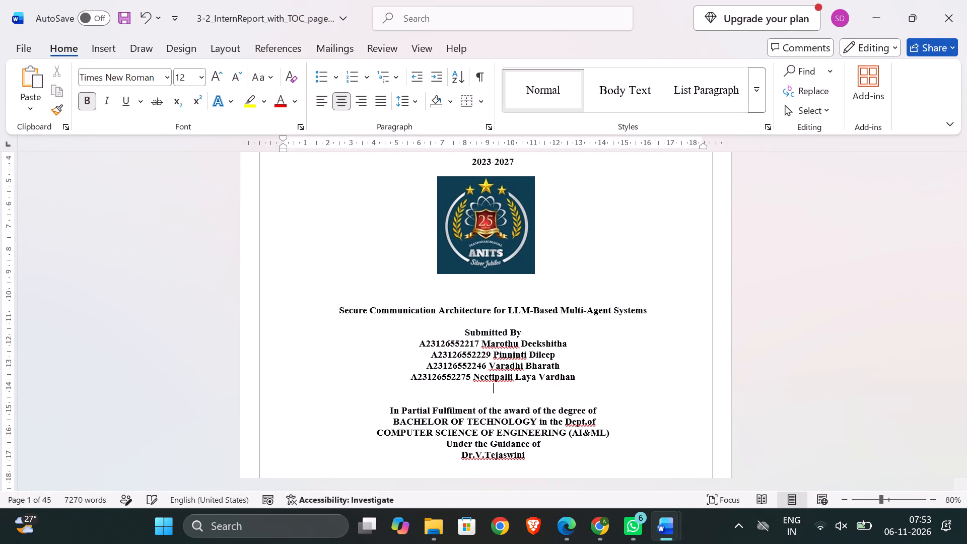
Remove bold from the cover page lines running from "In Partial Fulfilment of the award of the degree of" through the guide's name.
{"action": "scroll", "coordinate": [584, 379], "scroll_direction": "down", "scroll_amount": 1}
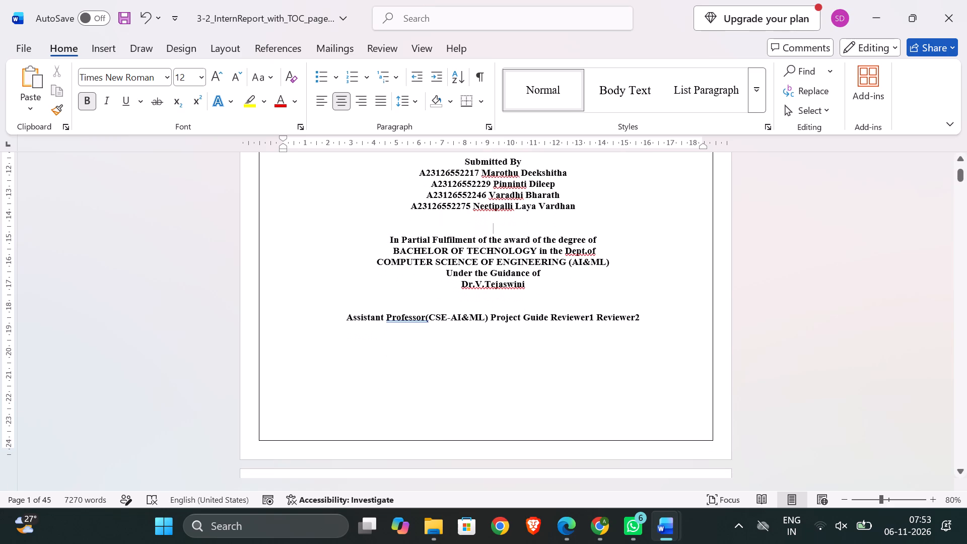
{"action": "left_click_drag", "start_coordinate": [534, 279], "coordinate": [370, 238]}
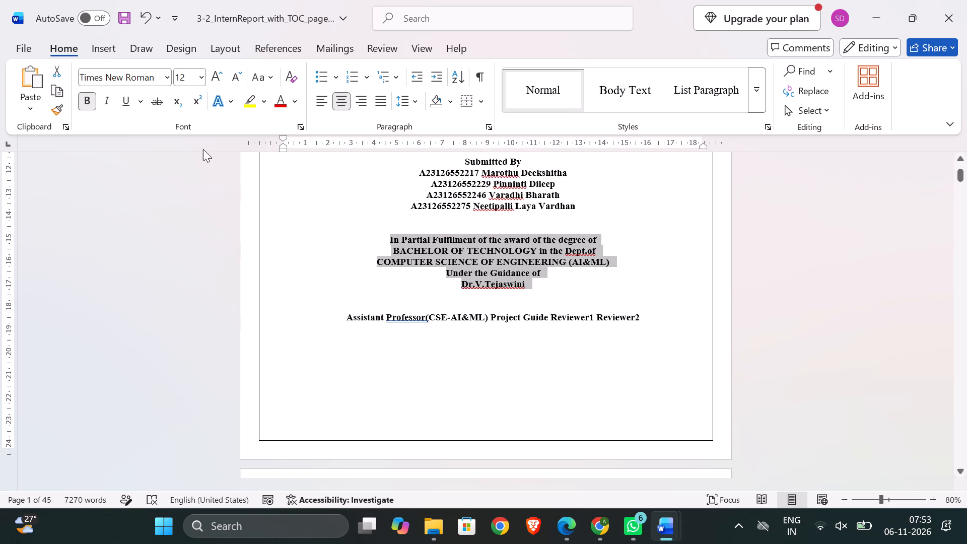
{"action": "left_click", "coordinate": [89, 102]}
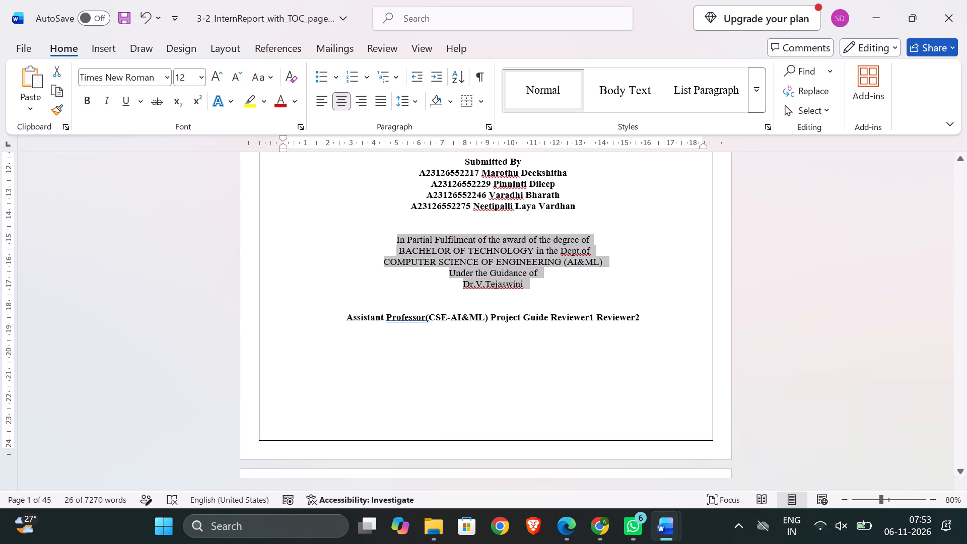
{"action": "left_click", "coordinate": [192, 229]}
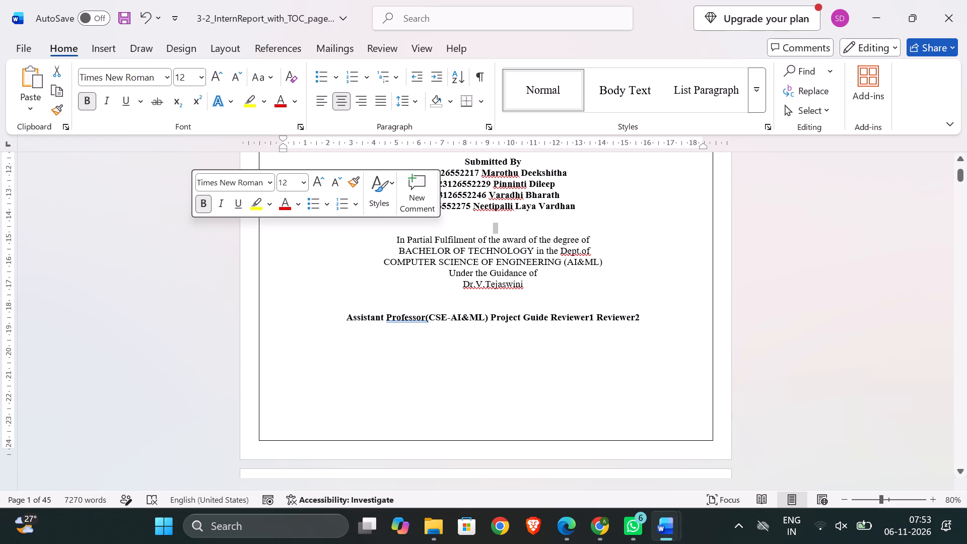
Put "in the Dept.of" on its own line below "BACHELOR OF TECHNOLOGY".
{"action": "left_click", "coordinate": [534, 250]}
{"action": "key", "text": "Return"}
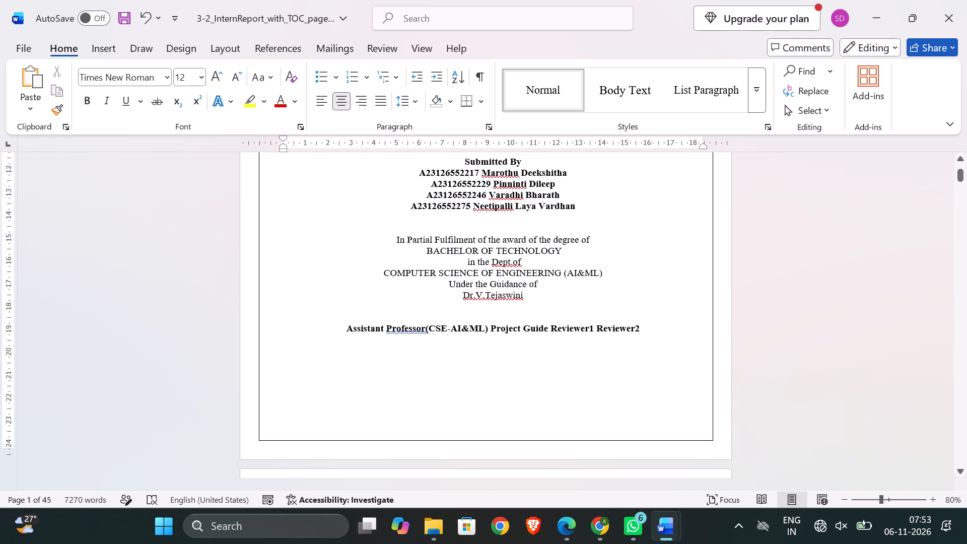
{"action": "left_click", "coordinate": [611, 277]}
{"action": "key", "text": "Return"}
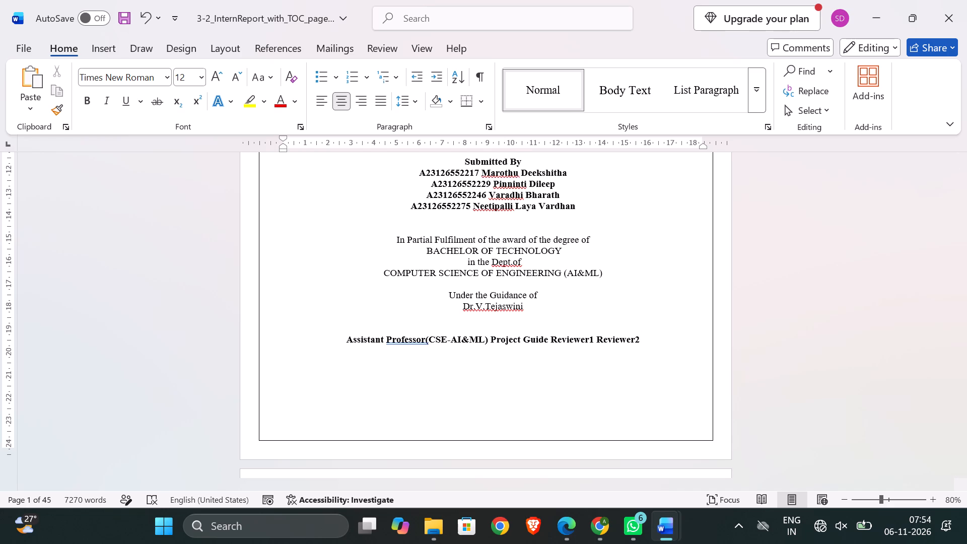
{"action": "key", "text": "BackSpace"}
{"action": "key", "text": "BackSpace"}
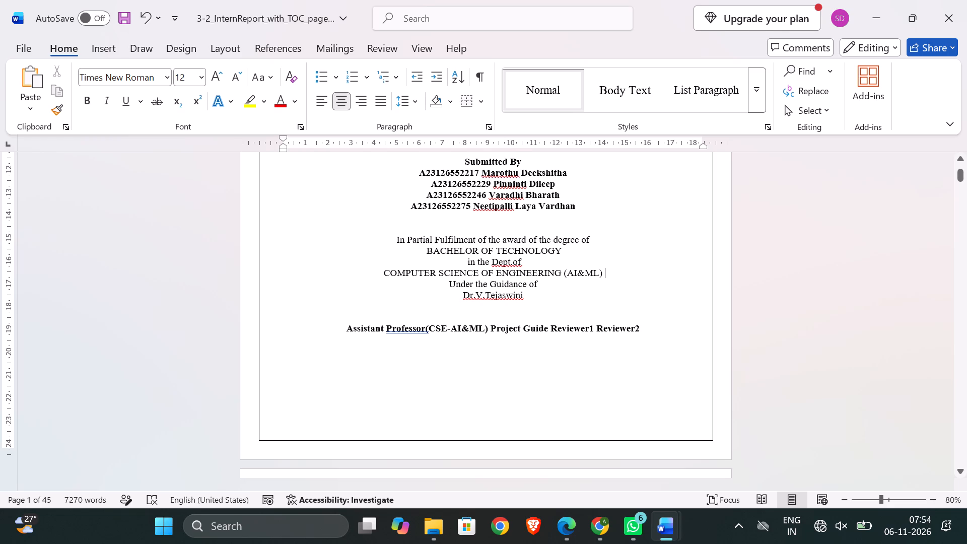
Move "Assistant Professor(CSE-AI&ML)" from the "Project Guide" line to its own line directly below the guide's name.
{"action": "left_click_drag", "start_coordinate": [488, 331], "coordinate": [468, 330]}
{"action": "left_click_drag", "start_coordinate": [468, 330], "coordinate": [368, 327]}
{"action": "key", "text": "ctrl+c"}
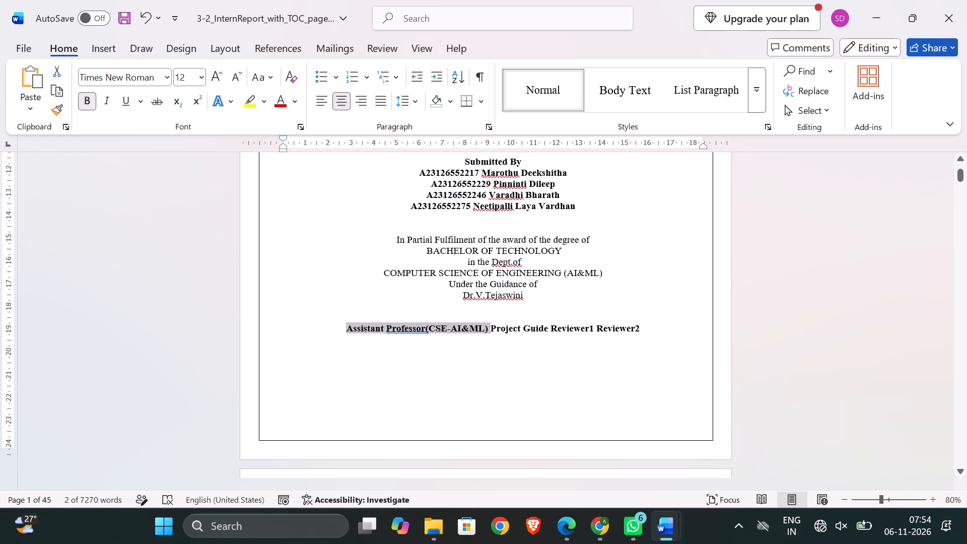
{"action": "left_click", "coordinate": [551, 293]}
{"action": "key", "text": "Return"}
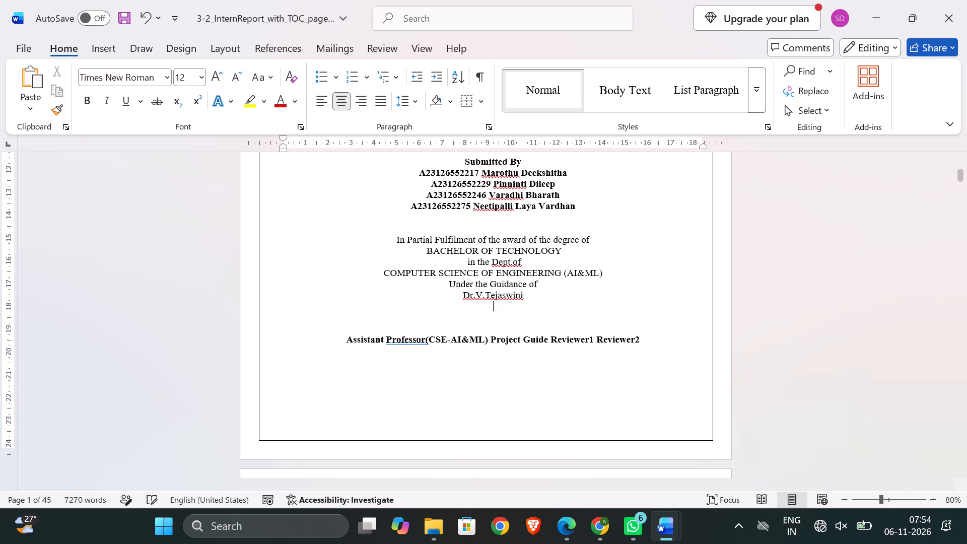
{"action": "key", "text": "ctrl+v"}
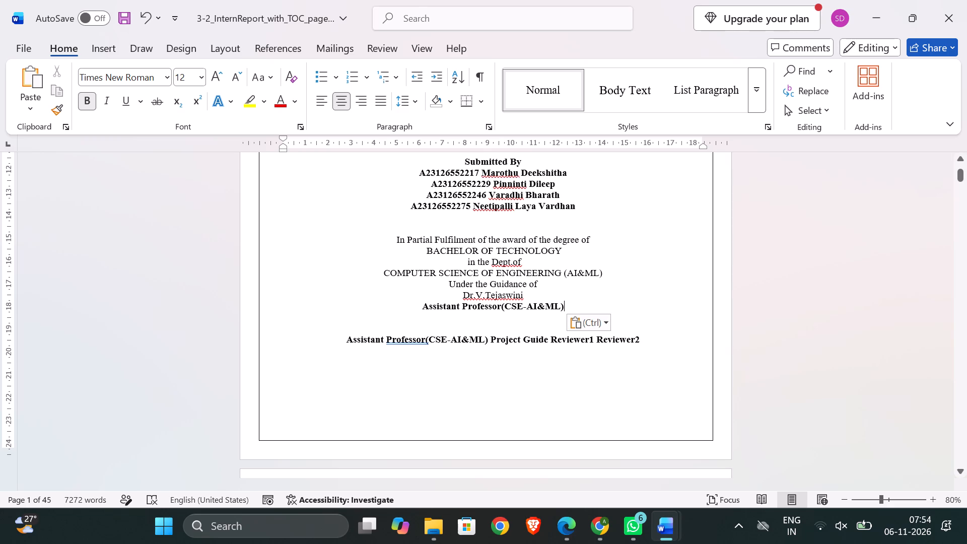
{"action": "left_click_drag", "start_coordinate": [487, 341], "coordinate": [365, 340]}
{"action": "key", "text": "BackSpace"}
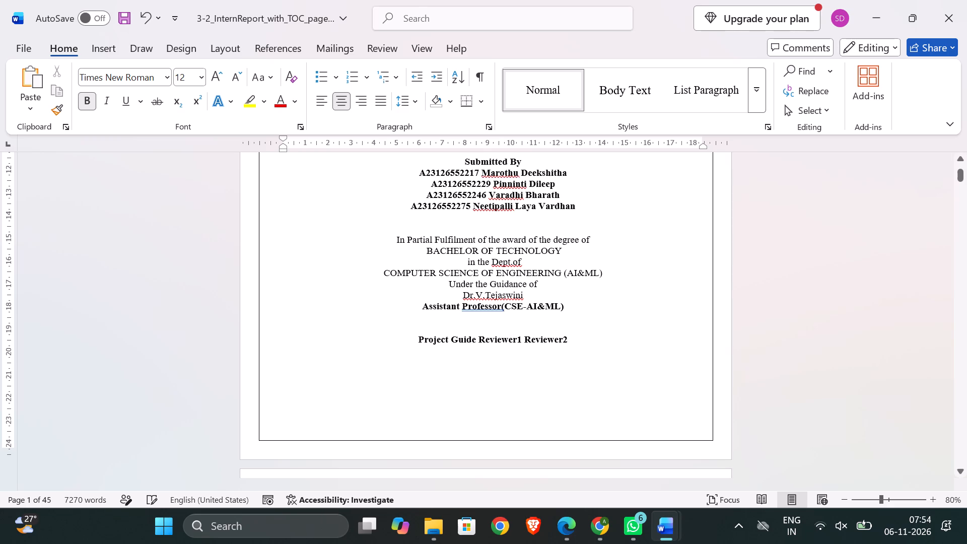
Insert six blank lines above "Project Guide Reviewer1 Reviewer2" to push it toward the bottom of the cover page.
{"action": "left_click", "coordinate": [513, 330]}
{"action": "key", "text": "Return"}
{"action": "key", "text": "Return"}
{"action": "key", "text": "Return"}
{"action": "key", "text": "Return"}
{"action": "key", "text": "Return"}
{"action": "key", "text": "Return"}
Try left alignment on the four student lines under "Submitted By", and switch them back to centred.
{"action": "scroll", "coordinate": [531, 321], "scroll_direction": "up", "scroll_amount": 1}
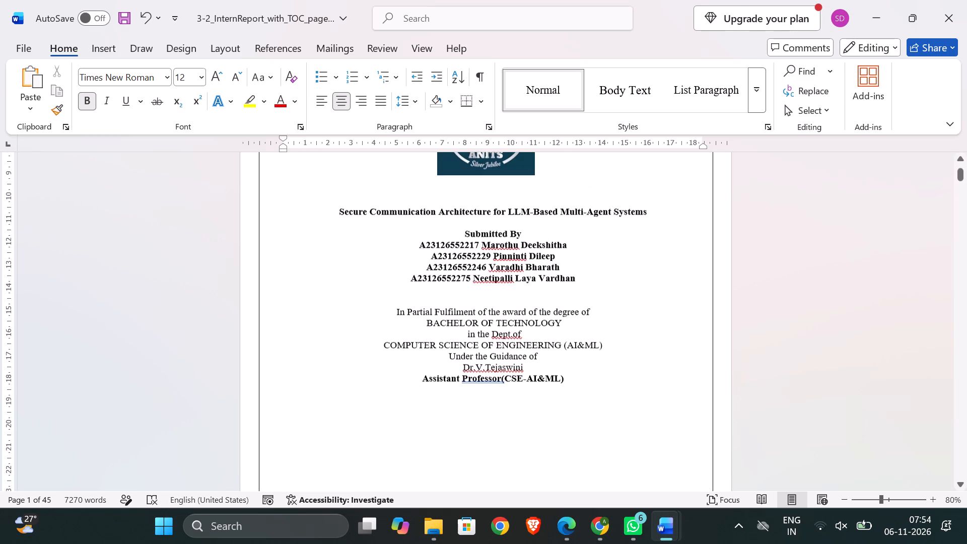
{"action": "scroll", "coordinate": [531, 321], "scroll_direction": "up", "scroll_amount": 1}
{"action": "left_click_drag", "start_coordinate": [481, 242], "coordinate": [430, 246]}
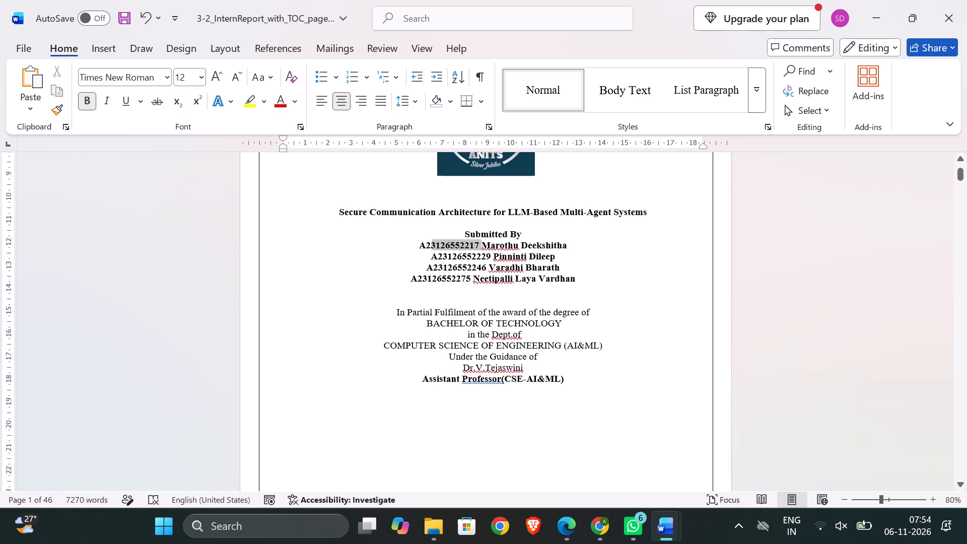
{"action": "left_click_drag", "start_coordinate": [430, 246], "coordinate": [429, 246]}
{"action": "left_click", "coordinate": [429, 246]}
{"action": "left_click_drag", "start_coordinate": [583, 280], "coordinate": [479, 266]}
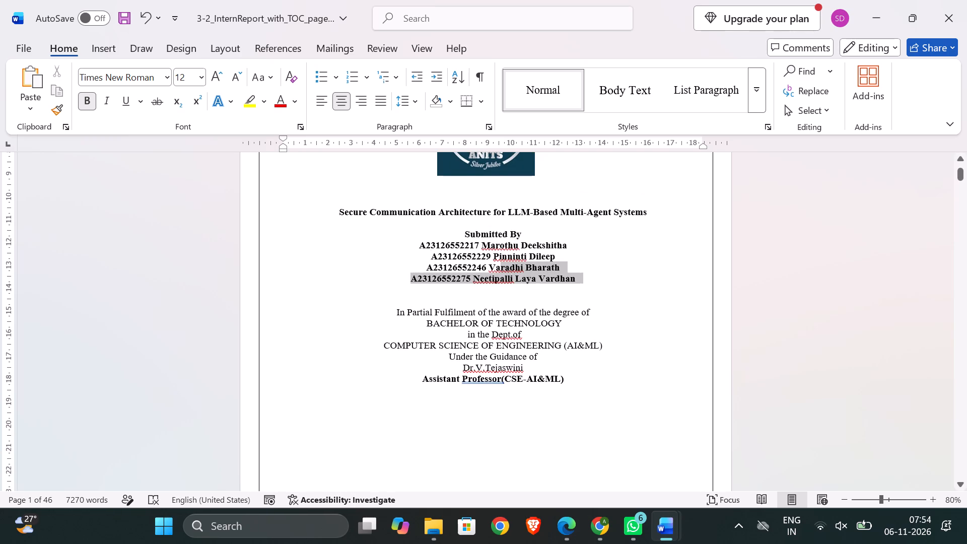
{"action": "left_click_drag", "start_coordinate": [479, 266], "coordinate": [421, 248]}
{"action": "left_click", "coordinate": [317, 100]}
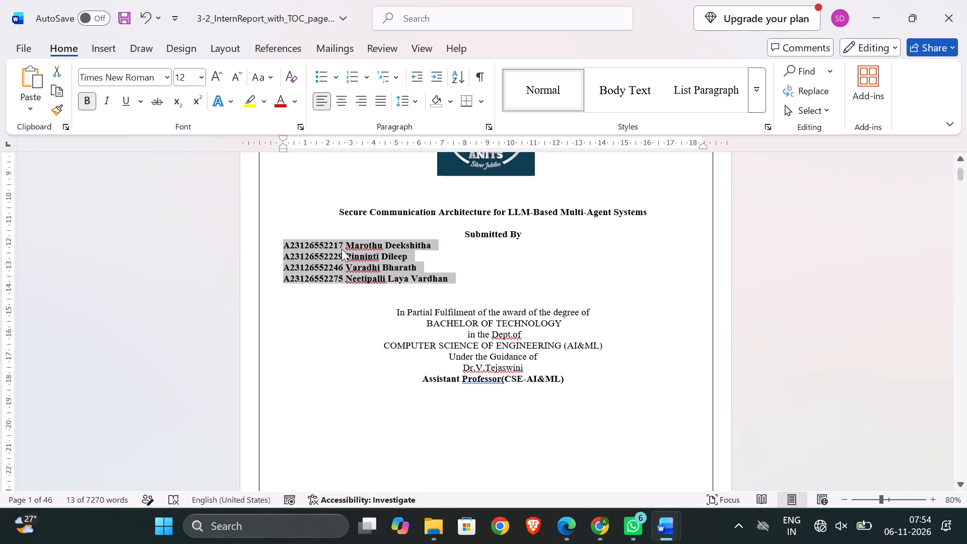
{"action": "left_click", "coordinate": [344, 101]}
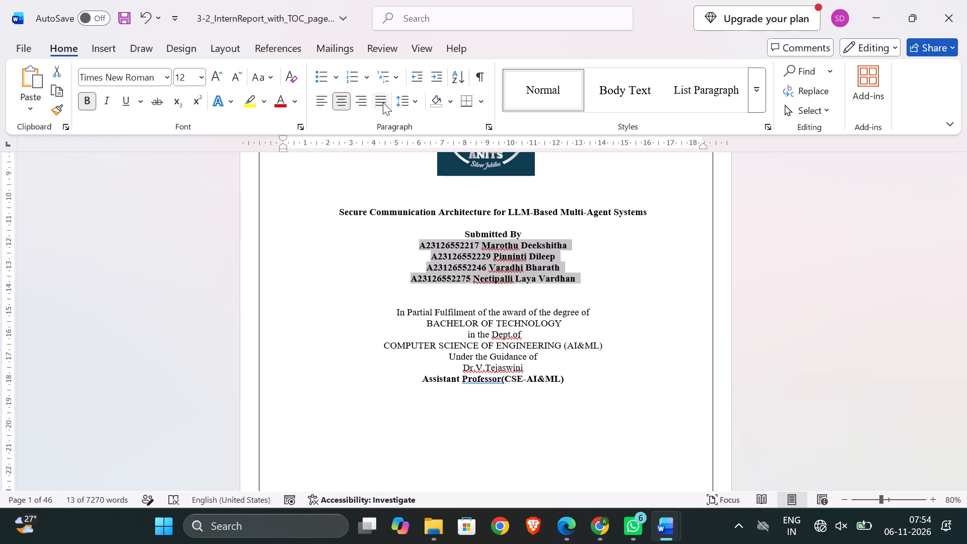
Justify the four student lines under "Submitted By" and indent them from the left to about 5 on the ruler.
{"action": "left_click", "coordinate": [383, 102]}
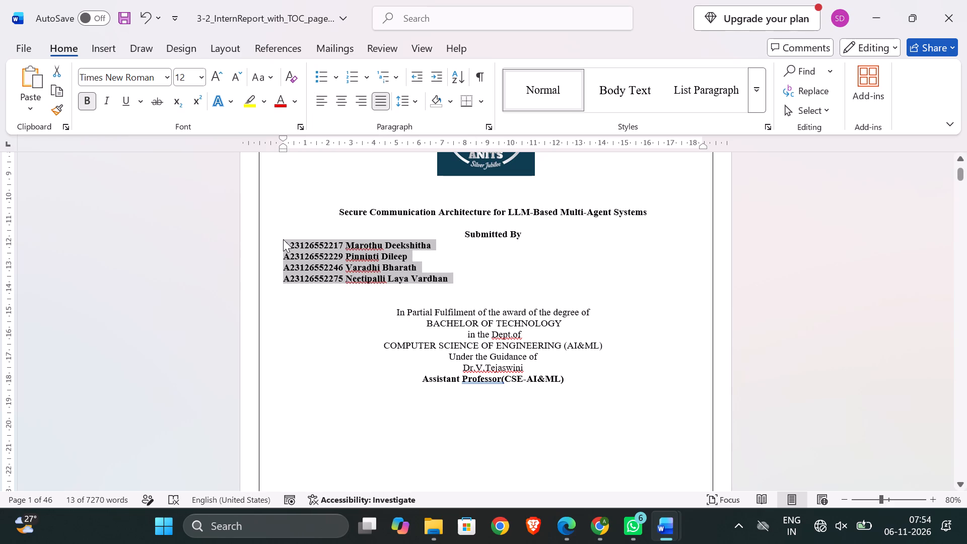
{"action": "left_click", "coordinate": [283, 239]}
{"action": "left_click_drag", "start_coordinate": [283, 239], "coordinate": [459, 270]}
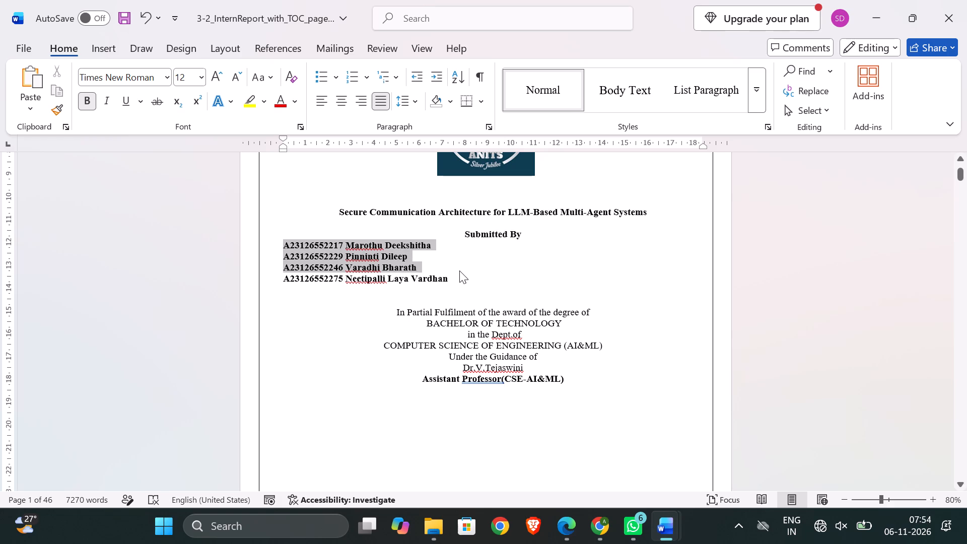
{"action": "left_click_drag", "start_coordinate": [459, 270], "coordinate": [460, 276]}
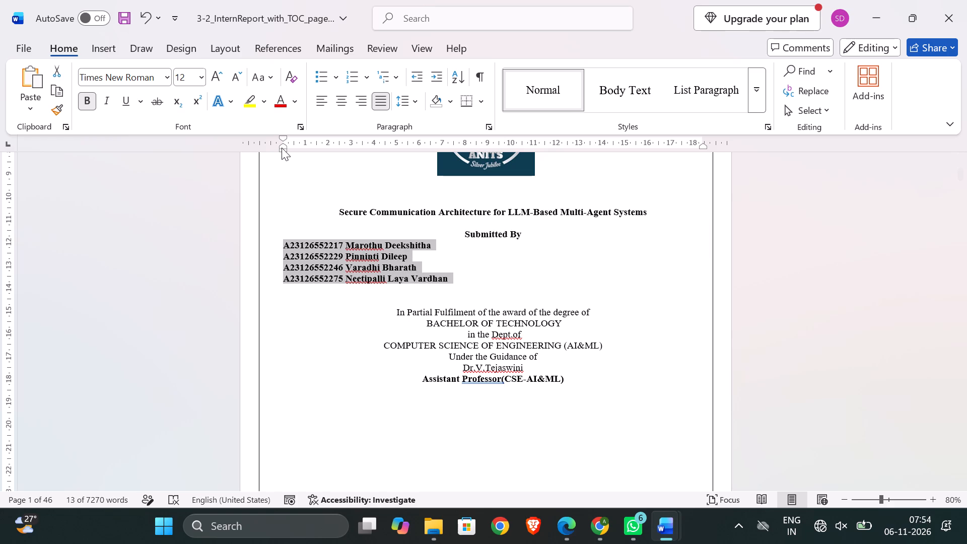
{"action": "left_click_drag", "start_coordinate": [282, 148], "coordinate": [390, 193]}
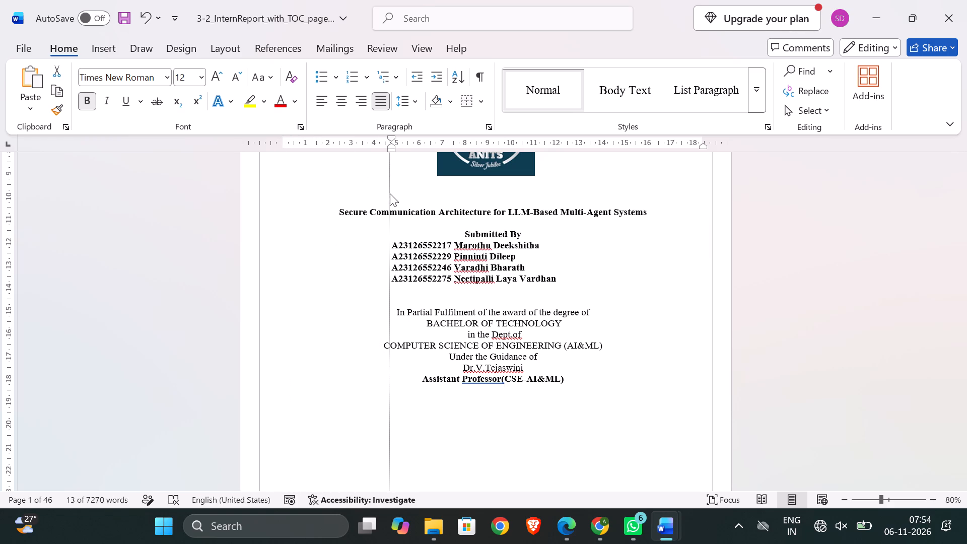
{"action": "left_click_drag", "start_coordinate": [390, 193], "coordinate": [396, 197]}
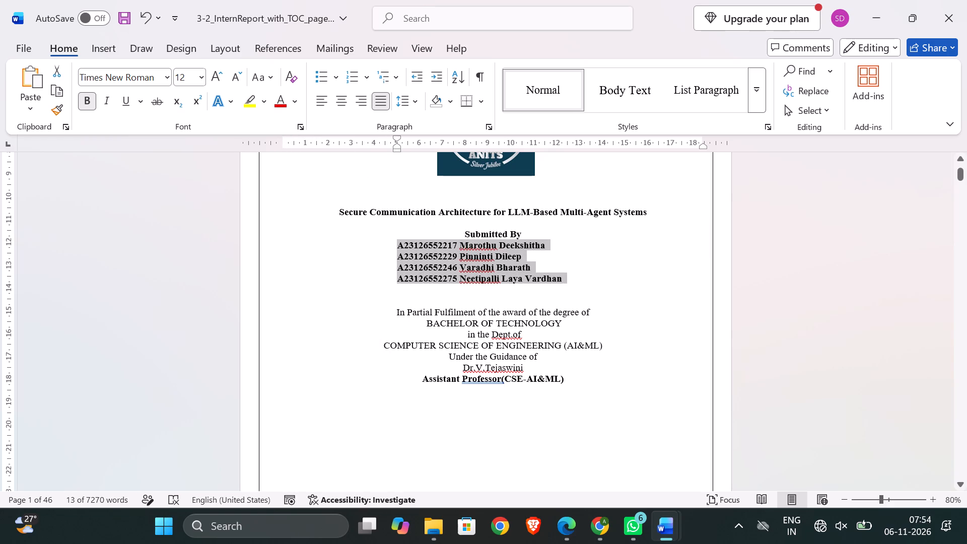
Insert a blank line between "Submitted By" and the first student line.
{"action": "left_click", "coordinate": [526, 232]}
{"action": "key", "text": "Return"}
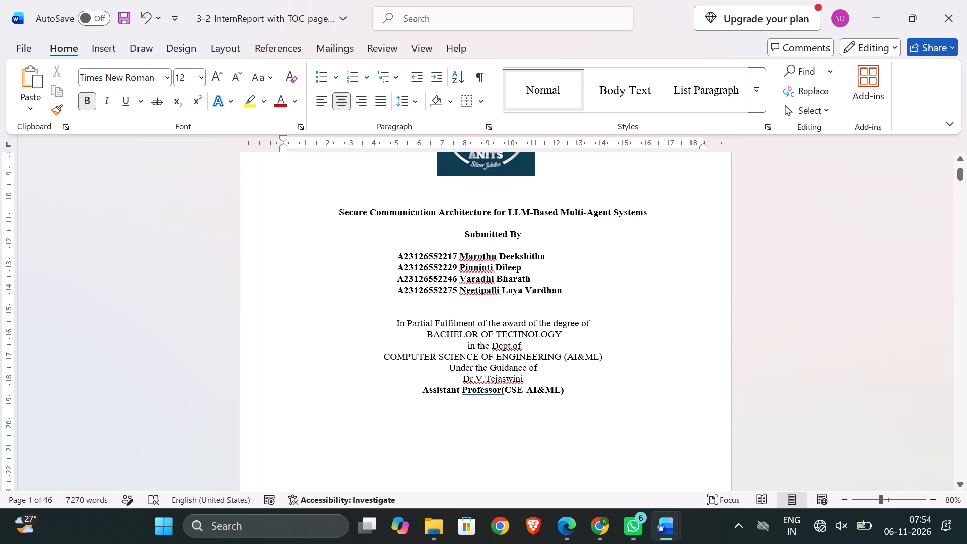
Add a wide gap of spaces between the roll number and the name on the first student line, starting a separate name column.
{"action": "left_click", "coordinate": [456, 261]}
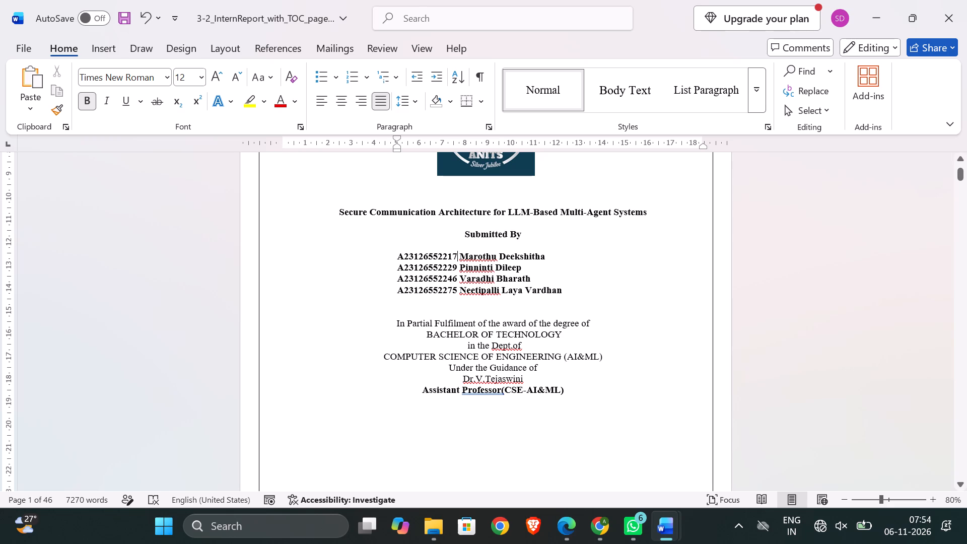
{"action": "left_click", "coordinate": [462, 258]}
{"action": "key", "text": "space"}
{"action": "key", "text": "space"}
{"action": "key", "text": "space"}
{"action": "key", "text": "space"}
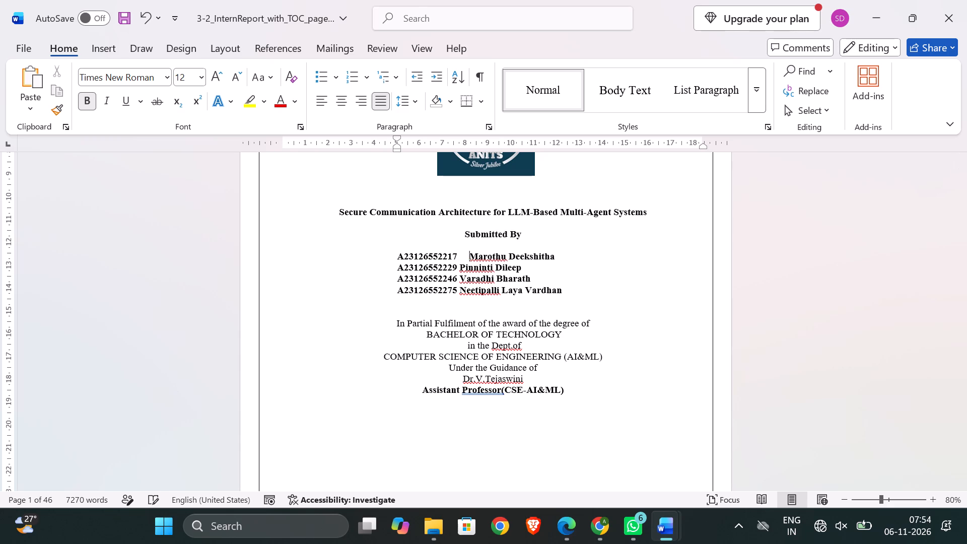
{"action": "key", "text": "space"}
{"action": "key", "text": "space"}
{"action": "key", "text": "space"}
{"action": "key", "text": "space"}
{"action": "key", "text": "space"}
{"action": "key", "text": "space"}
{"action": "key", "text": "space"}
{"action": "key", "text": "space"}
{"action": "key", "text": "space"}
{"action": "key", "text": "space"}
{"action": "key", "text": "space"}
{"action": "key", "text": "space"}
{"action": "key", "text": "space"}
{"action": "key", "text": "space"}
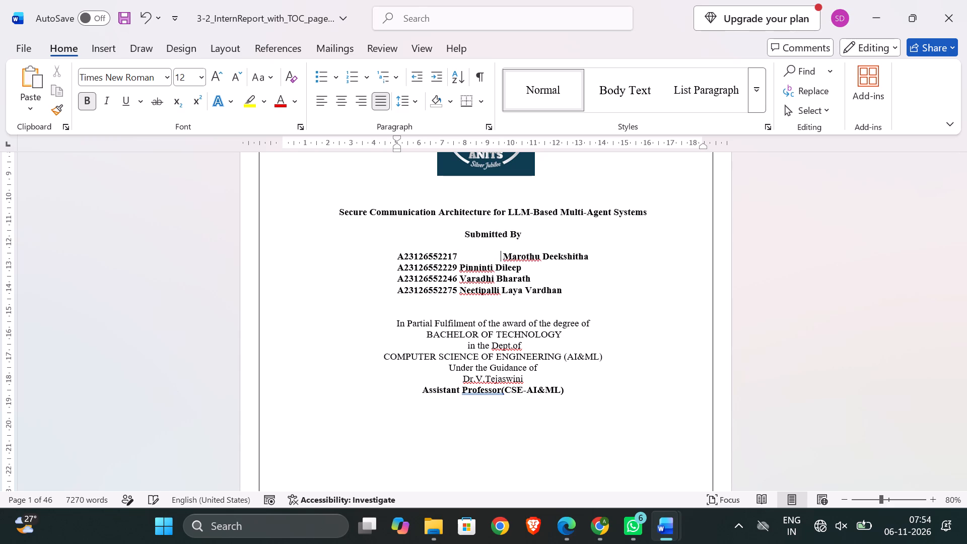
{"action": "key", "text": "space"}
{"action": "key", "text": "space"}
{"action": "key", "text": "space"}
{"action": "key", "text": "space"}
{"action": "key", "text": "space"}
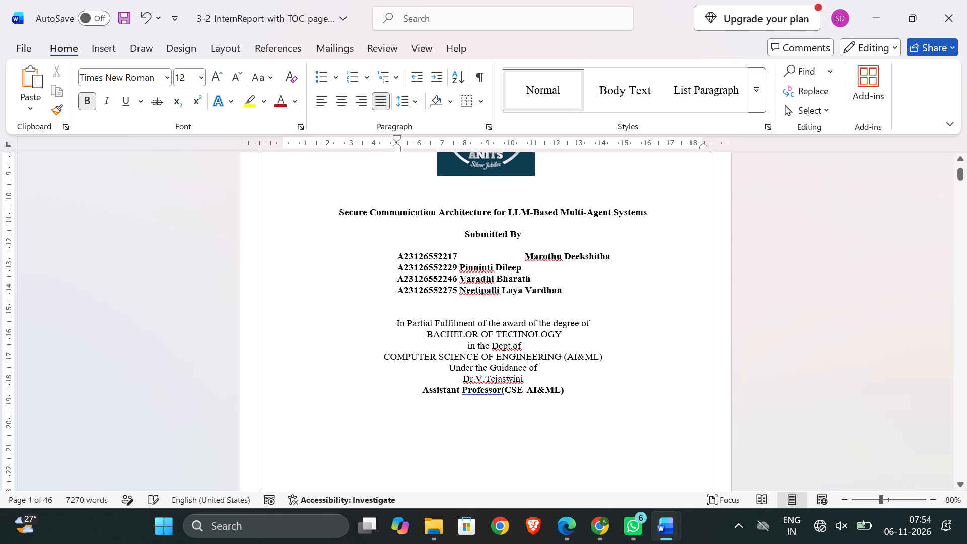
{"action": "left_click_drag", "start_coordinate": [526, 257], "coordinate": [536, 256]}
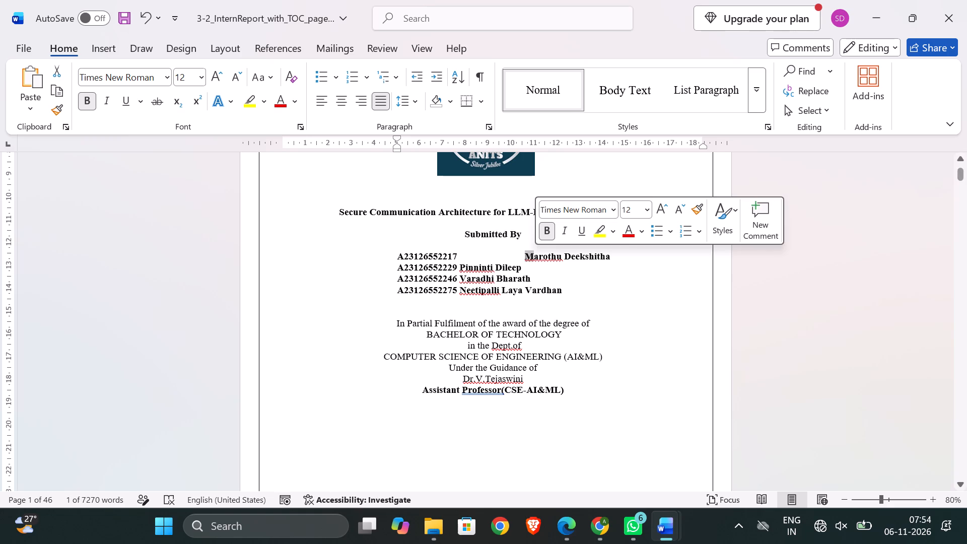
Space the name on the second student line away from its roll number so it lines up under the first student's name.
{"action": "left_click", "coordinate": [457, 269]}
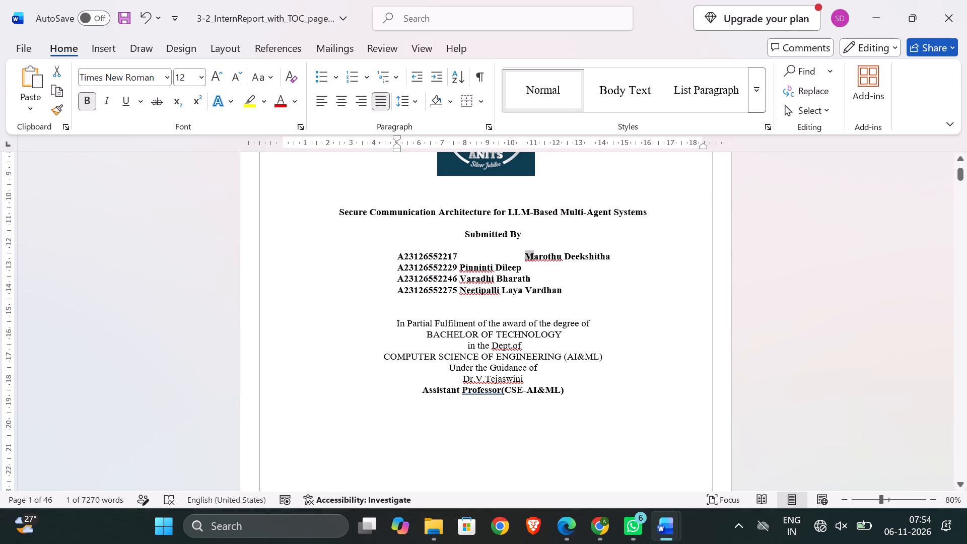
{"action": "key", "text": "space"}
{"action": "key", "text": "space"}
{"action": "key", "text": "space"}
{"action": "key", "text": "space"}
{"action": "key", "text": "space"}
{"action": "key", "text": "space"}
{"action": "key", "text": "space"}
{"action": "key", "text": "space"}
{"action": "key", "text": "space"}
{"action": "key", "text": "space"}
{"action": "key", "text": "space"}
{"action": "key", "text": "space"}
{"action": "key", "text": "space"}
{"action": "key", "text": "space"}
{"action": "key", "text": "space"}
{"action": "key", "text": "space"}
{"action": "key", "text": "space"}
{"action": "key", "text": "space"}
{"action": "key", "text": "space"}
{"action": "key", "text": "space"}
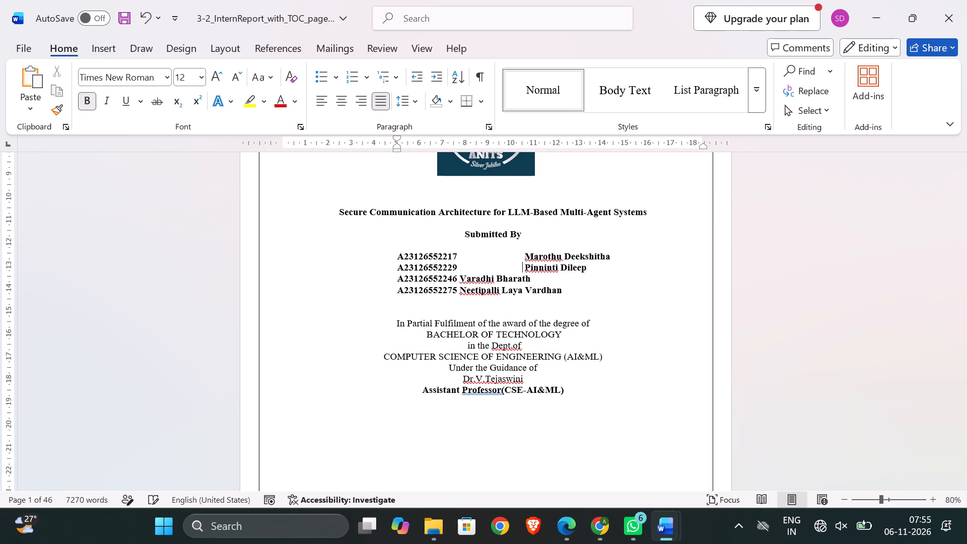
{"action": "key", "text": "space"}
{"action": "key", "text": "BackSpace"}
Space the name on the third student line away from its roll number to line it up with the names above.
{"action": "left_click", "coordinate": [458, 280]}
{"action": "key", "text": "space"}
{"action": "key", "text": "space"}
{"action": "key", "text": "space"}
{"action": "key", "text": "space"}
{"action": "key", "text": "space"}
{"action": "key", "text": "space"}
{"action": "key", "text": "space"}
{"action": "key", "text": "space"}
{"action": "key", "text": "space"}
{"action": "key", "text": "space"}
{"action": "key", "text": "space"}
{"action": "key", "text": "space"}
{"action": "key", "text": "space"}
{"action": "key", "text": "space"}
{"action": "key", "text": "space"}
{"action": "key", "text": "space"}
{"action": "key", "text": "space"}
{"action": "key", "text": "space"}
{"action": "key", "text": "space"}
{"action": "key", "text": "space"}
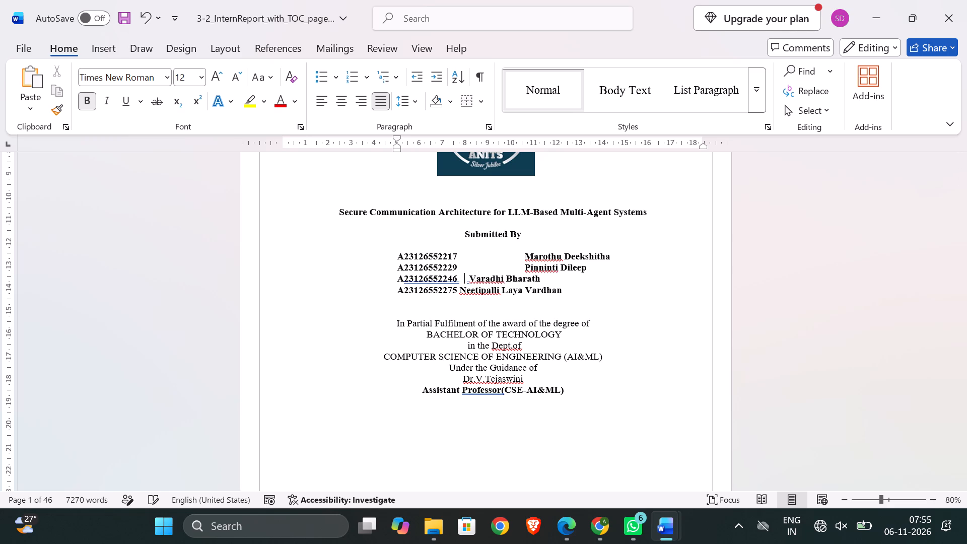
Widen the gap after the third student's roll number with spaces until the name lines up with the two names above.
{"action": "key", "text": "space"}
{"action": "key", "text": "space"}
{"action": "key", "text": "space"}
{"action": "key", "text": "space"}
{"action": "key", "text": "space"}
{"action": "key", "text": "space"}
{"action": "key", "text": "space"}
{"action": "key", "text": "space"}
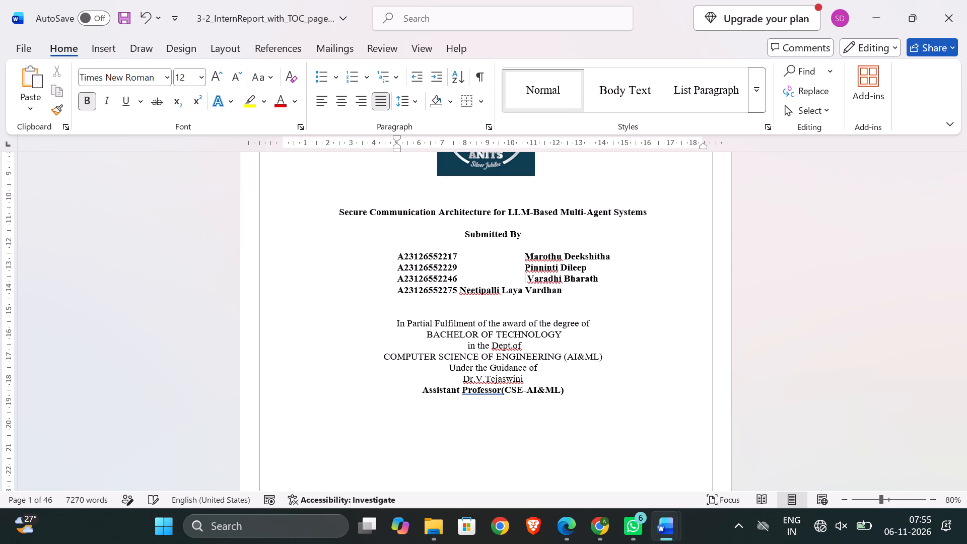
{"action": "key", "text": "BackSpace"}
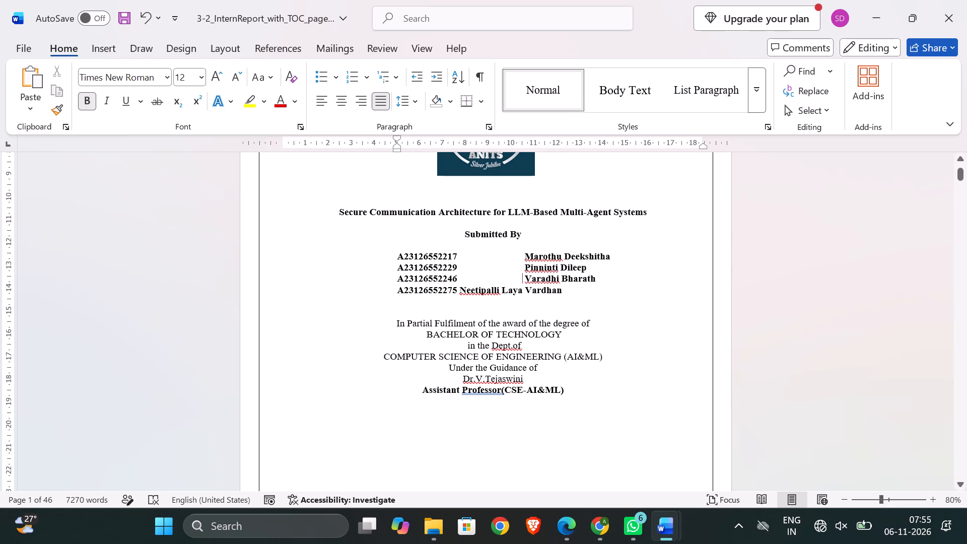
Add spaces between the fourth student's roll number and name so the name lines up with the column above.
{"action": "left_click", "coordinate": [460, 293]}
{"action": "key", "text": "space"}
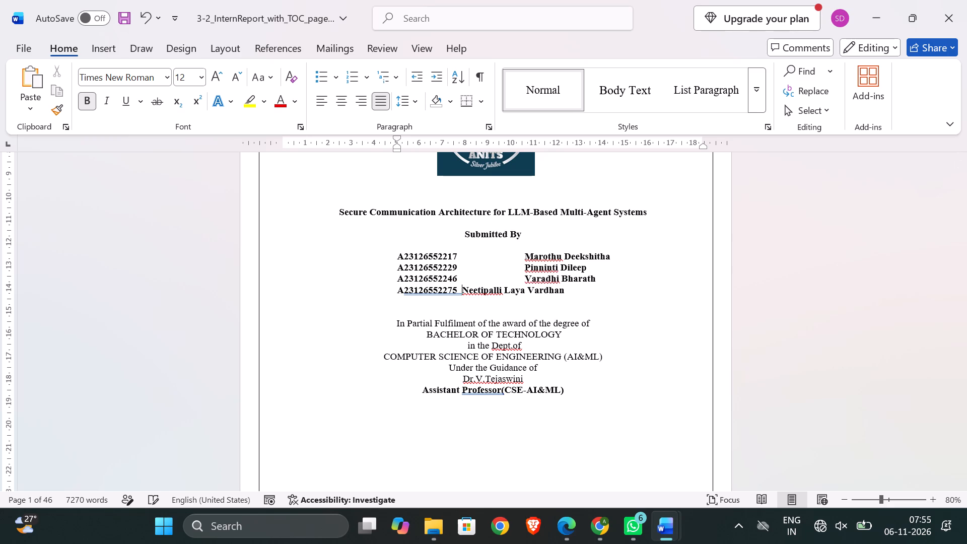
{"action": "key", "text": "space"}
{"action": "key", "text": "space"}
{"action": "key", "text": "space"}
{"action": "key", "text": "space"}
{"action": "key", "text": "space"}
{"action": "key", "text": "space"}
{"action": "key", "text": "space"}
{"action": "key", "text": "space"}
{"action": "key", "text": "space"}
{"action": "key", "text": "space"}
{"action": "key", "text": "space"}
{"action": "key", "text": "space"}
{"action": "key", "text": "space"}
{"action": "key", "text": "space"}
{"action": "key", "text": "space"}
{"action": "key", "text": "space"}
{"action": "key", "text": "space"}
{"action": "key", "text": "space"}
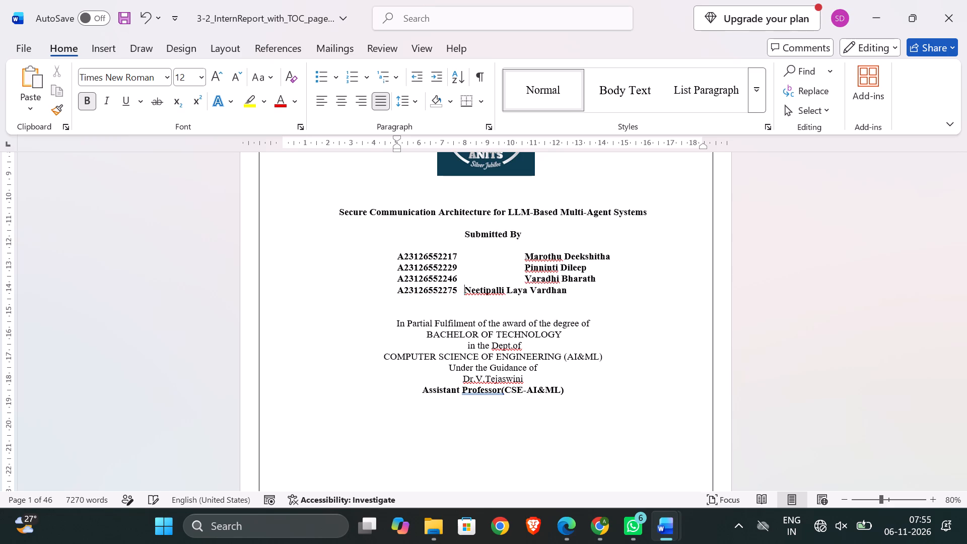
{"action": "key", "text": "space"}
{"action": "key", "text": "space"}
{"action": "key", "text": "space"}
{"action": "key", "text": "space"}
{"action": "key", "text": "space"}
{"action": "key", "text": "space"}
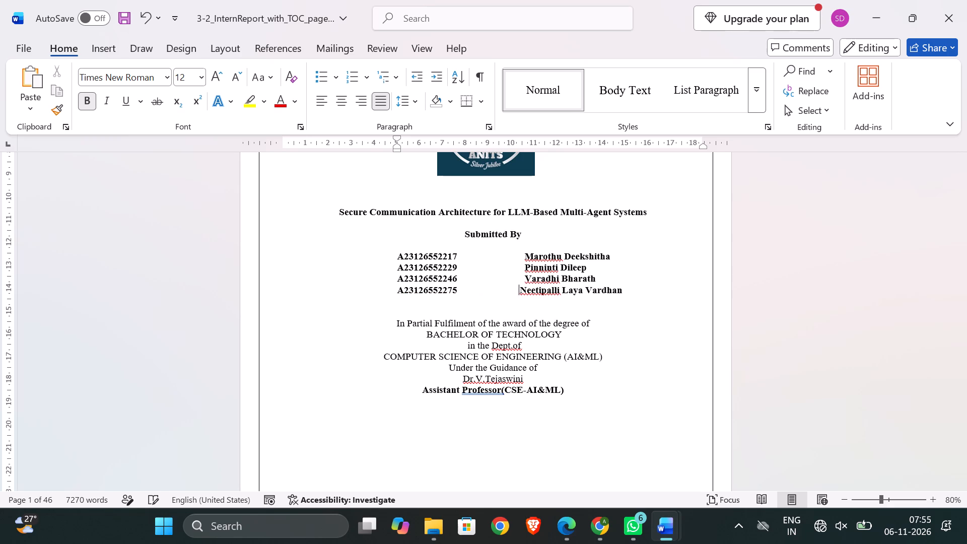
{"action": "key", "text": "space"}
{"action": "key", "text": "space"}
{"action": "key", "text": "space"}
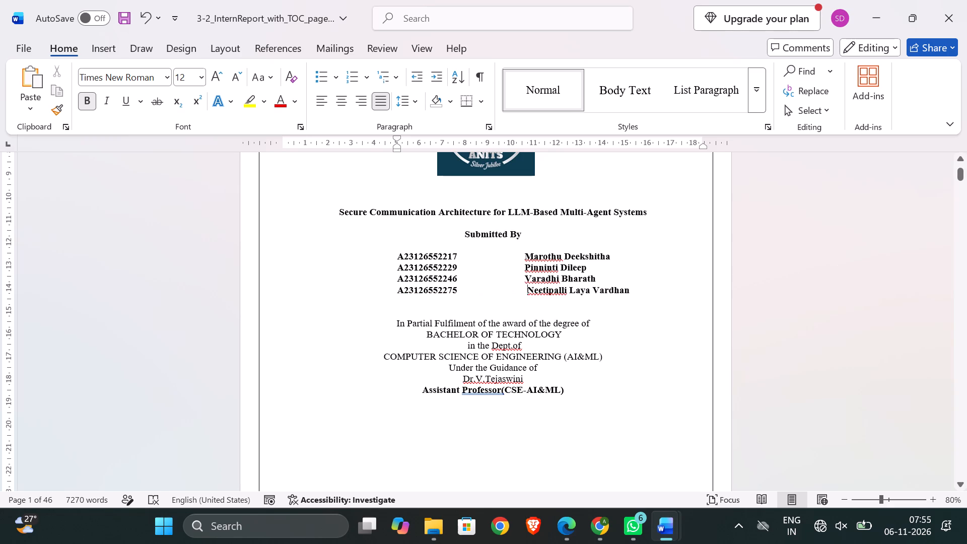
{"action": "key", "text": "BackSpace"}
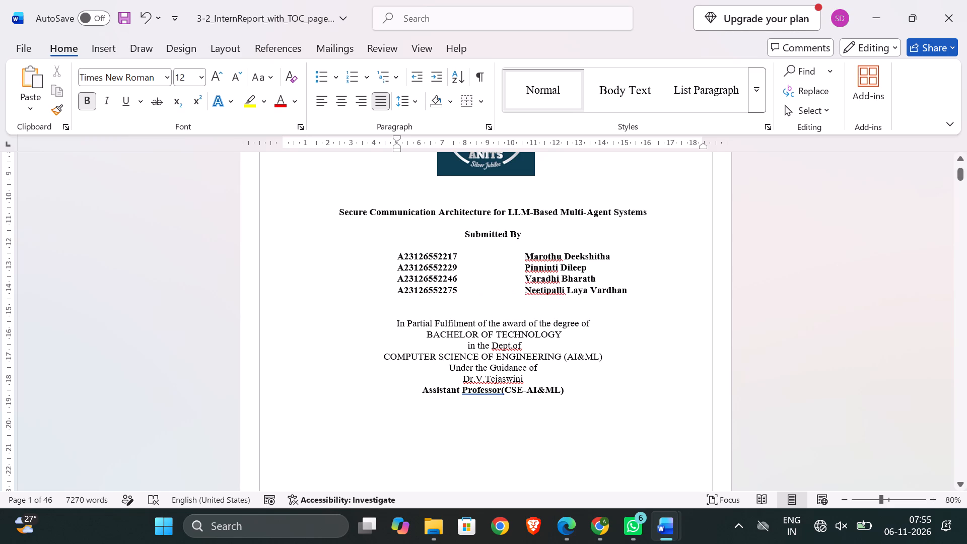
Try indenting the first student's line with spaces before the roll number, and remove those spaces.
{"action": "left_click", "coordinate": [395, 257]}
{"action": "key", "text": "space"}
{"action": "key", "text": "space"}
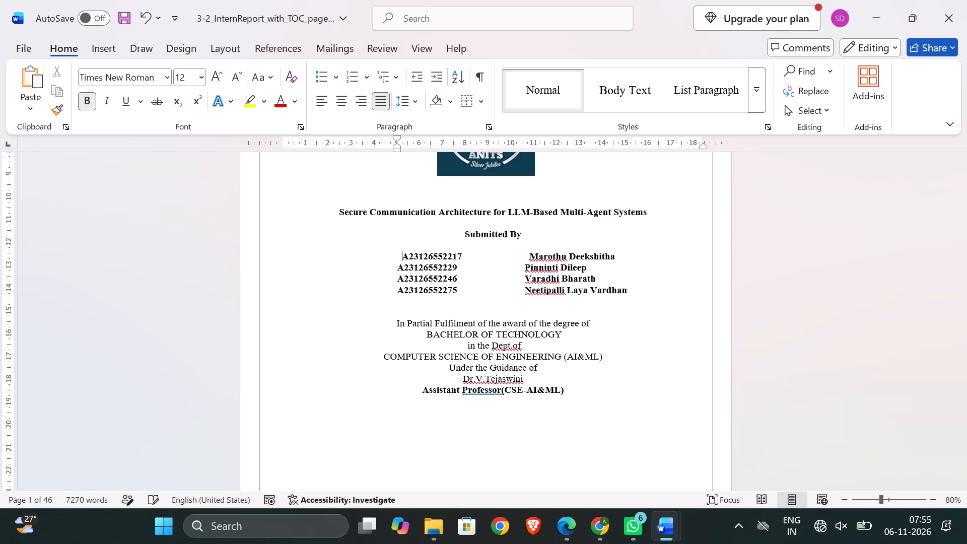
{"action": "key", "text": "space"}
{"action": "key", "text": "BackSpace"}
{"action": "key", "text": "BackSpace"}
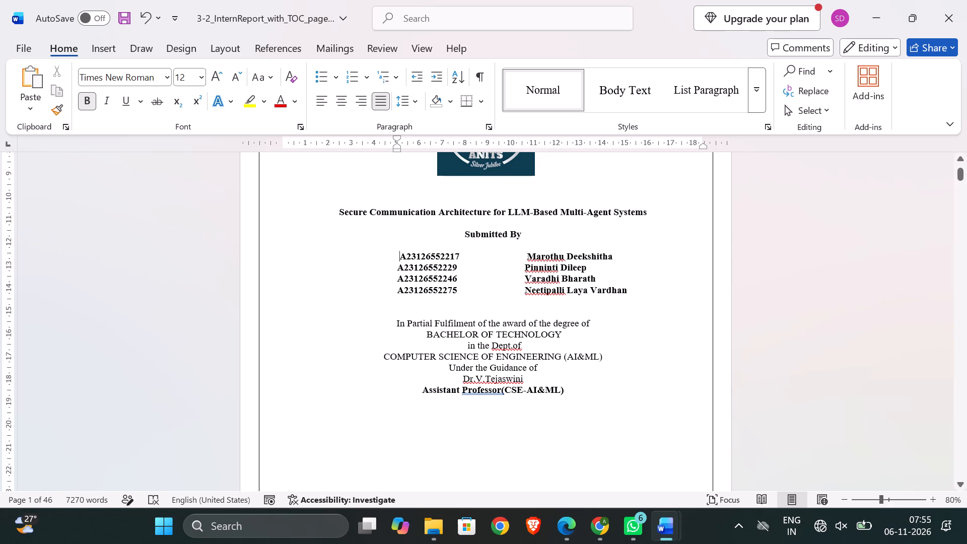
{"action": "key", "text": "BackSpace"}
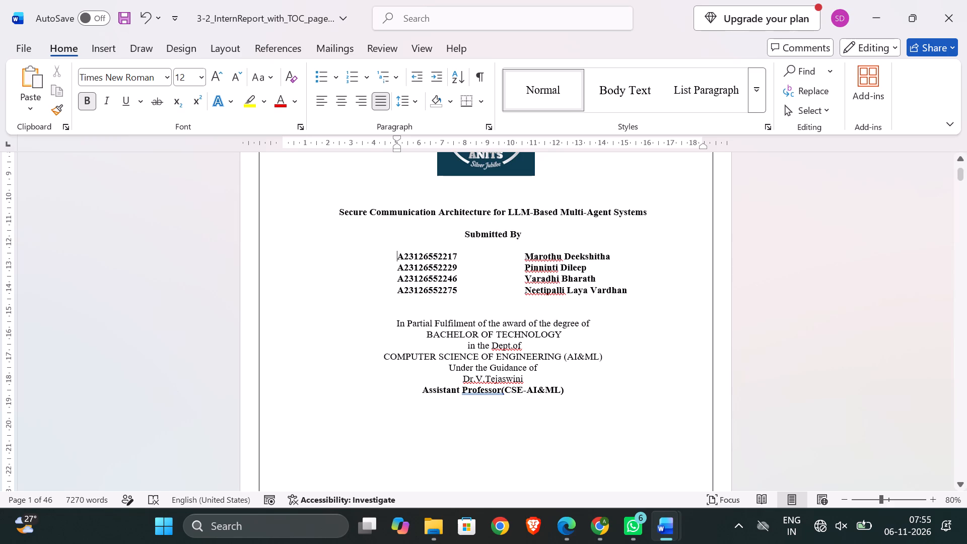
Remove one space before each of the four student names under "Submitted By", keeping the name column aligned.
{"action": "left_click", "coordinate": [522, 259]}
{"action": "key", "text": "BackSpace"}
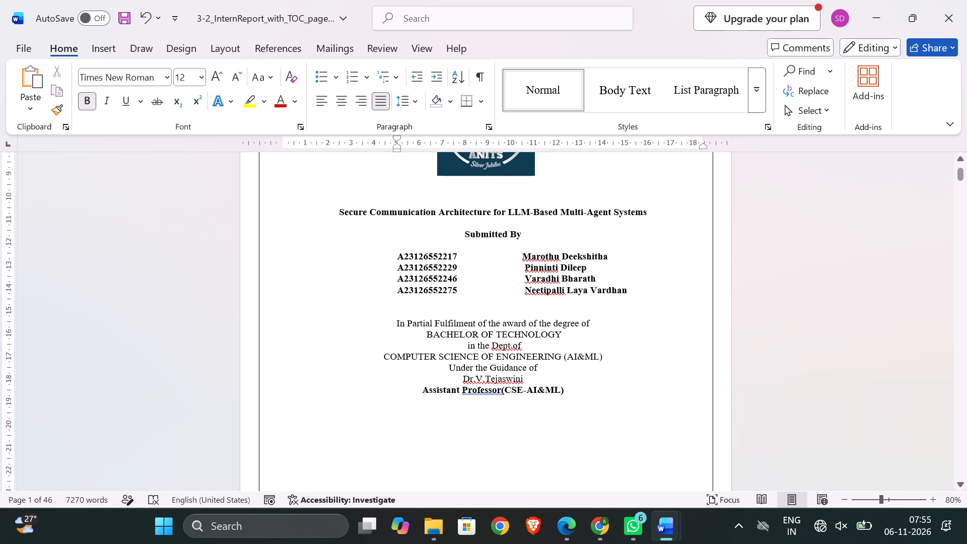
{"action": "left_click", "coordinate": [526, 271]}
{"action": "key", "text": "BackSpace"}
{"action": "left_click", "coordinate": [524, 277]}
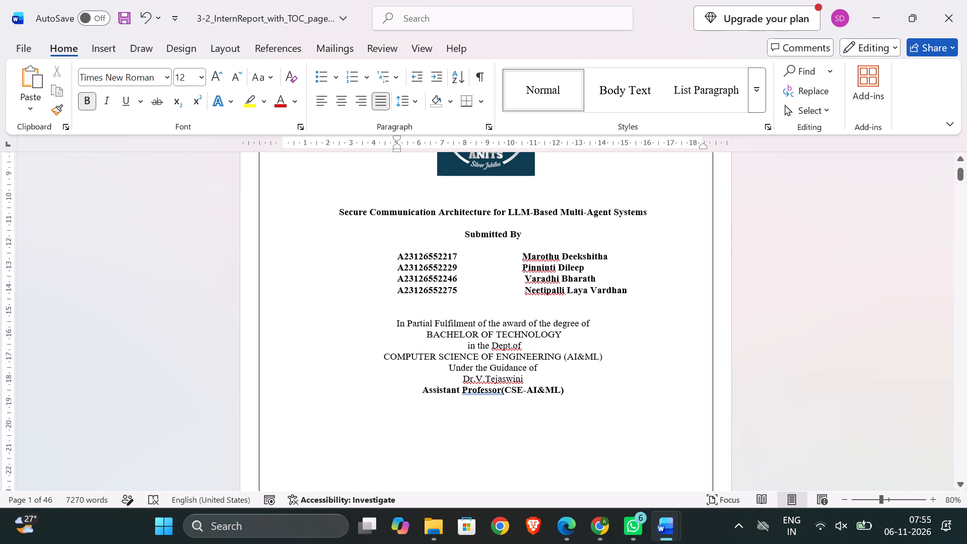
{"action": "key", "text": "BackSpace"}
{"action": "left_click", "coordinate": [523, 294]}
{"action": "key", "text": "BackSpace"}
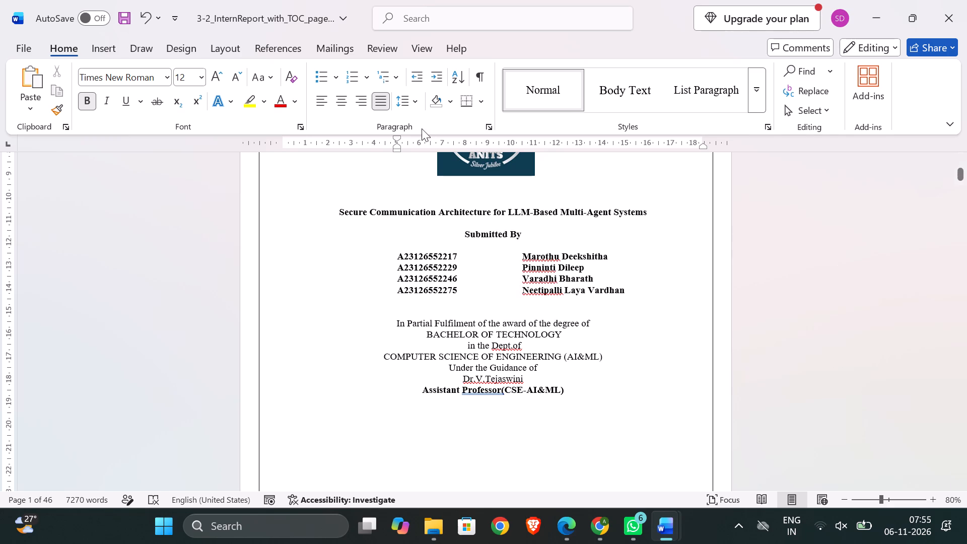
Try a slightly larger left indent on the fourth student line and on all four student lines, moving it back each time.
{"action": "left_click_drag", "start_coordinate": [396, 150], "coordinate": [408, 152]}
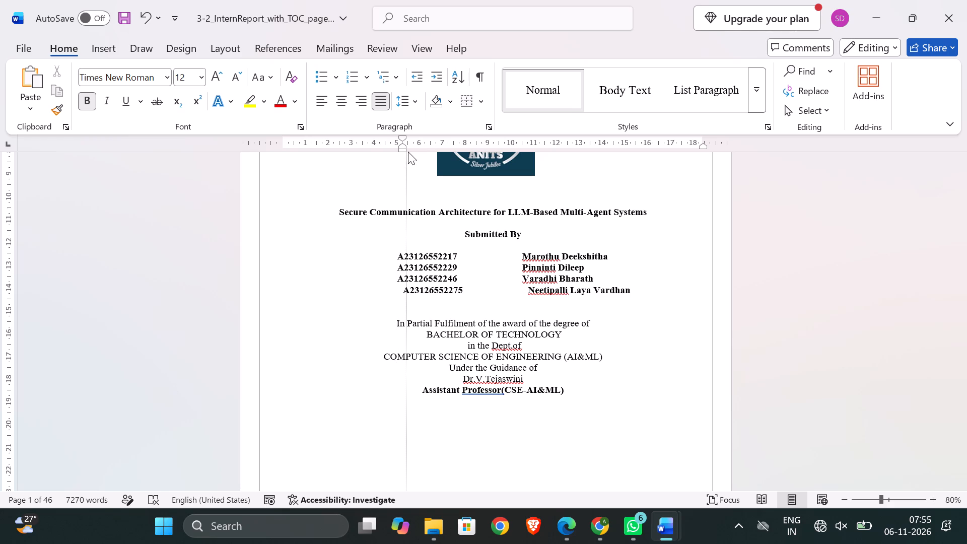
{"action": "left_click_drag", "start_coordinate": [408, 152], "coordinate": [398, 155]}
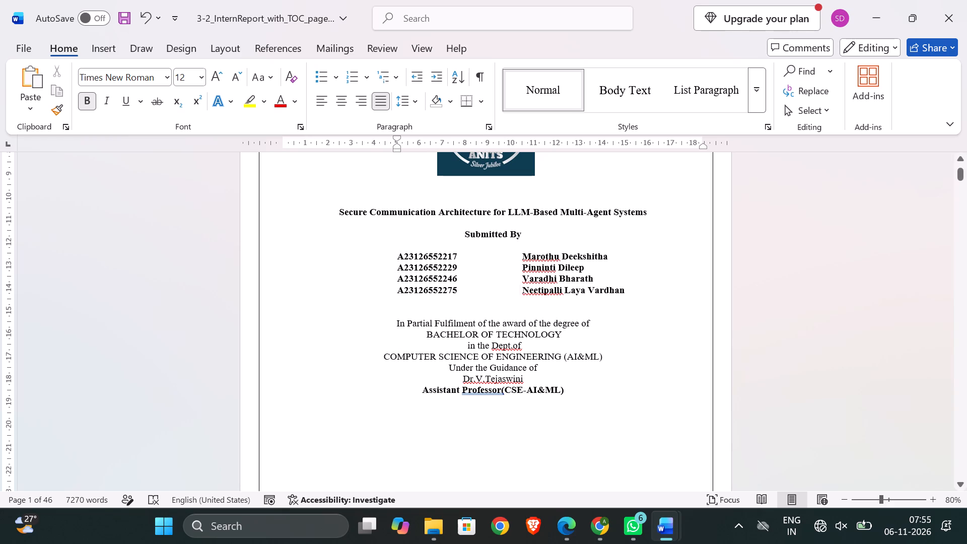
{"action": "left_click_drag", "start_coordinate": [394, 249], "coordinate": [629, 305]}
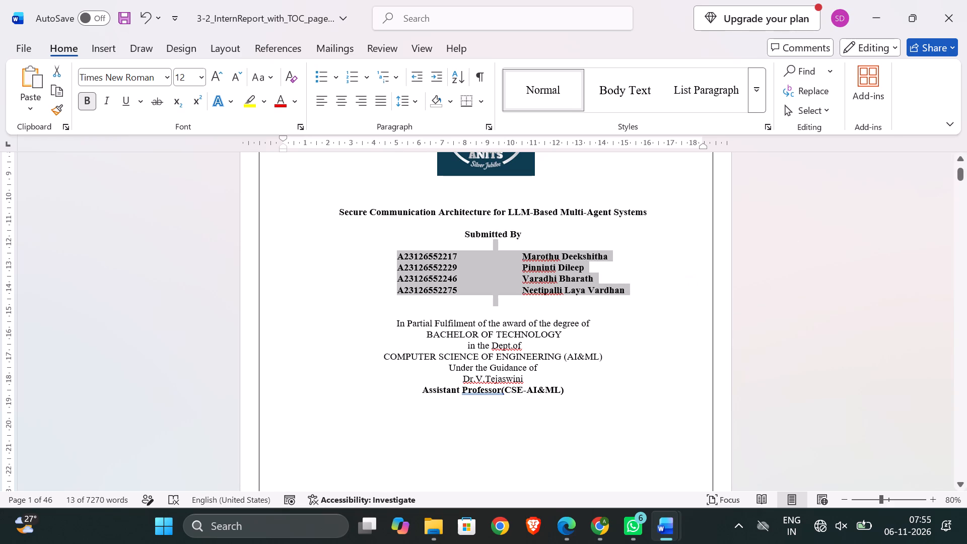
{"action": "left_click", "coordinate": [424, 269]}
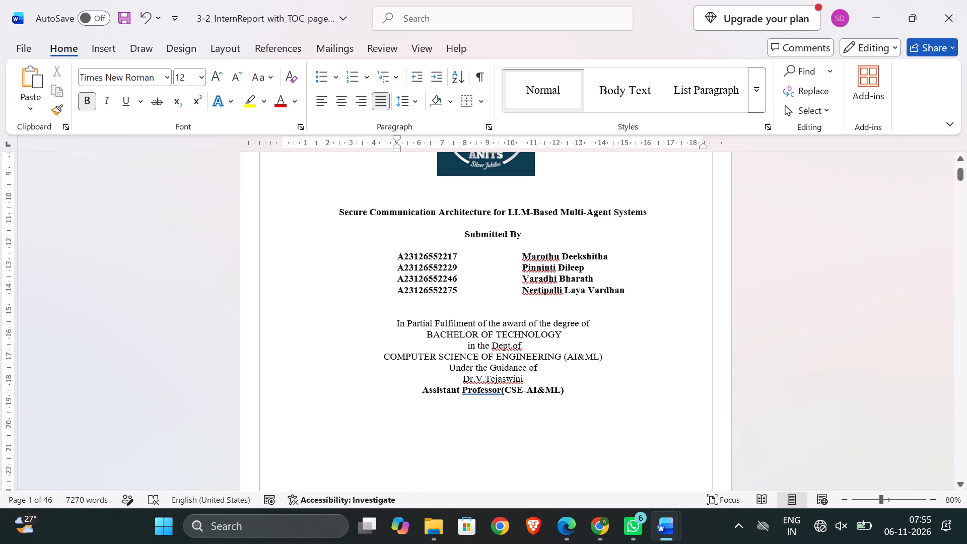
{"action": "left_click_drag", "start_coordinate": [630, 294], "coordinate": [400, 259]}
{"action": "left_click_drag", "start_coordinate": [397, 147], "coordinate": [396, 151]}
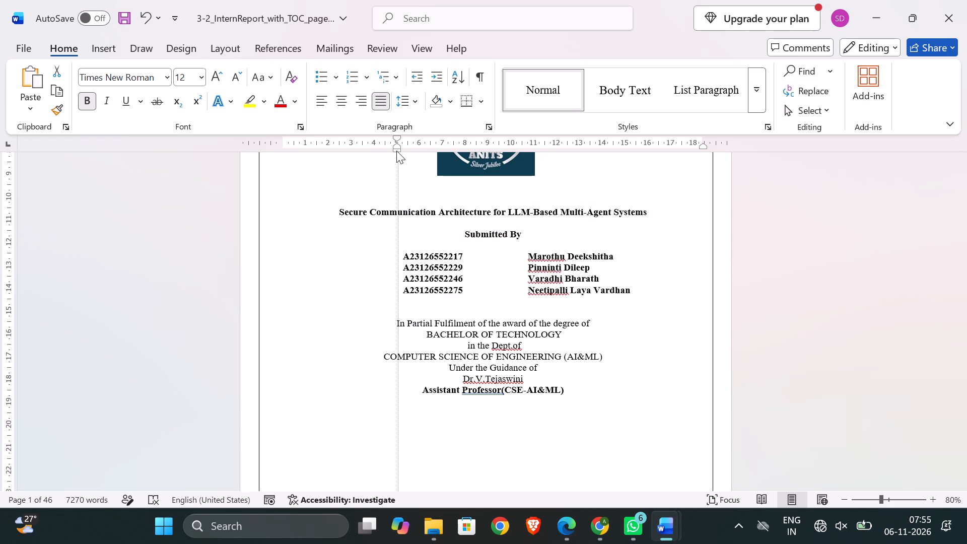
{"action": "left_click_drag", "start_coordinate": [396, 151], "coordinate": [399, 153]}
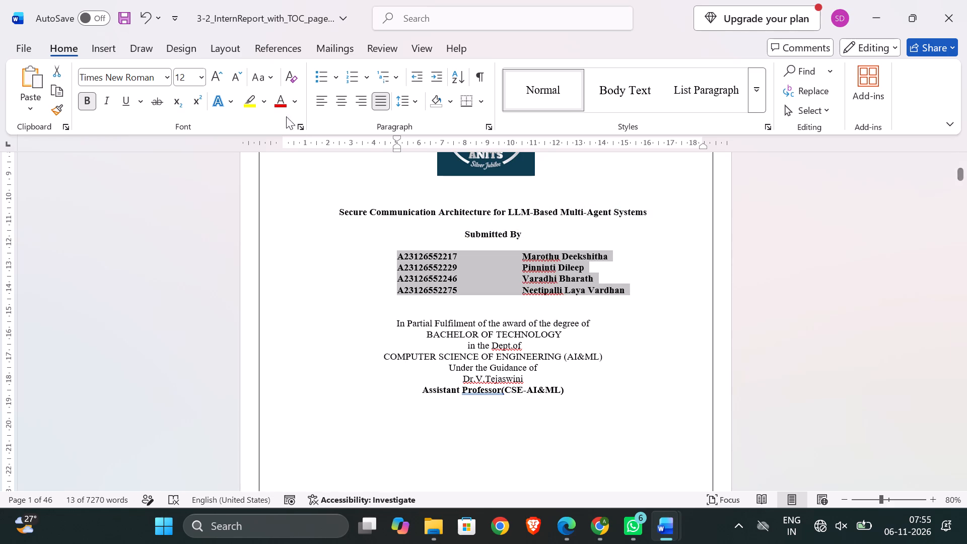
Remove the bold formatting from the four student roll number and name lines.
{"action": "left_click", "coordinate": [93, 98]}
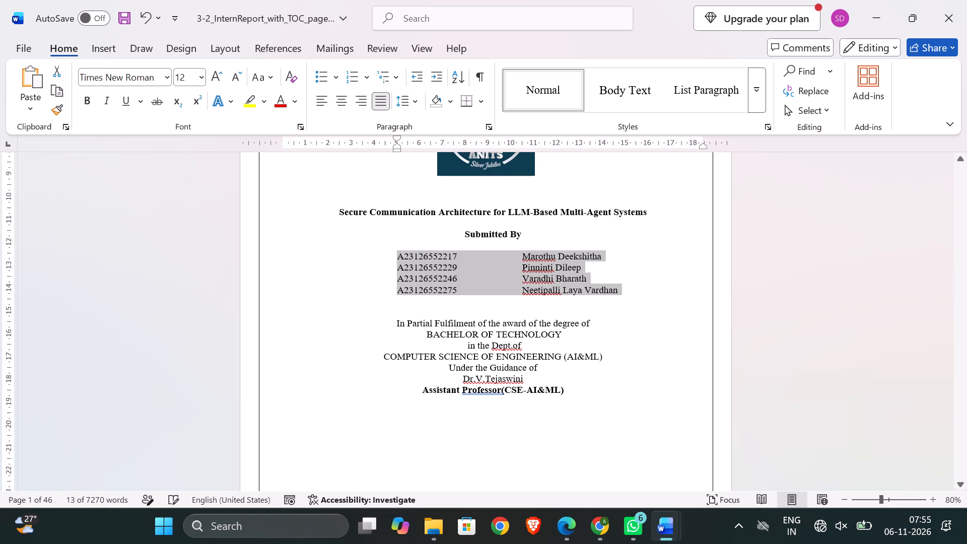
{"action": "left_click", "coordinate": [382, 281]}
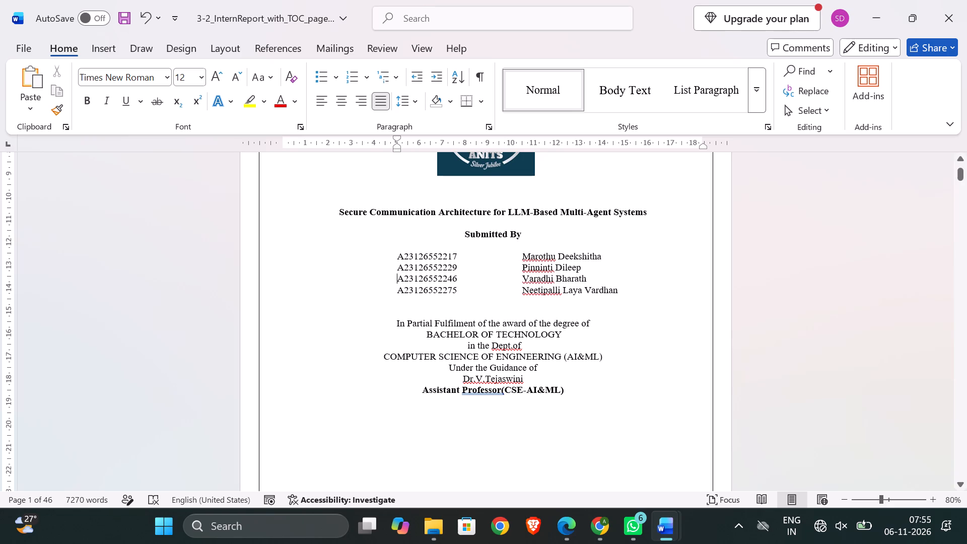
Insert a blank line after each of the first three student lines under "Submitted By".
{"action": "left_click", "coordinate": [612, 256]}
{"action": "key", "text": "Return"}
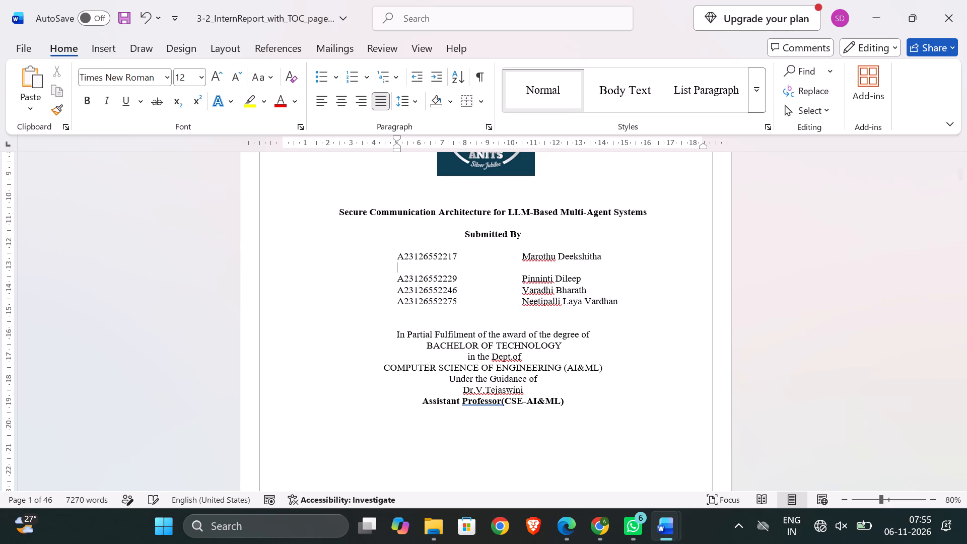
{"action": "left_click", "coordinate": [595, 275]}
{"action": "key", "text": "Return"}
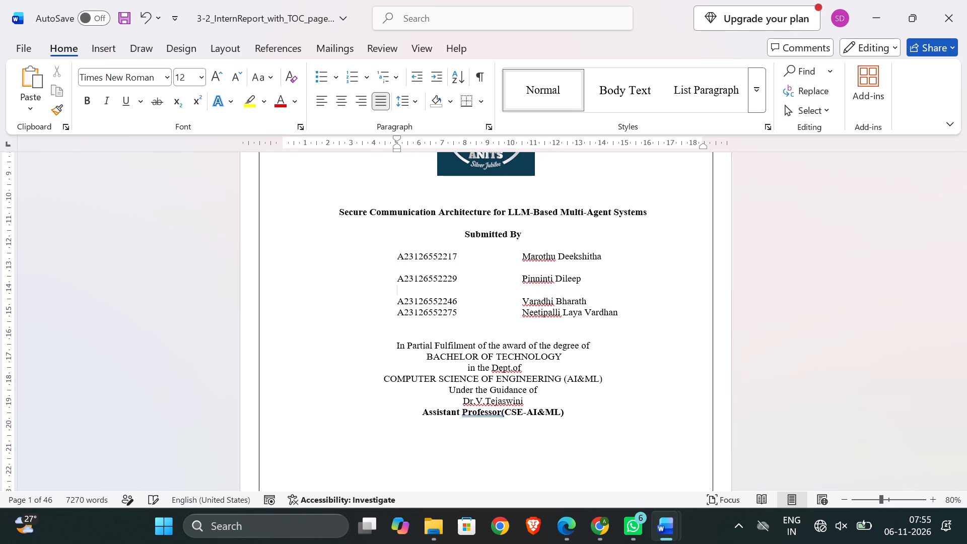
{"action": "left_click", "coordinate": [590, 297]}
{"action": "key", "text": "Return"}
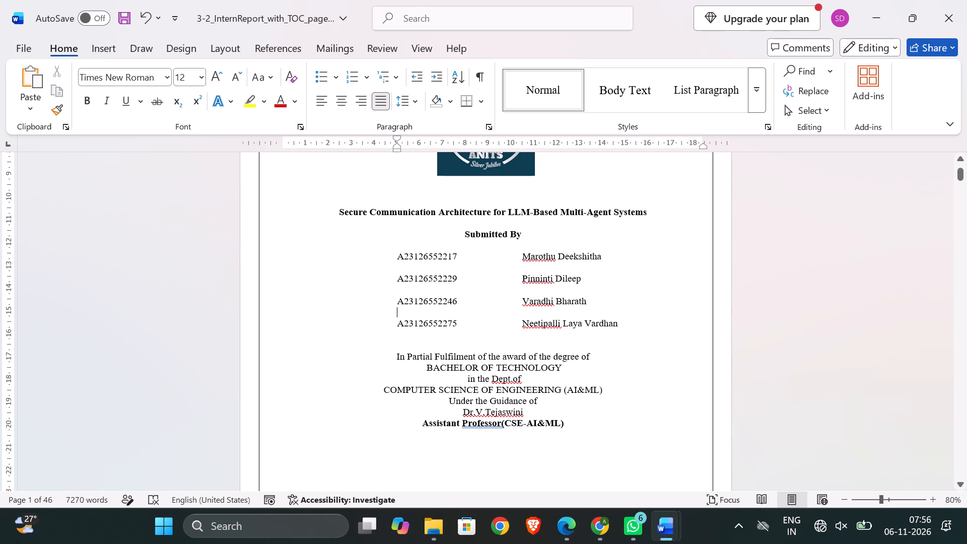
Delete the blank lines above and below the "Affiliated to Andhra University" text in the cover page heading.
{"action": "scroll", "coordinate": [549, 232], "scroll_direction": "up", "scroll_amount": 1}
{"action": "scroll", "coordinate": [549, 232], "scroll_direction": "down", "scroll_amount": 1}
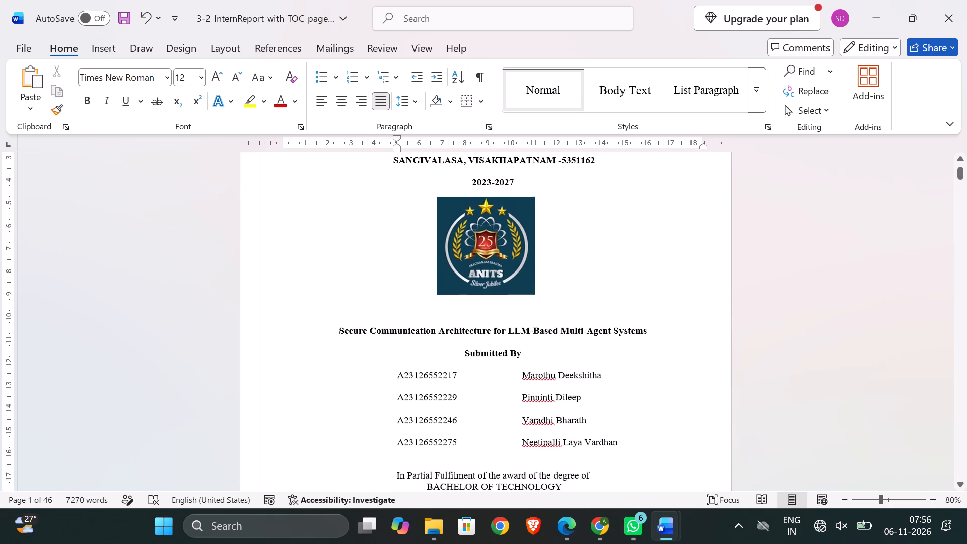
{"action": "scroll", "coordinate": [549, 232], "scroll_direction": "up", "scroll_amount": 1}
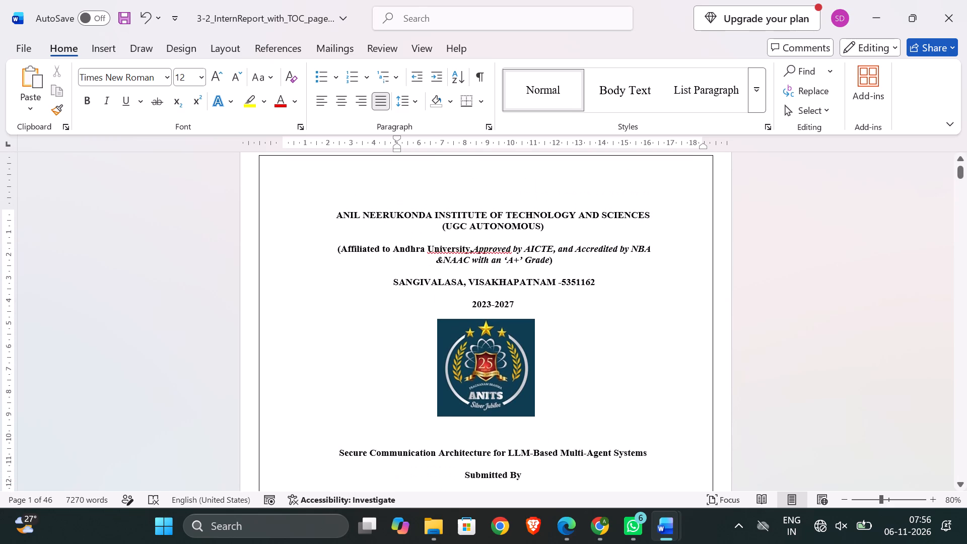
{"action": "left_click", "coordinate": [499, 230]}
{"action": "left_click", "coordinate": [482, 238]}
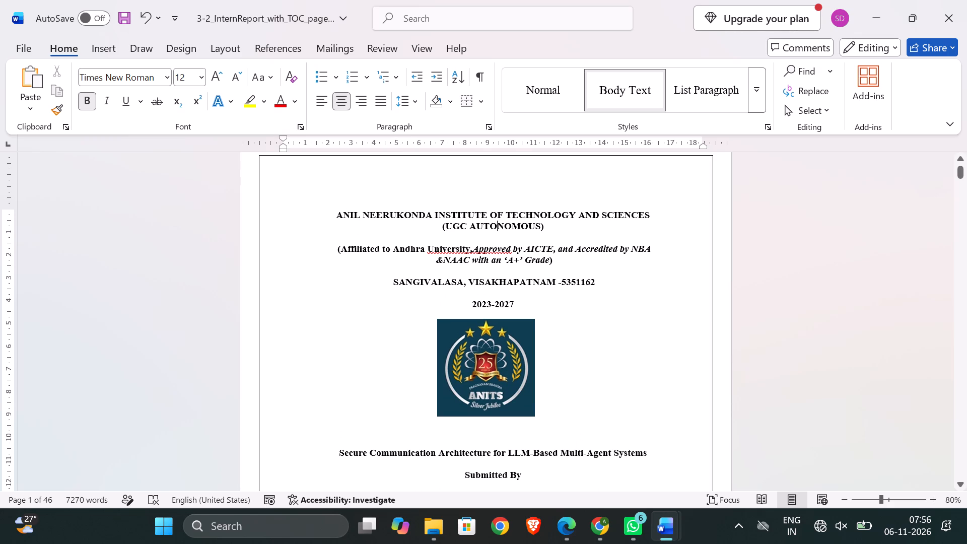
{"action": "key", "text": "BackSpace"}
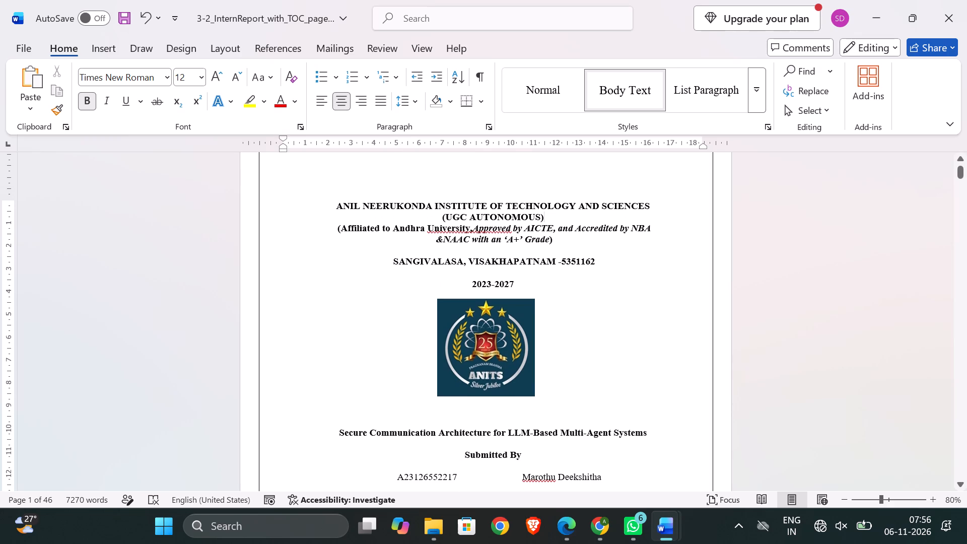
{"action": "left_click", "coordinate": [493, 248]}
{"action": "left_click", "coordinate": [411, 250]}
{"action": "key", "text": "BackSpace"}
{"action": "left_click", "coordinate": [486, 257]}
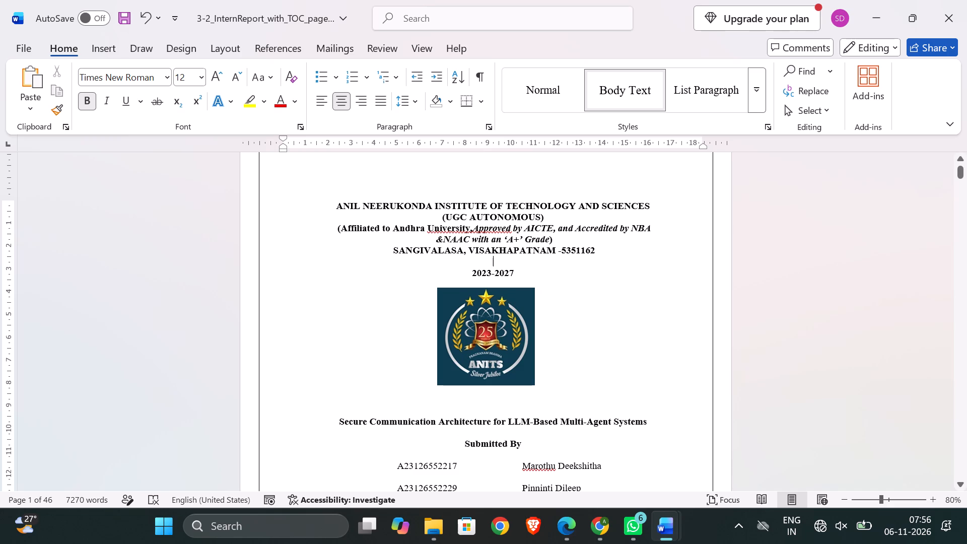
{"action": "left_click", "coordinate": [758, 308]}
Remove the bold formatting from the "Assistant Professor(CSE-AI&ML)" line on the cover page.
{"action": "scroll", "coordinate": [758, 308], "scroll_direction": "up", "scroll_amount": 1}
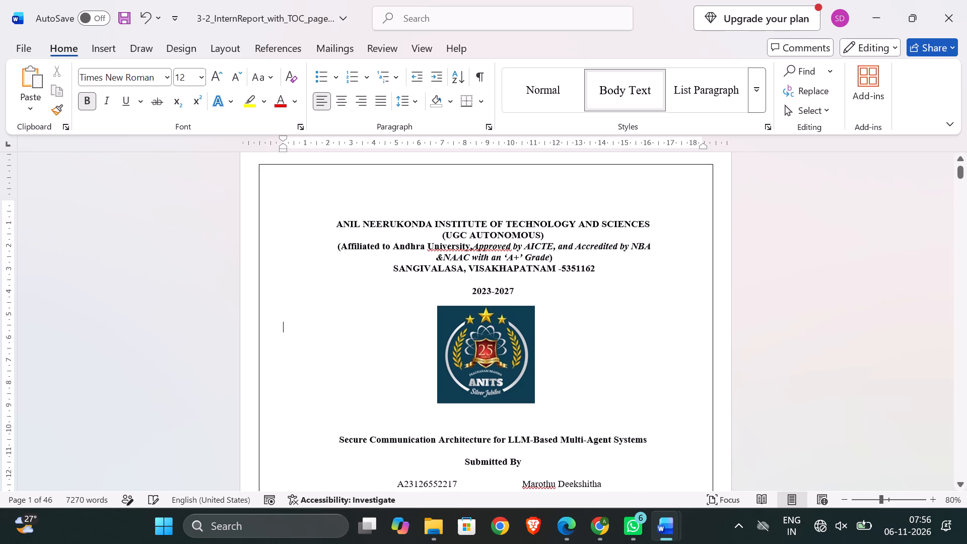
{"action": "scroll", "coordinate": [758, 308], "scroll_direction": "up", "scroll_amount": 1}
{"action": "scroll", "coordinate": [758, 308], "scroll_direction": "down", "scroll_amount": 2}
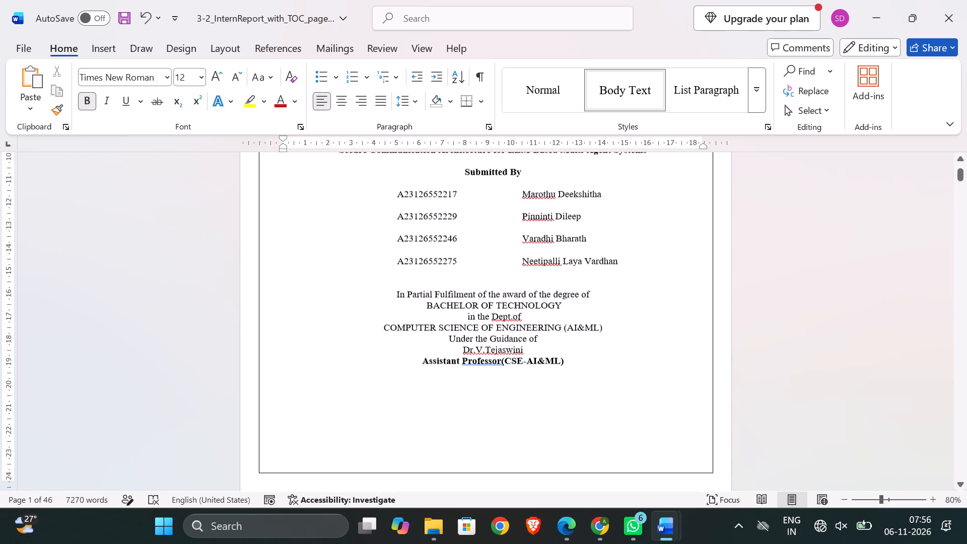
{"action": "left_click_drag", "start_coordinate": [565, 360], "coordinate": [418, 363]}
{"action": "left_click", "coordinate": [89, 98]}
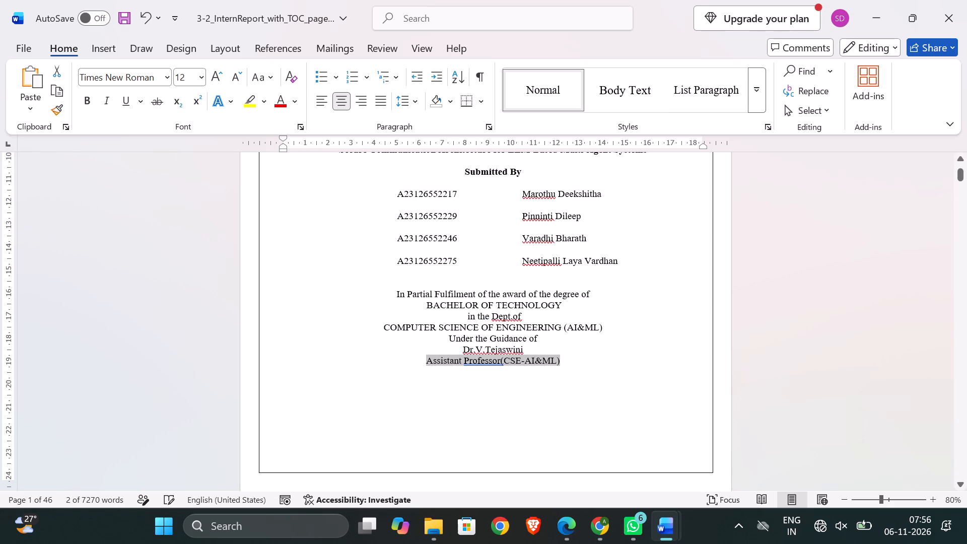
{"action": "left_click", "coordinate": [525, 342]}
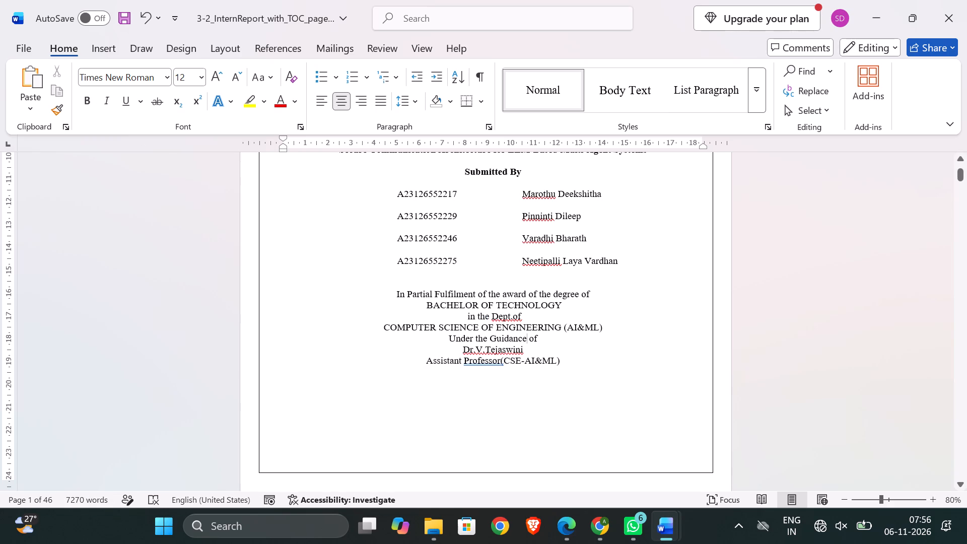
Insert a blank line after "In Partial Fulfilment of the award of the degree of".
{"action": "left_click", "coordinate": [598, 293]}
{"action": "key", "text": "Return"}
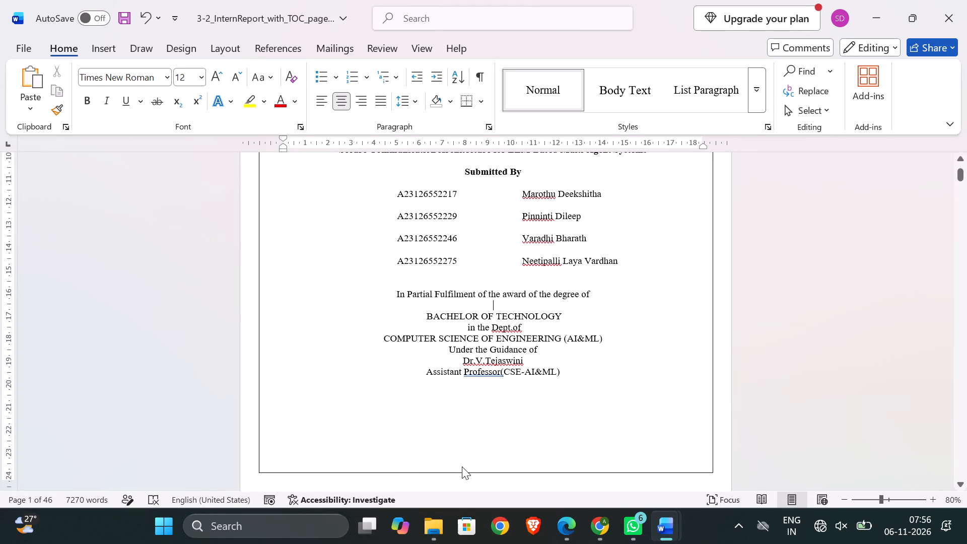
Replace the guide's name below "Under the Guidance of" with the new guide's name, using the title "Mrs.".
{"action": "left_click", "coordinate": [526, 360]}
{"action": "key", "text": "BackSpace"}
{"action": "key", "text": "BackSpace"}
{"action": "key", "text": "BackSpace"}
{"action": "key", "text": "BackSpace"}
{"action": "key", "text": "BackSpace"}
{"action": "key", "text": "BackSpace"}
{"action": "key", "text": "BackSpace"}
{"action": "key", "text": "BackSpace"}
{"action": "key", "text": "BackSpace"}
{"action": "key", "text": "BackSpace"}
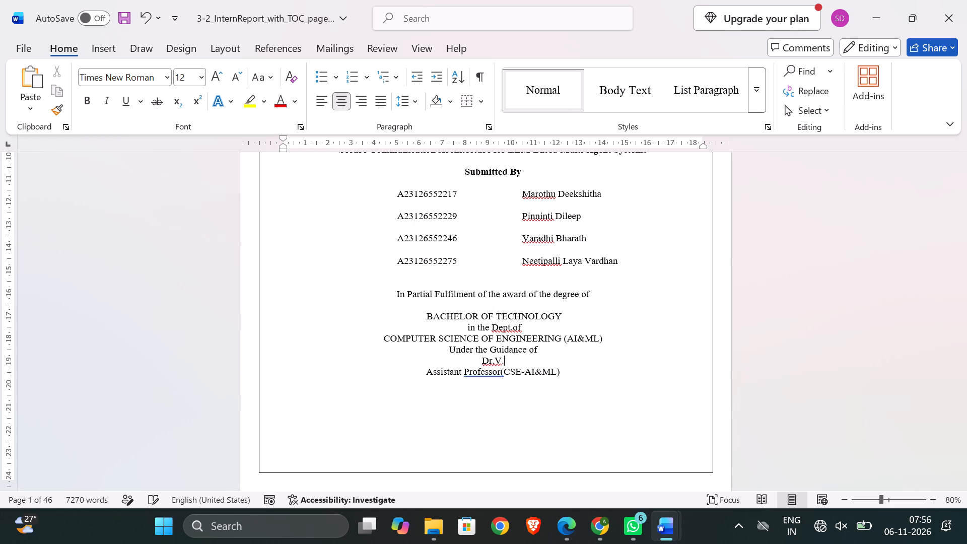
{"action": "key", "text": "BackSpace"}
{"action": "key", "text": "BackSpace"}
{"action": "key", "text": "BackSpace"}
{"action": "key", "text": "BackSpace"}
{"action": "key", "text": "BackSpace"}
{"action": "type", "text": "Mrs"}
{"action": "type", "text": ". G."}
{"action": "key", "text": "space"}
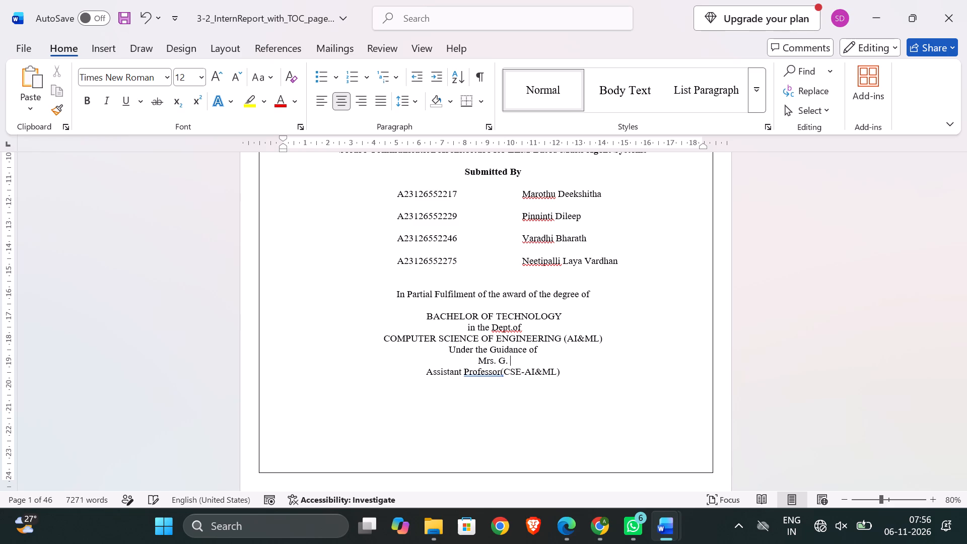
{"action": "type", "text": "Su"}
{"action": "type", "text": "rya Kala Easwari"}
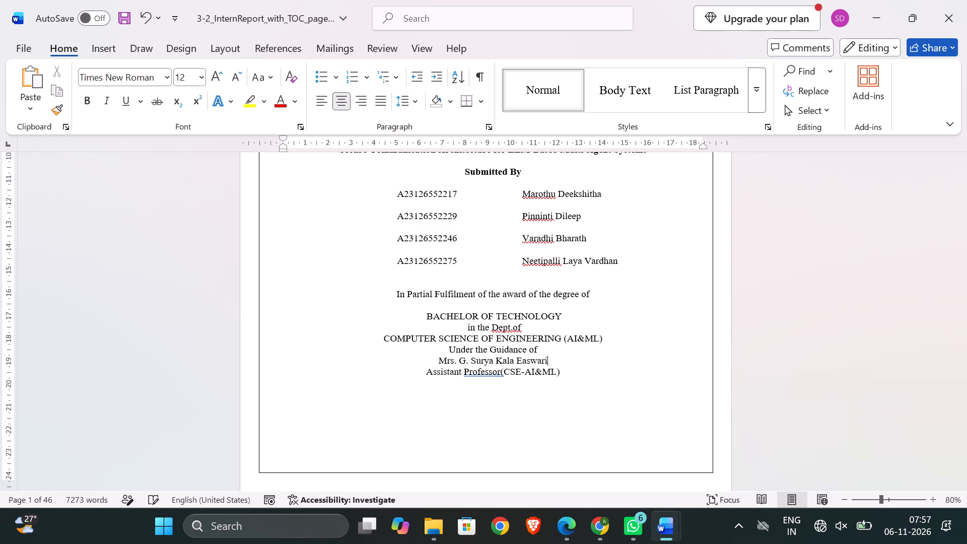
Remove the "Project Guide Reviewer1 Reviewer2" line from the second page and paste it in the space below the guide's designation.
{"action": "scroll", "coordinate": [574, 388], "scroll_direction": "down", "scroll_amount": 1}
{"action": "scroll", "coordinate": [417, 394], "scroll_direction": "down", "scroll_amount": 1}
{"action": "left_click_drag", "start_coordinate": [581, 413], "coordinate": [466, 413]}
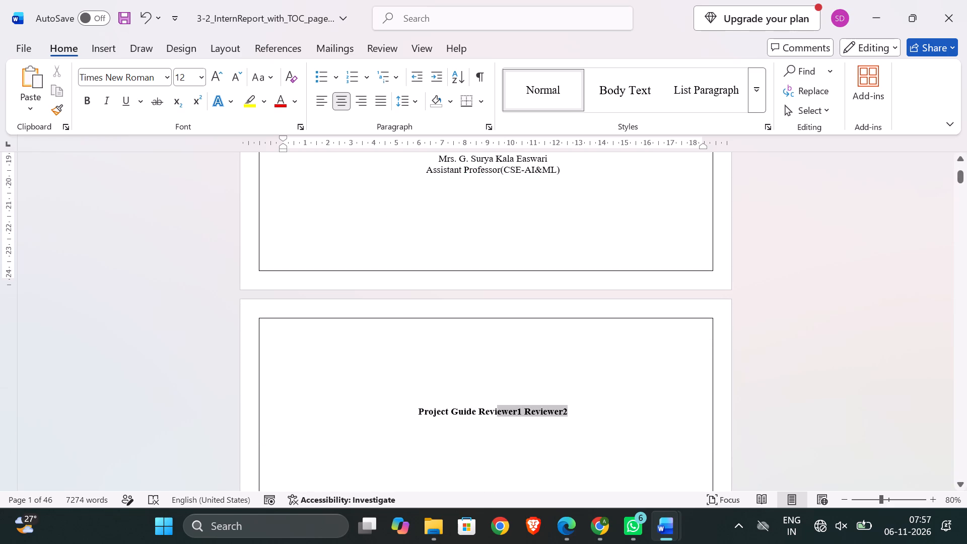
{"action": "left_click_drag", "start_coordinate": [466, 413], "coordinate": [429, 410]}
{"action": "key", "text": "ctrl+c"}
{"action": "key", "text": "BackSpace"}
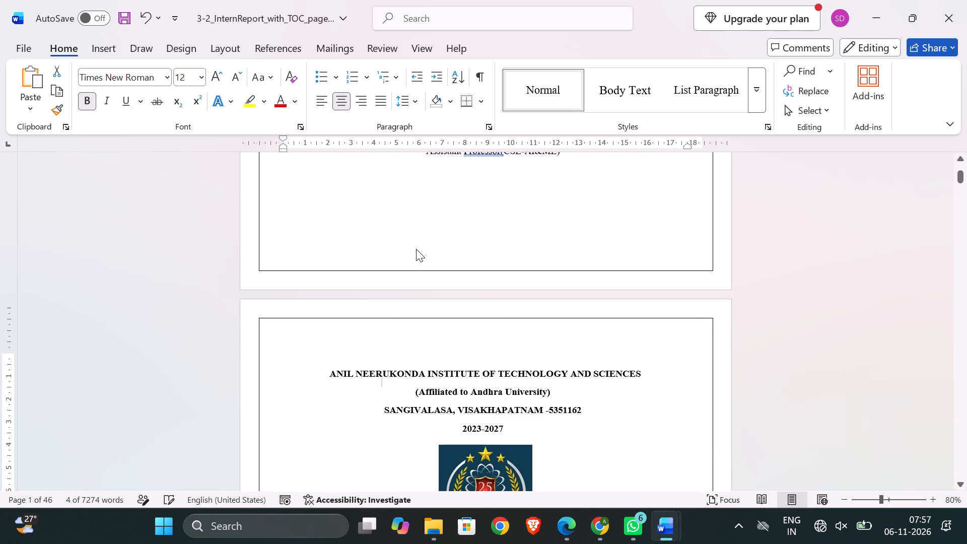
{"action": "left_click", "coordinate": [403, 242]}
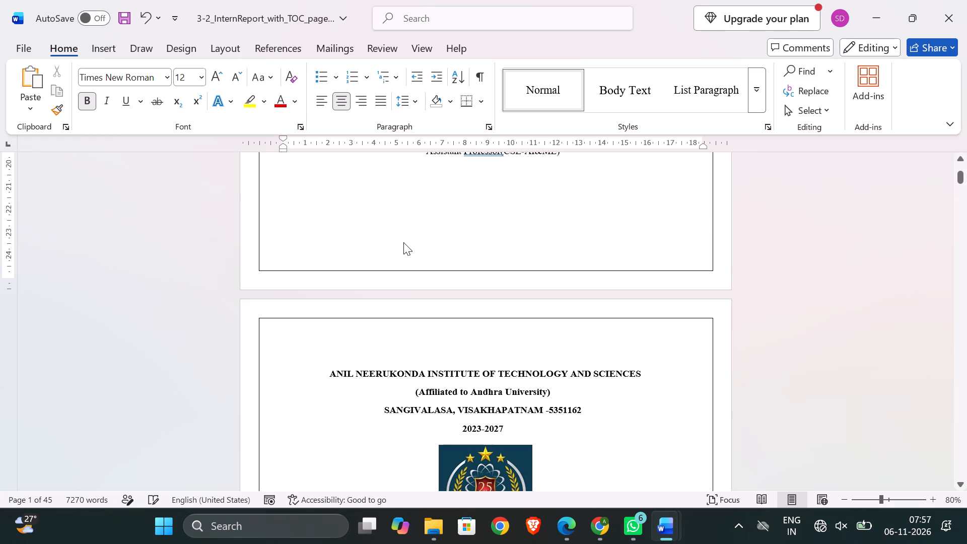
{"action": "key", "text": "ctrl+v"}
{"action": "scroll", "coordinate": [403, 242], "scroll_direction": "up", "scroll_amount": 4}
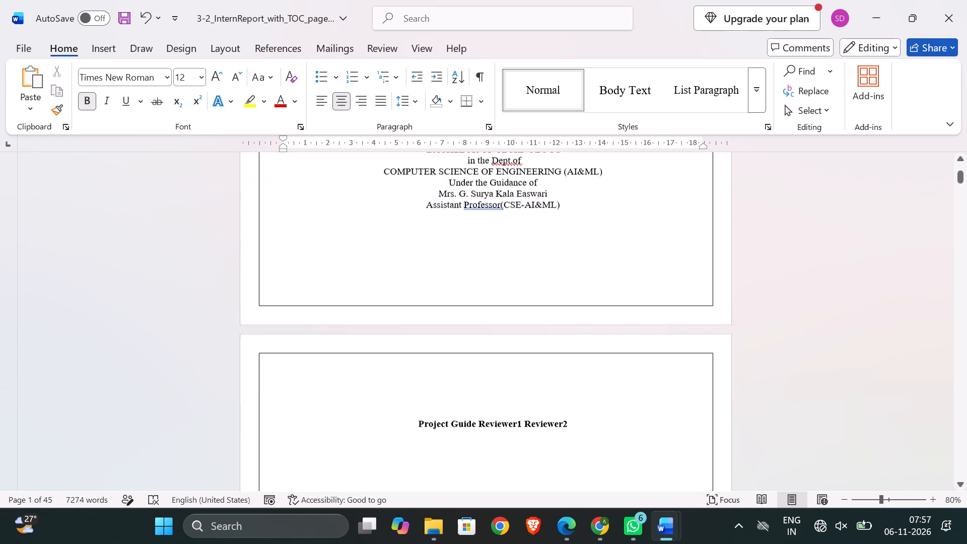
Undo the paste of the "Project Guide Reviewer1 Reviewer2" line.
{"action": "key", "text": "ctrl+z"}
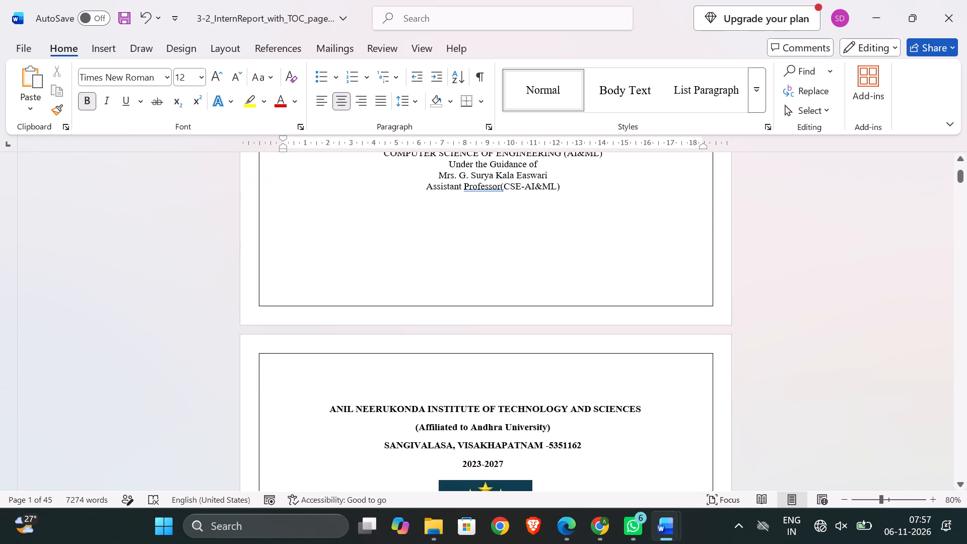
Remove the blank line between "In Partial Fulfilment of the award of the degree of" and "BACHELOR OF TECHNOLOGY" on the cover page.
{"action": "scroll", "coordinate": [403, 242], "scroll_direction": "up", "scroll_amount": 2}
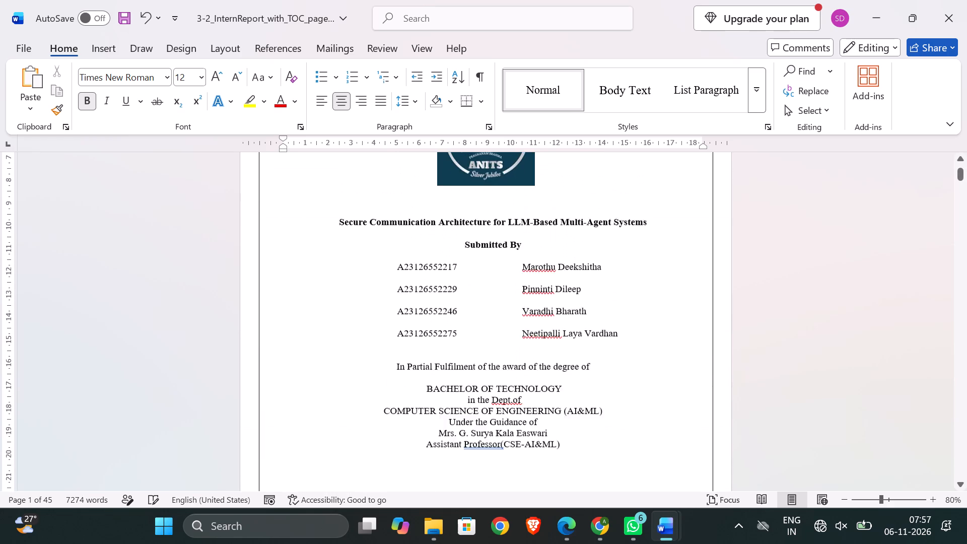
{"action": "scroll", "coordinate": [403, 242], "scroll_direction": "up", "scroll_amount": 1}
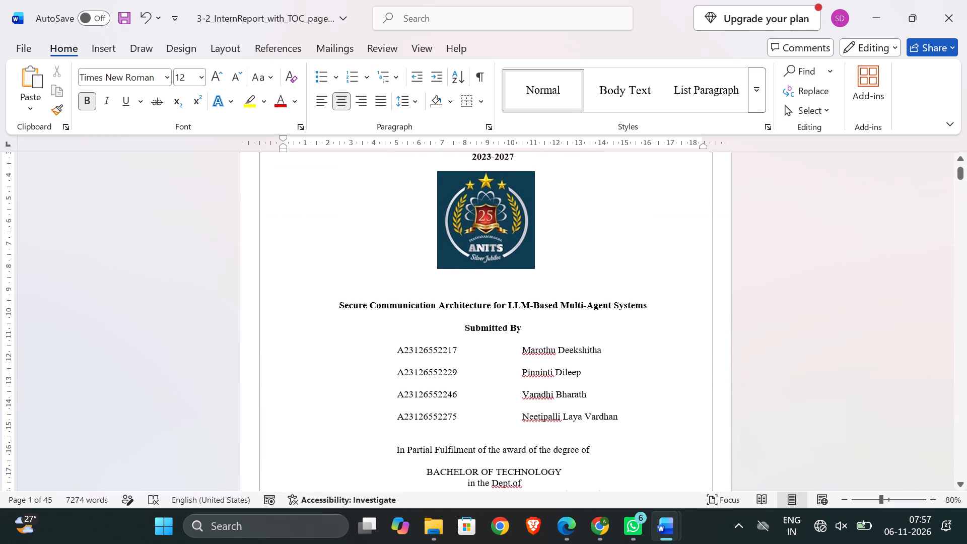
{"action": "scroll", "coordinate": [556, 302], "scroll_direction": "down", "scroll_amount": 1}
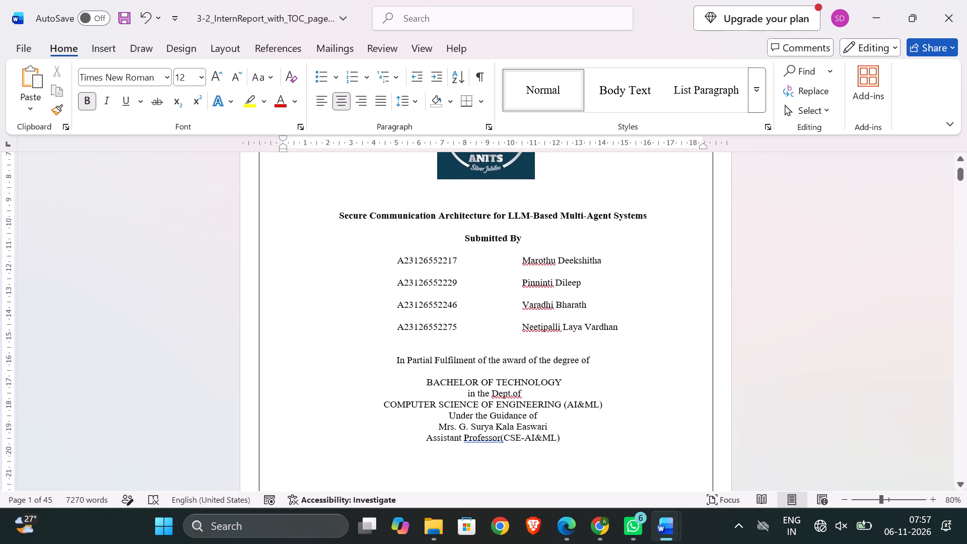
{"action": "left_click", "coordinate": [420, 374]}
{"action": "key", "text": "BackSpace"}
{"action": "key", "text": "BackSpace"}
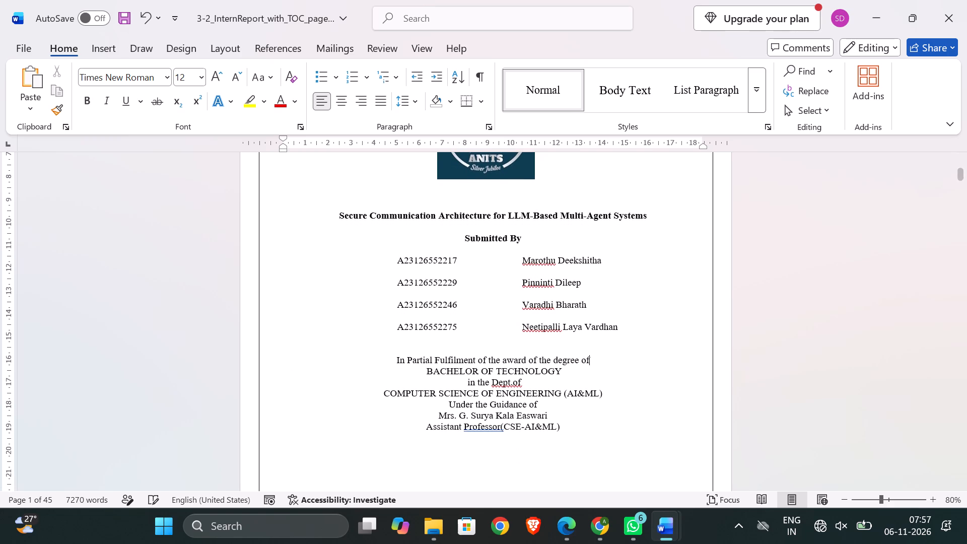
Shift the ANITS logo on the cover page slightly sideways so it is centred under the "2023-2027" line.
{"action": "scroll", "coordinate": [516, 288], "scroll_direction": "up", "scroll_amount": 1}
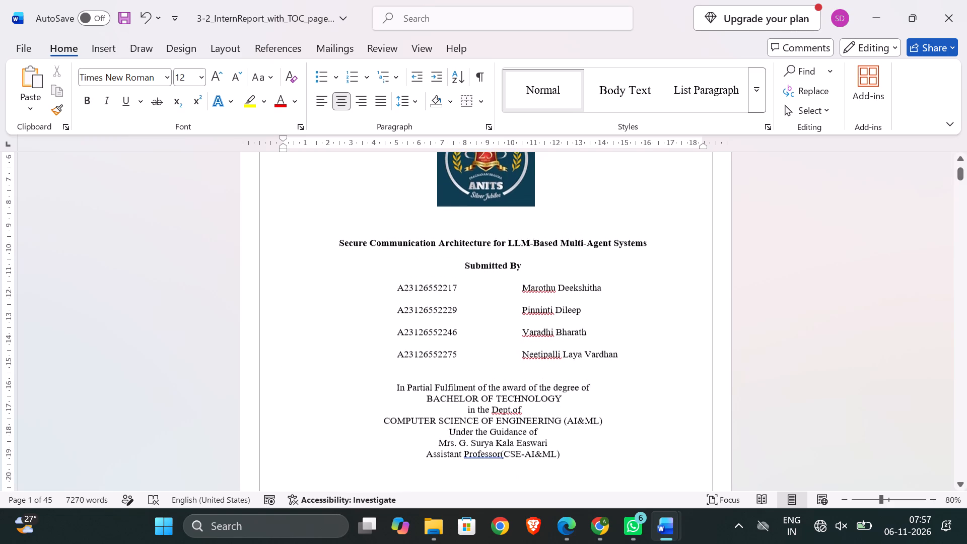
{"action": "scroll", "coordinate": [516, 288], "scroll_direction": "up", "scroll_amount": 1}
{"action": "scroll", "coordinate": [523, 287], "scroll_direction": "down", "scroll_amount": 1}
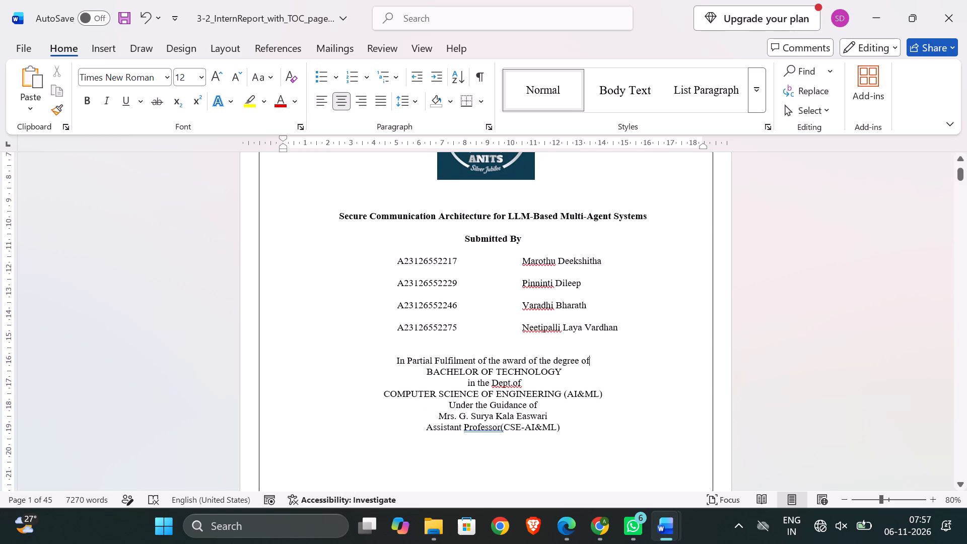
{"action": "scroll", "coordinate": [523, 287], "scroll_direction": "up", "scroll_amount": 4}
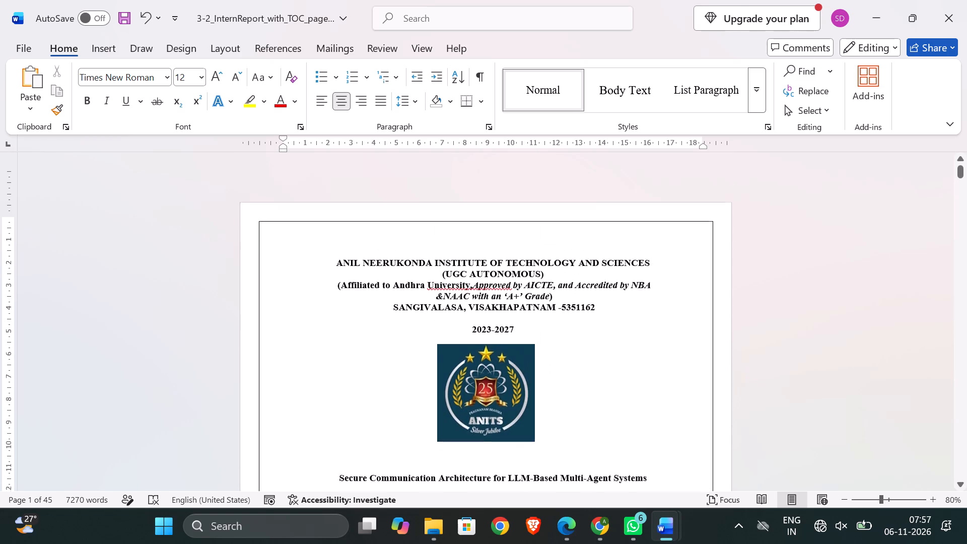
{"action": "scroll", "coordinate": [523, 287], "scroll_direction": "up", "scroll_amount": 1}
{"action": "scroll", "coordinate": [523, 287], "scroll_direction": "down", "scroll_amount": 1}
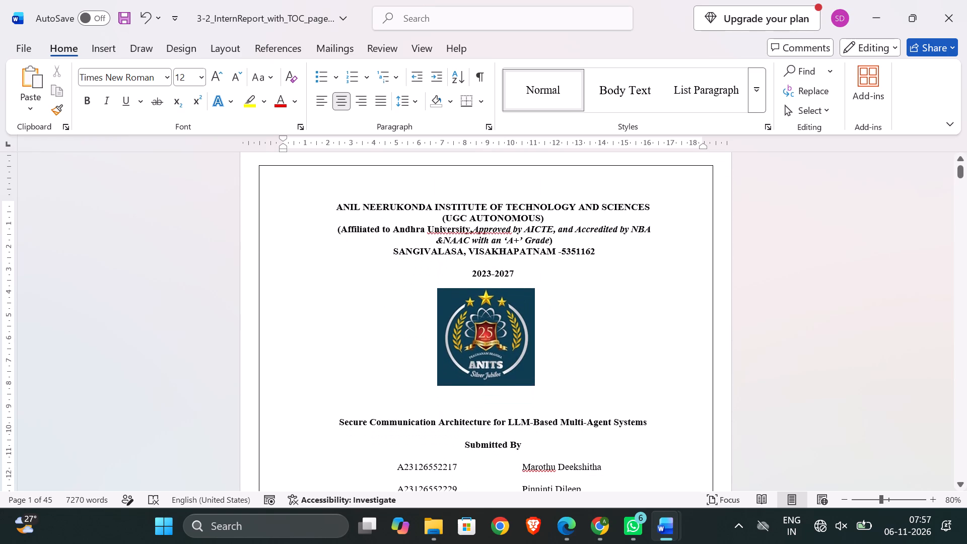
{"action": "scroll", "coordinate": [523, 287], "scroll_direction": "down", "scroll_amount": 1}
{"action": "left_click_drag", "start_coordinate": [510, 245], "coordinate": [512, 245]}
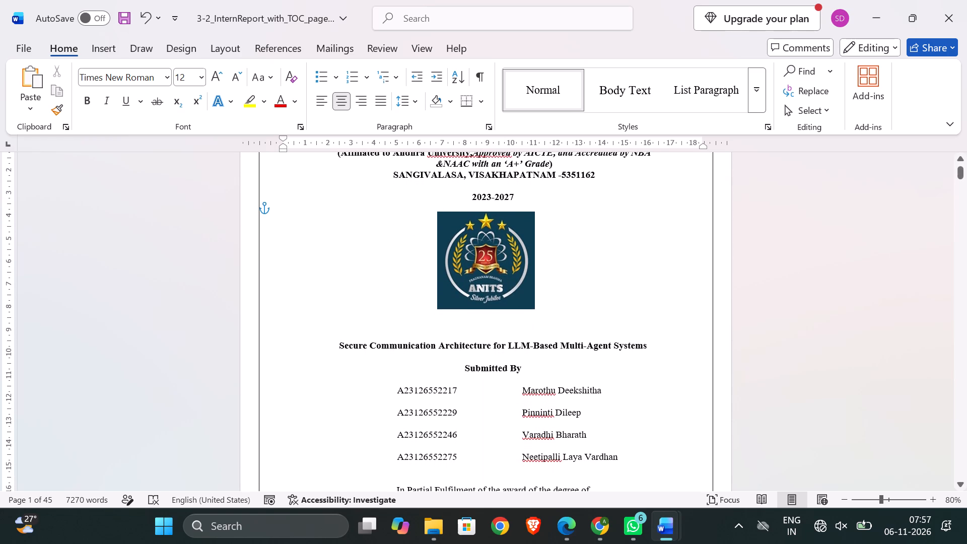
{"action": "left_click_drag", "start_coordinate": [512, 245], "coordinate": [520, 246]}
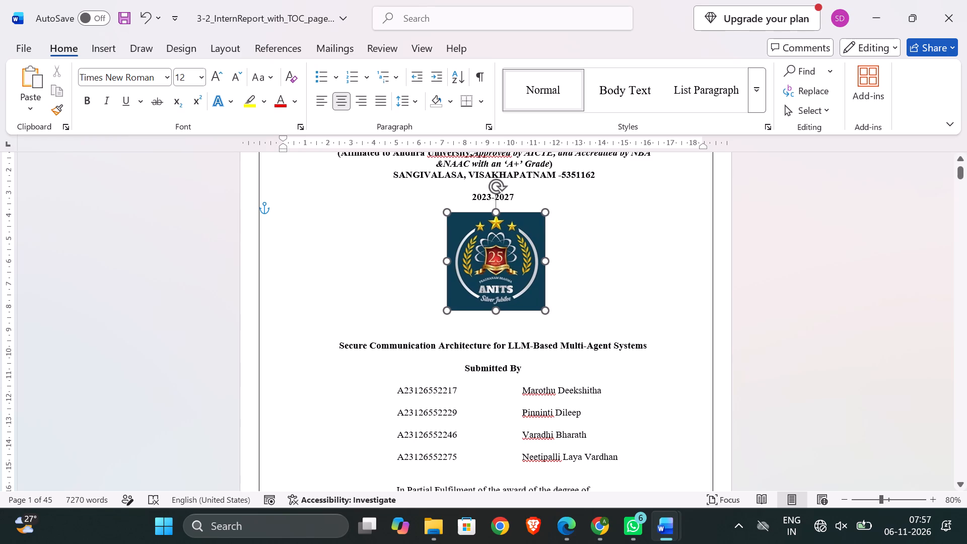
{"action": "left_click_drag", "start_coordinate": [520, 246], "coordinate": [517, 246]}
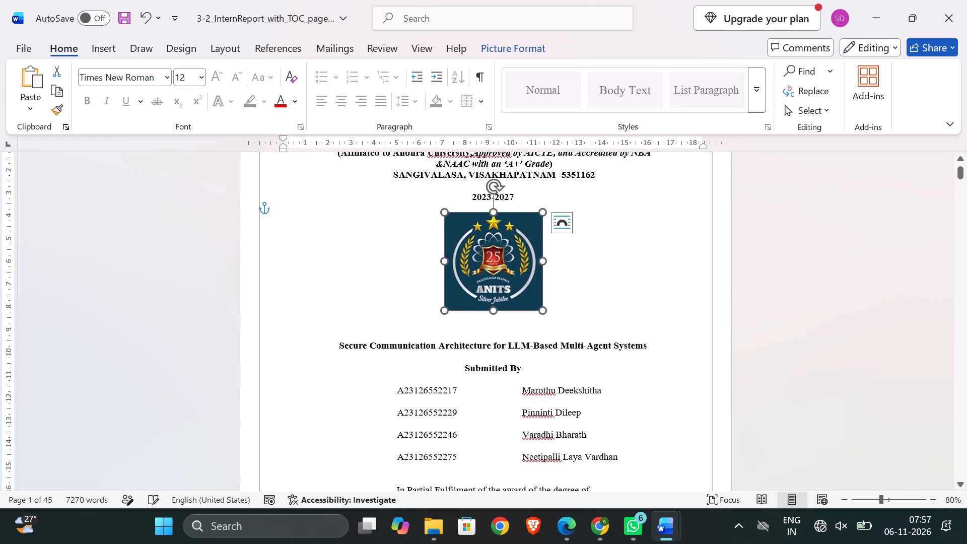
{"action": "left_click", "coordinate": [462, 246]}
{"action": "left_click_drag", "start_coordinate": [481, 254], "coordinate": [469, 253]}
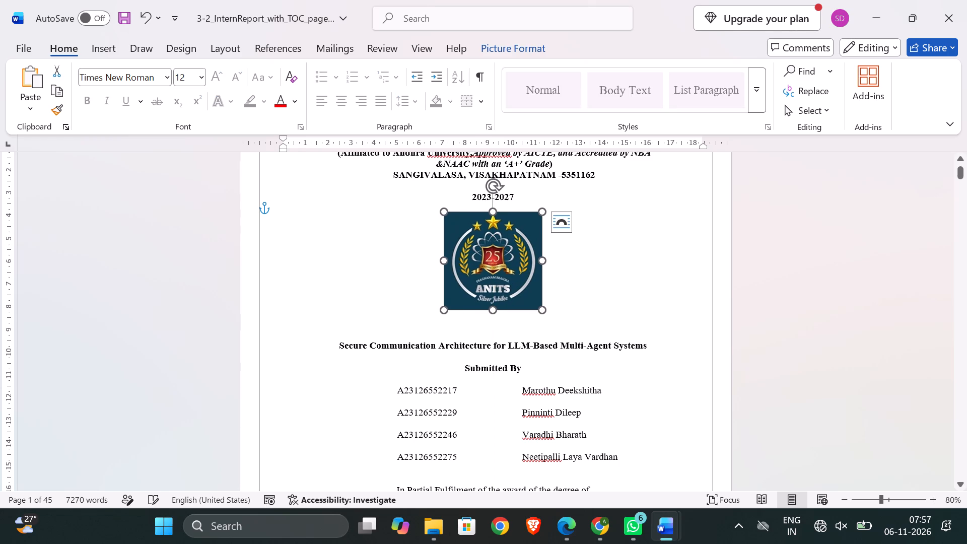
{"action": "left_click", "coordinate": [640, 274]}
Enlarge the ANITS logo slightly, keeping its proportions, and re-centre it under the "2023-2027" line.
{"action": "scroll", "coordinate": [640, 274], "scroll_direction": "down", "scroll_amount": 1}
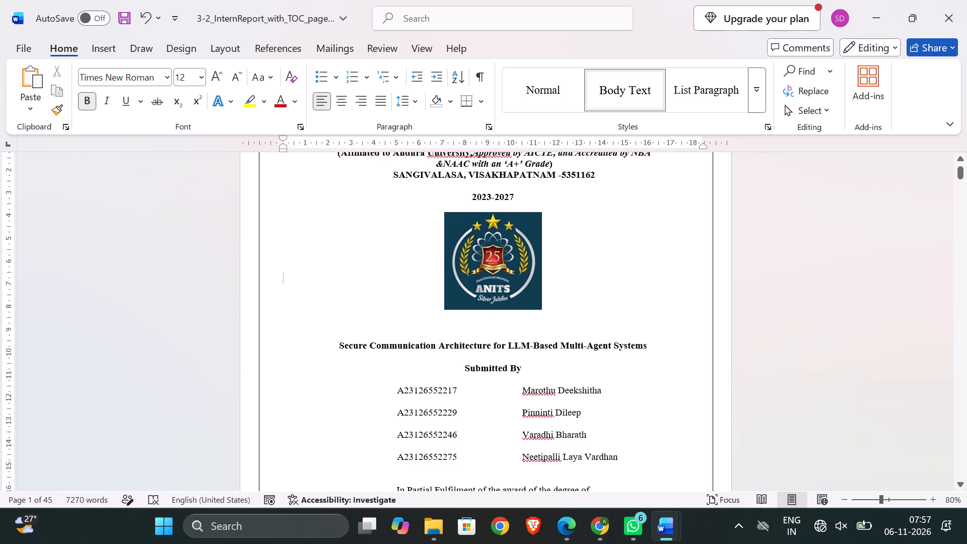
{"action": "left_click", "coordinate": [507, 269]}
{"action": "left_click_drag", "start_coordinate": [540, 312], "coordinate": [541, 312]}
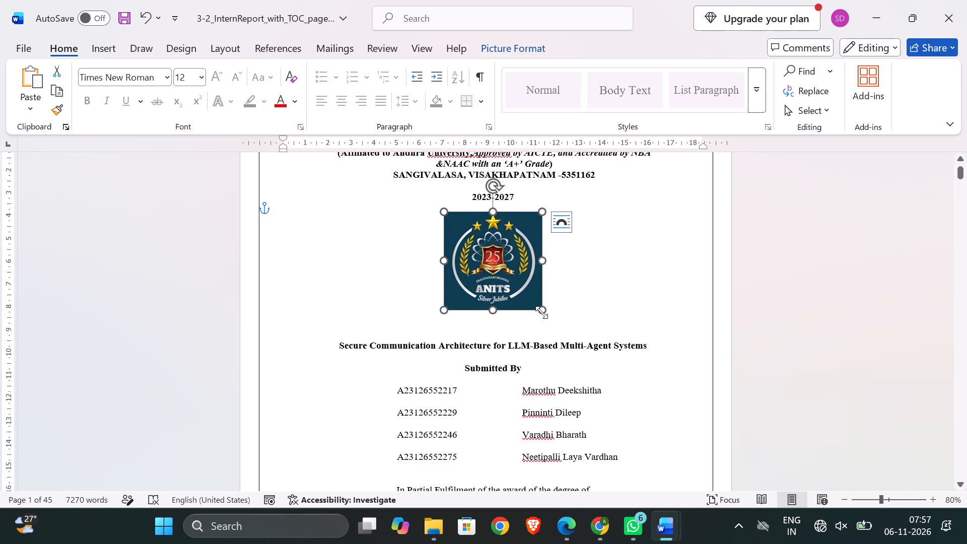
{"action": "left_click_drag", "start_coordinate": [541, 312], "coordinate": [550, 318]}
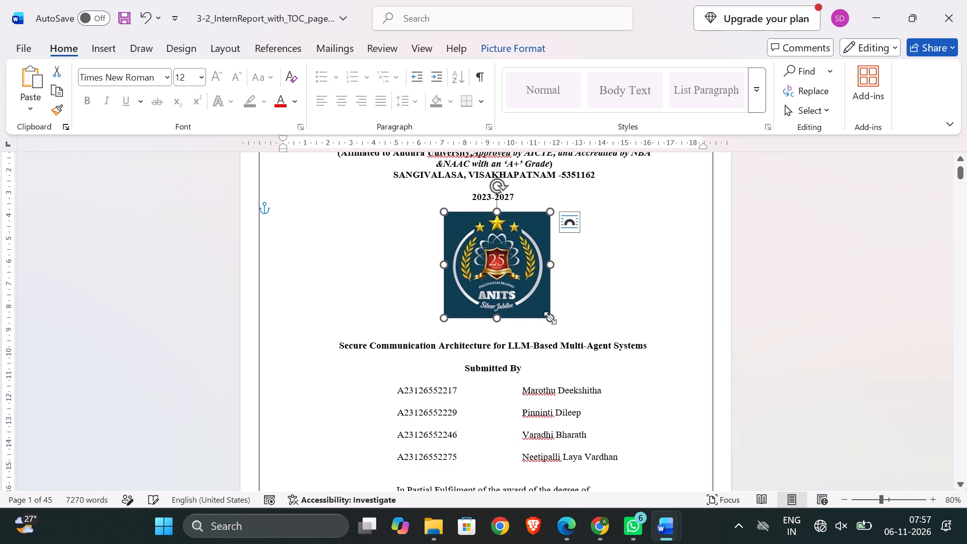
{"action": "left_click_drag", "start_coordinate": [495, 295], "coordinate": [485, 293]}
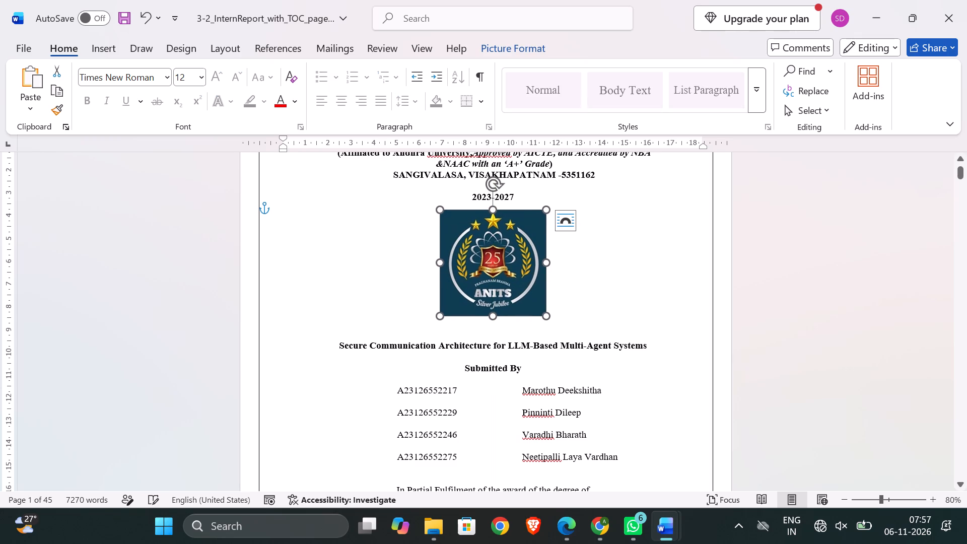
{"action": "left_click", "coordinate": [680, 285]}
Change the last two digits of the first roll number under "Submitted By" to 40.
{"action": "scroll", "coordinate": [680, 285], "scroll_direction": "down", "scroll_amount": 2}
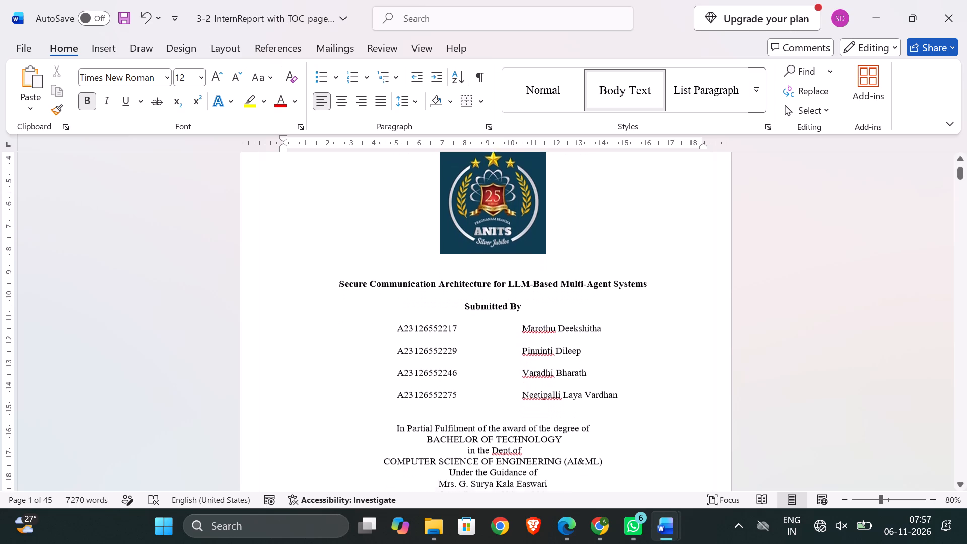
{"action": "scroll", "coordinate": [680, 285], "scroll_direction": "down", "scroll_amount": 1}
{"action": "left_click", "coordinate": [457, 301]}
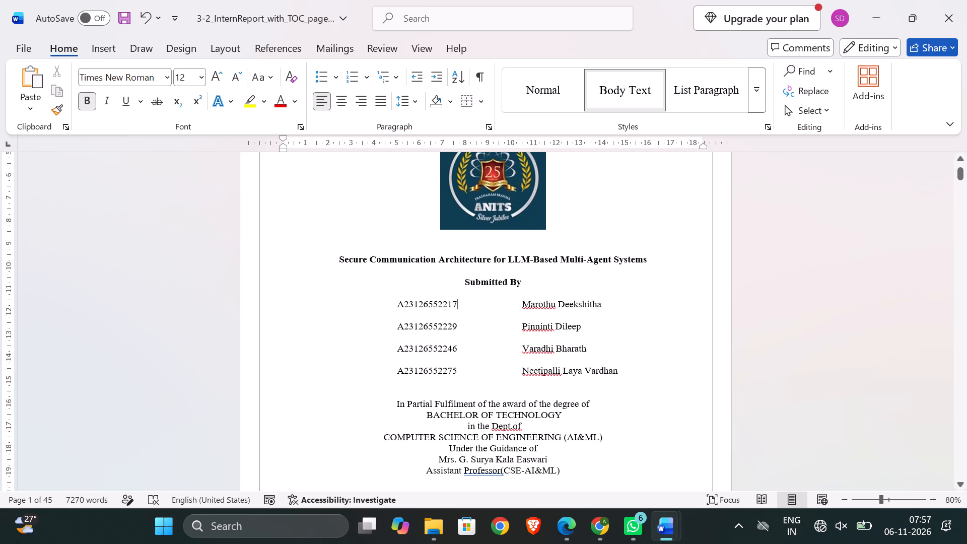
{"action": "key", "text": "BackSpace"}
{"action": "key", "text": "BackSpace"}
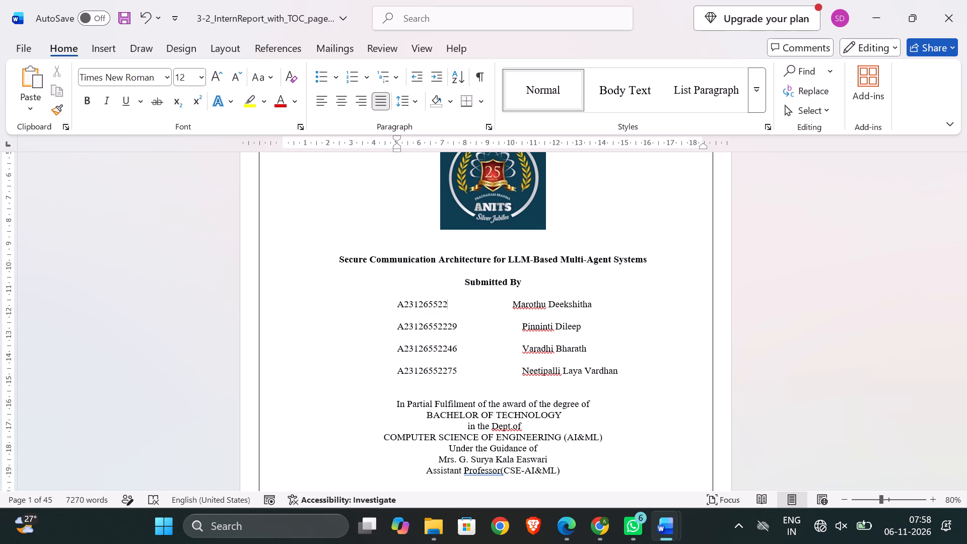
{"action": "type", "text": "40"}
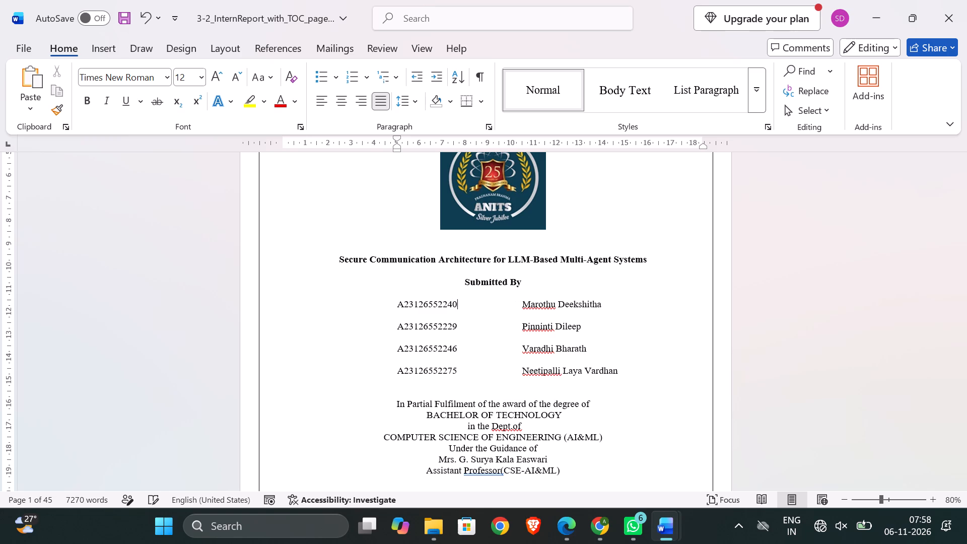
Replace the given name of the first student under "Submitted By" with the new team member's given name.
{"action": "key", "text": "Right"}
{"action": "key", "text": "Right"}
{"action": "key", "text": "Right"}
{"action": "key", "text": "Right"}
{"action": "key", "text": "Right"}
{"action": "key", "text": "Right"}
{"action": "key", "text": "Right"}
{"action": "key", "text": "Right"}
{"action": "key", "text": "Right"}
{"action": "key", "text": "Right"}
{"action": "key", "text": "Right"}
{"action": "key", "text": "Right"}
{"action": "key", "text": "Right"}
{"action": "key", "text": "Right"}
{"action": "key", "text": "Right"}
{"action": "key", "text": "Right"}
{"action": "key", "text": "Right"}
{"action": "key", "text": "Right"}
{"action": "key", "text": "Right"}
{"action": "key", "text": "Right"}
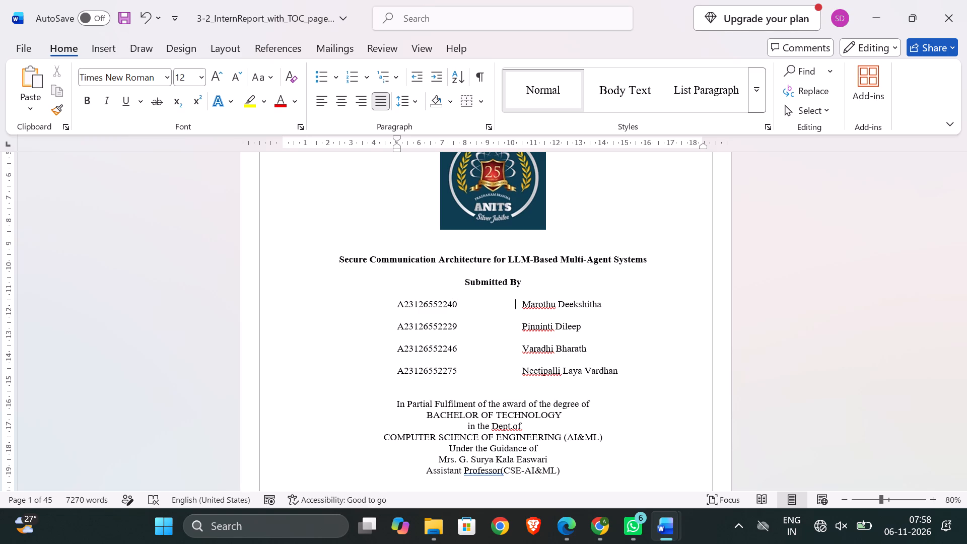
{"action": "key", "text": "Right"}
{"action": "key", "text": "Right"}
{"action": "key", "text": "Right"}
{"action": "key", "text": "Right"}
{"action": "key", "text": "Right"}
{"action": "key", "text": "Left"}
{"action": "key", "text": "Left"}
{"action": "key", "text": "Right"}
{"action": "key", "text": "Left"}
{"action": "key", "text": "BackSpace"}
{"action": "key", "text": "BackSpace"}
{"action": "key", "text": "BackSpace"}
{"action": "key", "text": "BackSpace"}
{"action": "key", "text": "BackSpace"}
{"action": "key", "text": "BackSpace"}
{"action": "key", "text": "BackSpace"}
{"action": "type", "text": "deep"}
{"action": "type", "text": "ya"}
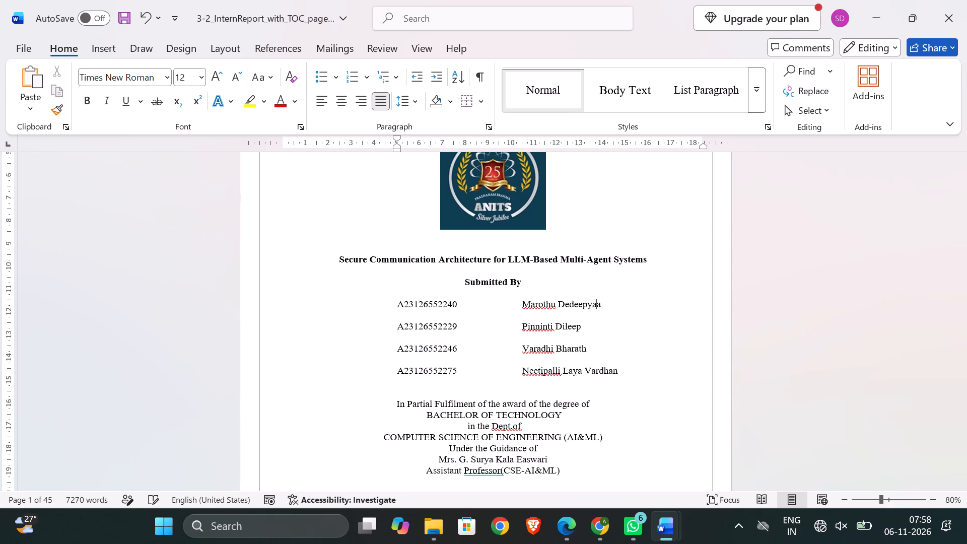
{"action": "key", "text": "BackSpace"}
Replace the first student's surname with the new team member's surname followed by "Sri".
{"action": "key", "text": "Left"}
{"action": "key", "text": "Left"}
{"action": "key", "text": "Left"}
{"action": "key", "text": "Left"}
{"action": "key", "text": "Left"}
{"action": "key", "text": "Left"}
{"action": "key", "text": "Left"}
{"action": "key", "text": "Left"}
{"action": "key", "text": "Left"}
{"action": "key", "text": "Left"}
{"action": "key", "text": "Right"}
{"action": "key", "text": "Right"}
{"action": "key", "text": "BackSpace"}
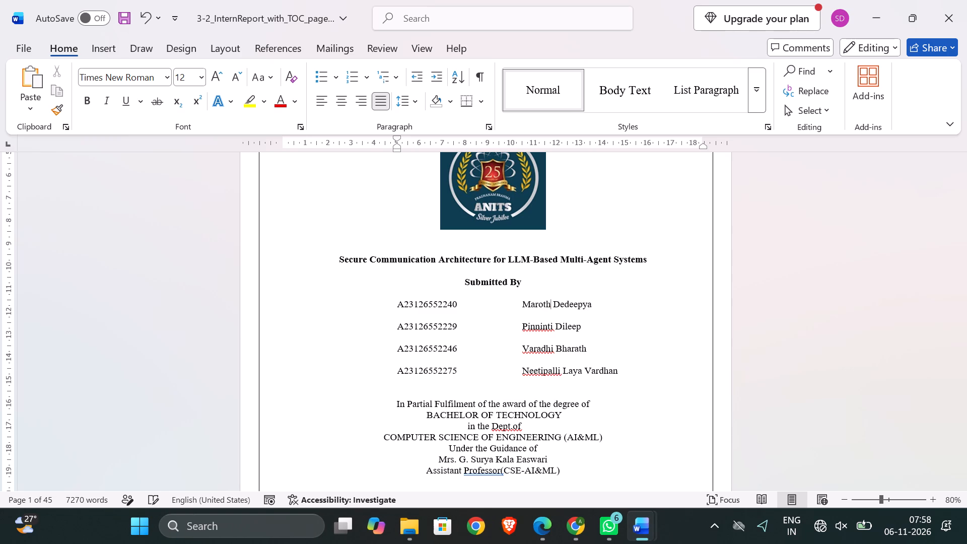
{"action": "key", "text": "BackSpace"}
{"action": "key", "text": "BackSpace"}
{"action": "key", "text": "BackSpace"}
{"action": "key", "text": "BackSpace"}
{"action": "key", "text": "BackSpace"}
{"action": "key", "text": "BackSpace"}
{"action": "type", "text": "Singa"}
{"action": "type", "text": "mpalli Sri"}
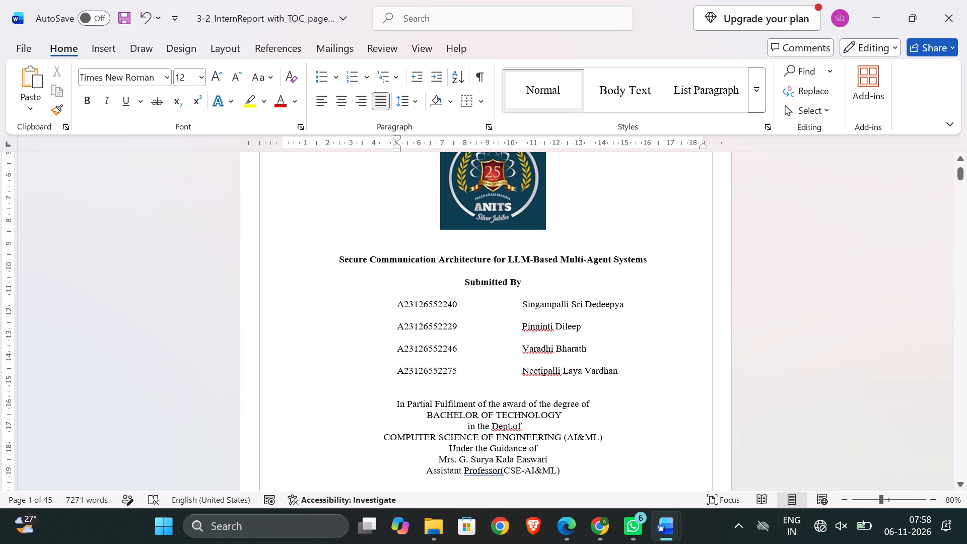
Change the last two digits of the second roll number under "Submitted By" to 14.
{"action": "left_click", "coordinate": [459, 325]}
{"action": "key", "text": "Left"}
{"action": "key", "text": "BackSpace"}
{"action": "key", "text": "BackSpace"}
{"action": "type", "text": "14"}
Replace the second student's name under "Submitted By" with the new team member's full name.
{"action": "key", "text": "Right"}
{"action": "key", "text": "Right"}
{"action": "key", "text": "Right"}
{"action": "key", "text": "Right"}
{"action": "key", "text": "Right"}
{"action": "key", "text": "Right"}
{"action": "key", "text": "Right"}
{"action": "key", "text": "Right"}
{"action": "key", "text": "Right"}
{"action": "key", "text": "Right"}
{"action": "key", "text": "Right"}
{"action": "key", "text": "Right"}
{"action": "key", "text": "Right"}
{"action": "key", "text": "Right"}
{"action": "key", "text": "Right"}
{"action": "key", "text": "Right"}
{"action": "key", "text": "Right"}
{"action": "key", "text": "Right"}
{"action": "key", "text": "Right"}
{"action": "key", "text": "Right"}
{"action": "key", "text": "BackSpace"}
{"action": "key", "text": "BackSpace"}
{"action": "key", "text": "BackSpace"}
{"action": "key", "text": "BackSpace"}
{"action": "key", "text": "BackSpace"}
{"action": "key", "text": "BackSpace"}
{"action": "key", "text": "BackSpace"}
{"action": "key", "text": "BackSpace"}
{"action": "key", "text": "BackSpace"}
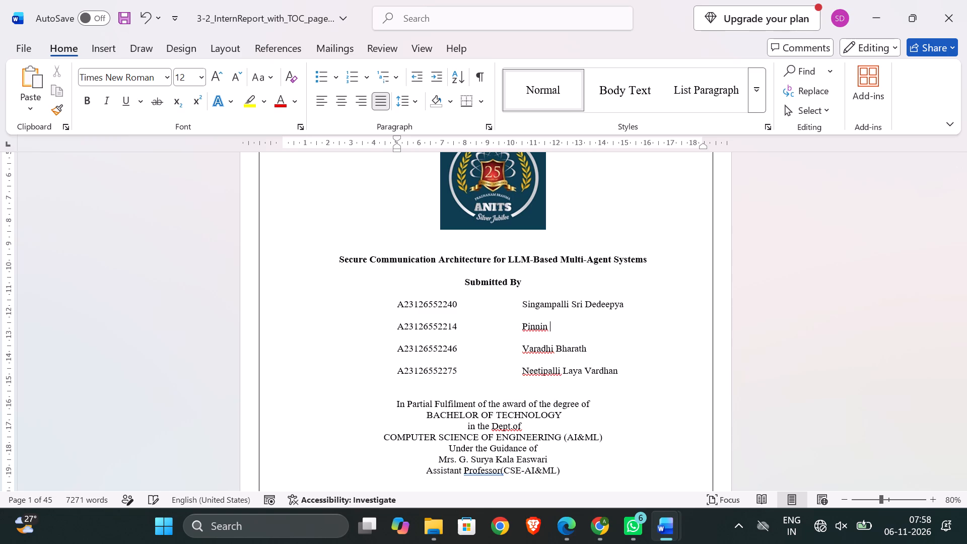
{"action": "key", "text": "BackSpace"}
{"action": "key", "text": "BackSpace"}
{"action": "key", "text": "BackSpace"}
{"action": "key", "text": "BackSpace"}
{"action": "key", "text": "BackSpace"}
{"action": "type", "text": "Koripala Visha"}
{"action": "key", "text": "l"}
Delete the leftover letter "P" in front of the second student's new name.
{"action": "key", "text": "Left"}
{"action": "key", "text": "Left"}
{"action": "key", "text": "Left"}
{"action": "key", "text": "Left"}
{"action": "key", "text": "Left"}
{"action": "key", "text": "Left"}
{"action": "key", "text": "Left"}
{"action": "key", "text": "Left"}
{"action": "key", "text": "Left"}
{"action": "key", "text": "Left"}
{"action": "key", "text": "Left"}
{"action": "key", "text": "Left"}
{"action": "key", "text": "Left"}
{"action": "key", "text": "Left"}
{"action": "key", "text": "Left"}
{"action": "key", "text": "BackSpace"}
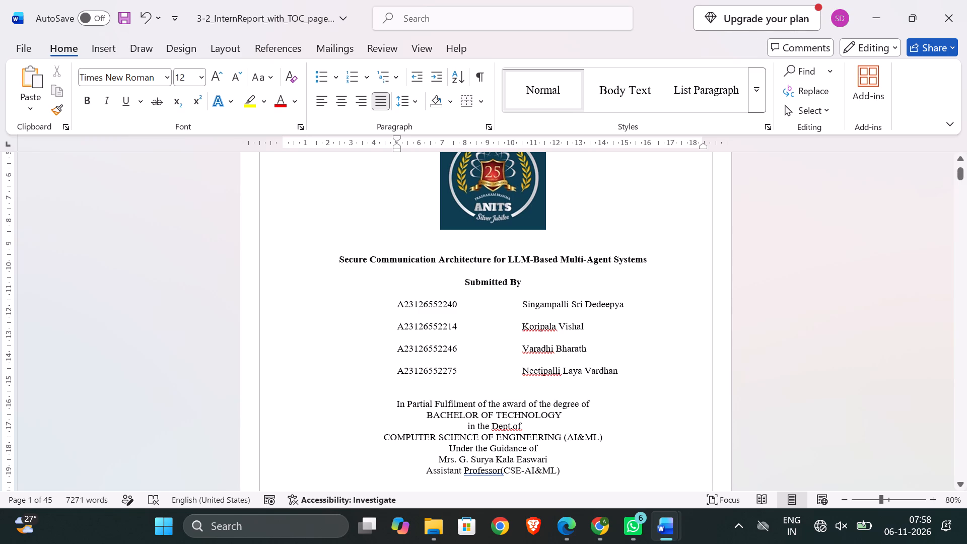
Change the last two digits of the third roll number under "Submitted By" to 47.
{"action": "left_click", "coordinate": [460, 349]}
{"action": "key", "text": "Left"}
{"action": "key", "text": "BackSpace"}
{"action": "key", "text": "BackSpace"}
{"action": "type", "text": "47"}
Replace the third student's name under "Submitted By" with the new team member's full name.
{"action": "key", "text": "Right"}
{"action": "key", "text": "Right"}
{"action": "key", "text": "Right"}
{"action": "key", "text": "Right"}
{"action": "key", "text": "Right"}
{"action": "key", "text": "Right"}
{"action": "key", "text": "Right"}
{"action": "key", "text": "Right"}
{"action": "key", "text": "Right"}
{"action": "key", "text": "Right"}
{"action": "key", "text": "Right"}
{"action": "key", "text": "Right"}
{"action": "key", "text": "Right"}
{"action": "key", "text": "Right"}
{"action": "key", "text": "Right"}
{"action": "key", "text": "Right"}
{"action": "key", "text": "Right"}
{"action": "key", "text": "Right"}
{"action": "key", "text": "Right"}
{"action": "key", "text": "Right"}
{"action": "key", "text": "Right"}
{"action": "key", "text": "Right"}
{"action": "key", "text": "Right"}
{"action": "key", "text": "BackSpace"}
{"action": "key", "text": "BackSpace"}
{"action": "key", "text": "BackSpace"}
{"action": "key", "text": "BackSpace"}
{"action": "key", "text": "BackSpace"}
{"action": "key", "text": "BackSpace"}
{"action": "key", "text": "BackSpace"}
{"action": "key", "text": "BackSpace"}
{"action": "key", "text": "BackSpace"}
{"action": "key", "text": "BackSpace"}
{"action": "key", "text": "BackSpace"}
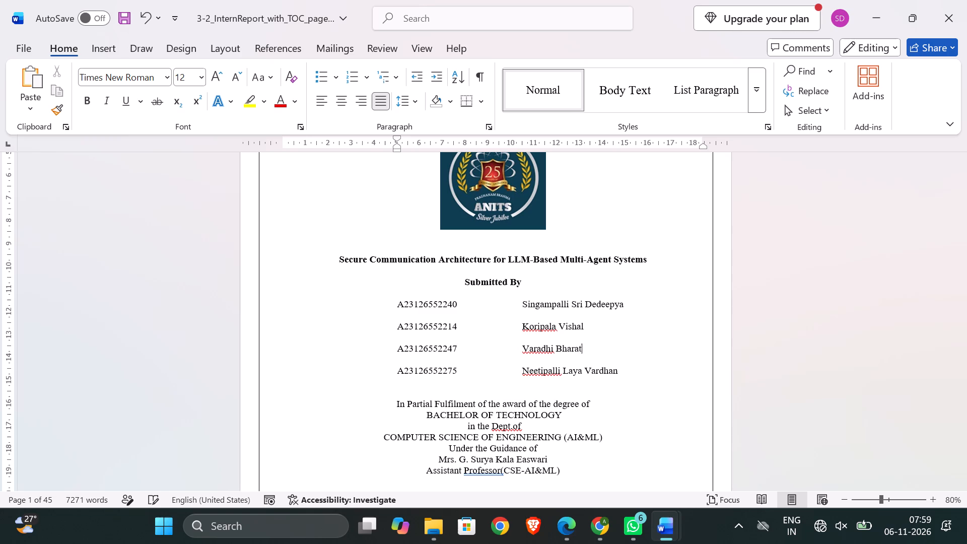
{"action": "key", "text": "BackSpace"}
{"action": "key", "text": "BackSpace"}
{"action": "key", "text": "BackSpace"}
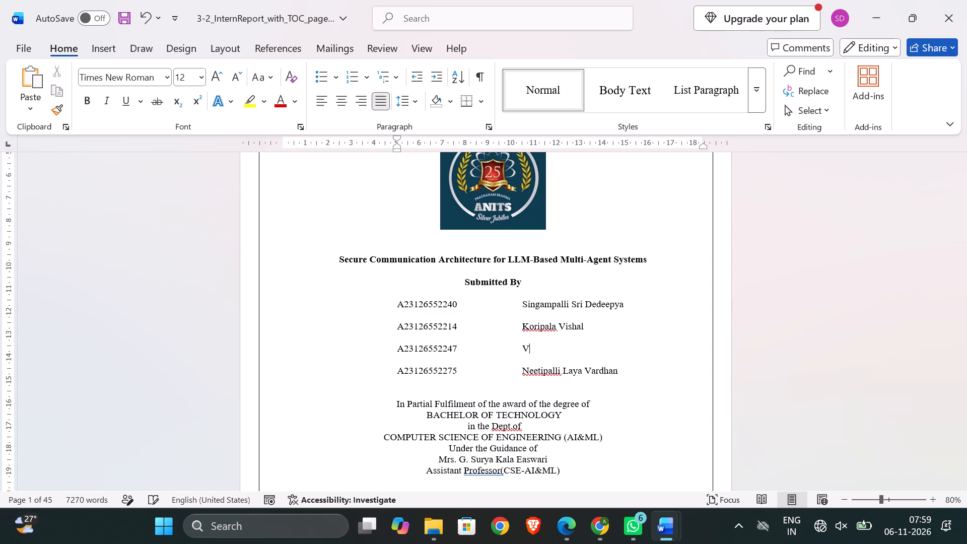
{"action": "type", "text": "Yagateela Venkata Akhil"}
Delete the leftover letter "V" in front of the third student's new name.
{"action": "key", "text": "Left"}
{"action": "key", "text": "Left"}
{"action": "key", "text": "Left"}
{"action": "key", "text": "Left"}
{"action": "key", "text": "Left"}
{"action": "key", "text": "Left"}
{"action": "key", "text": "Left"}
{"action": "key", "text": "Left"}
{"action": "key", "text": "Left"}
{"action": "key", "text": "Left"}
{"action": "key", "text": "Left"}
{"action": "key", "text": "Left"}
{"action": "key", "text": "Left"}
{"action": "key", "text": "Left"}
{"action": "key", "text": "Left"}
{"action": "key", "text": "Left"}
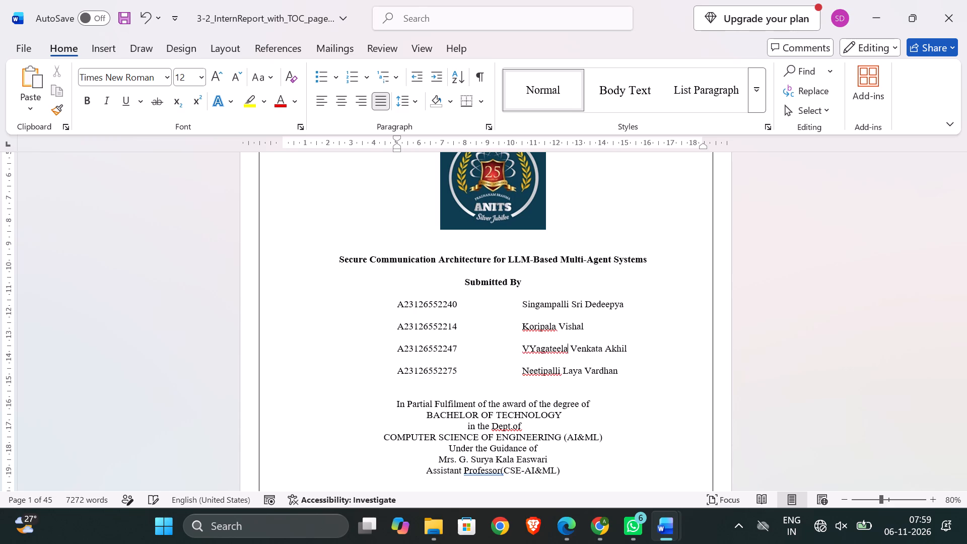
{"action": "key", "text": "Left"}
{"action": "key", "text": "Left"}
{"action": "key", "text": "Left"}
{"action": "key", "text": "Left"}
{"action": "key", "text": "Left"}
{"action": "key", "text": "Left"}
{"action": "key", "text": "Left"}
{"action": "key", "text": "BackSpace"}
Change the last two digits of the fourth roll number under "Submitted By" to 30.
{"action": "left_click", "coordinate": [456, 366]}
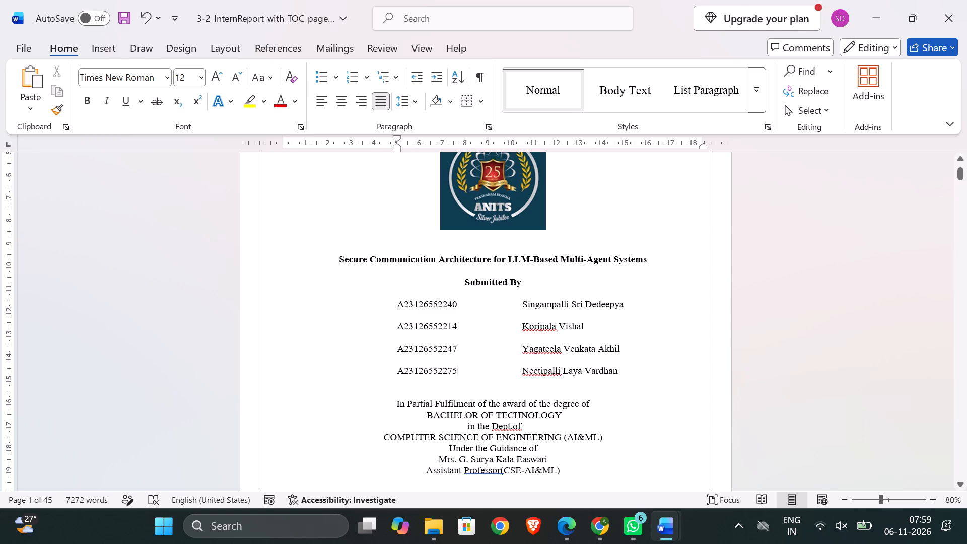
{"action": "key", "text": "BackSpace"}
{"action": "key", "text": "BackSpace"}
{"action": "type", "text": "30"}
Replace the fourth student's name under "Submitted By" with the new team member's full name.
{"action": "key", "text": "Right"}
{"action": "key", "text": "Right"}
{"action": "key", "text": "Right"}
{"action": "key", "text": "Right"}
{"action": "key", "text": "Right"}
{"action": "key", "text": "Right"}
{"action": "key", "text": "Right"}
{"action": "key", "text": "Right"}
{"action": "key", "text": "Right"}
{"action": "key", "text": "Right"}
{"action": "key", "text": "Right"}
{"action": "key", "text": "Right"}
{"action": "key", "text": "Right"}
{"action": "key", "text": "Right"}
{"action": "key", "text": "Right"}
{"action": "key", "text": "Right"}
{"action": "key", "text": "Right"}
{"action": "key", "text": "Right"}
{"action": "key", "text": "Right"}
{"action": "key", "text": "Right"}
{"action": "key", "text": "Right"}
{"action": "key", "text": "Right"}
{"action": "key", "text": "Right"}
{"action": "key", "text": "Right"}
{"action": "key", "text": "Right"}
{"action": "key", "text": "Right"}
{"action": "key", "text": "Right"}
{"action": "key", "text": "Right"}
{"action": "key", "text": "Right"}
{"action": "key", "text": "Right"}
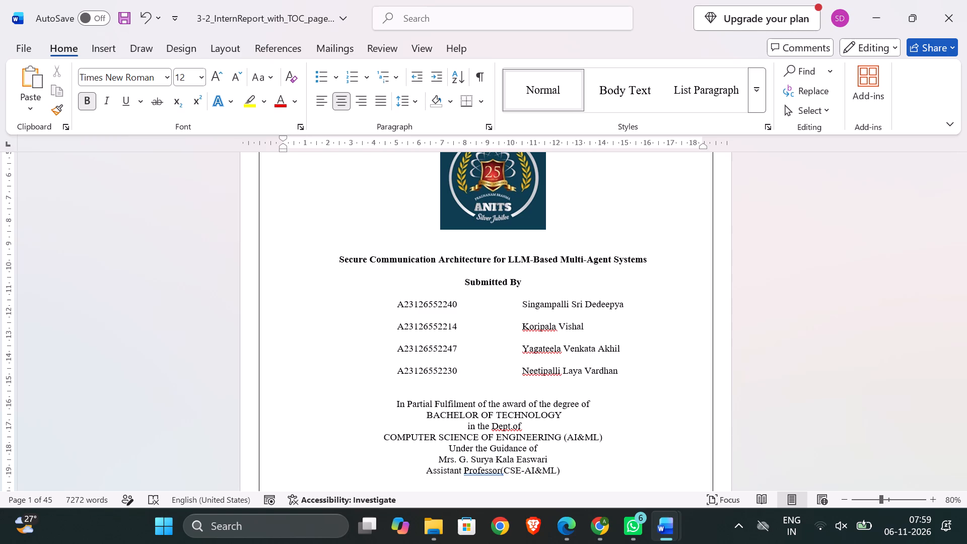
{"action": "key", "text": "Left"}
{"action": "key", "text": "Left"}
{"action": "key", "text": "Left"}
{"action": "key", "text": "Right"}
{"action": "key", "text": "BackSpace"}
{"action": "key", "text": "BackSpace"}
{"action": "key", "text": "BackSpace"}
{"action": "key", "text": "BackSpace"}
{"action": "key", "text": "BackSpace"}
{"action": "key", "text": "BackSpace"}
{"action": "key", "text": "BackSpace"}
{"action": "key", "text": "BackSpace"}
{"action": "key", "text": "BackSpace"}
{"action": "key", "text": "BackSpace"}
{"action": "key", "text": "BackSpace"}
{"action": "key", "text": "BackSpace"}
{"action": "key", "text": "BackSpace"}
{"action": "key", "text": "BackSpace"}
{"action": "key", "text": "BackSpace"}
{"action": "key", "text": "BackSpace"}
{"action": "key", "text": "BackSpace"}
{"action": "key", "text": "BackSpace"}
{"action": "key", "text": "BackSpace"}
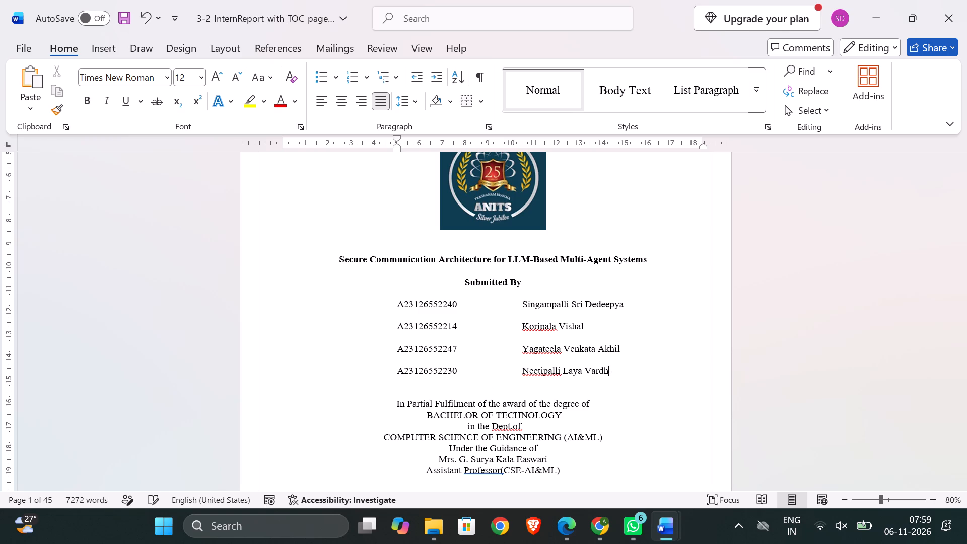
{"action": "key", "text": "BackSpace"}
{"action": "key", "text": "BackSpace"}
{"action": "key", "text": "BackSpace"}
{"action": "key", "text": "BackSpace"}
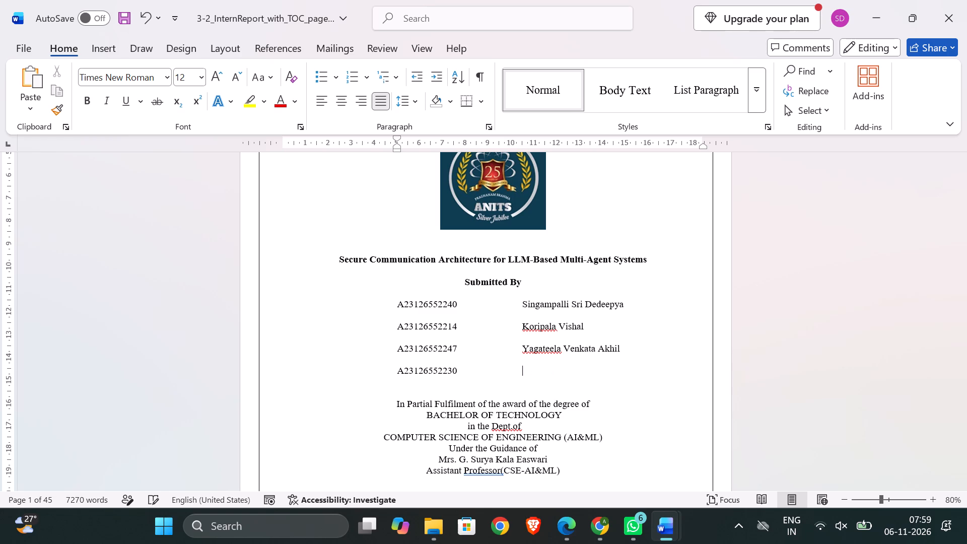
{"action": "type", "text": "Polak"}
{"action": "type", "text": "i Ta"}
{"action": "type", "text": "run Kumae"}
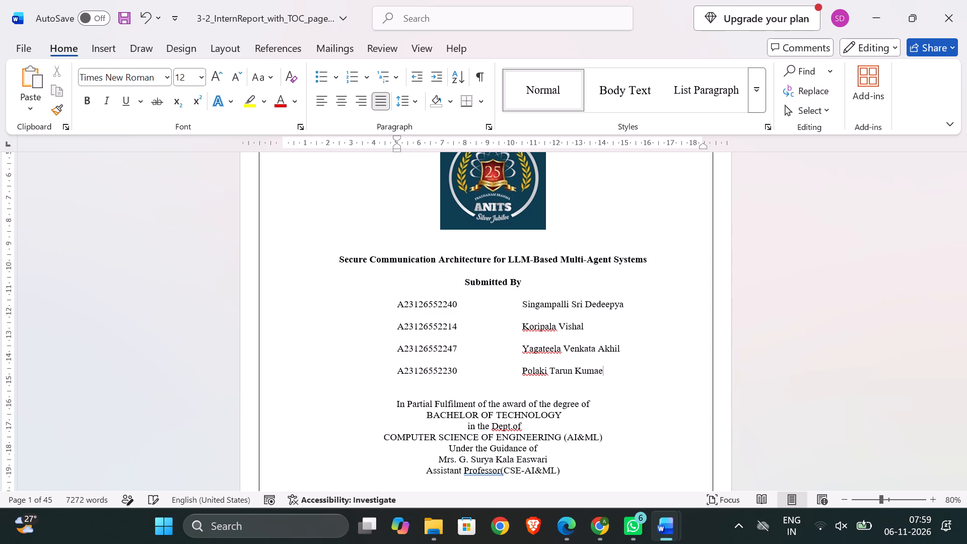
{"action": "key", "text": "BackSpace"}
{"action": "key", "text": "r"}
Insert the missing "h" after the "T" in the fourth student's new name.
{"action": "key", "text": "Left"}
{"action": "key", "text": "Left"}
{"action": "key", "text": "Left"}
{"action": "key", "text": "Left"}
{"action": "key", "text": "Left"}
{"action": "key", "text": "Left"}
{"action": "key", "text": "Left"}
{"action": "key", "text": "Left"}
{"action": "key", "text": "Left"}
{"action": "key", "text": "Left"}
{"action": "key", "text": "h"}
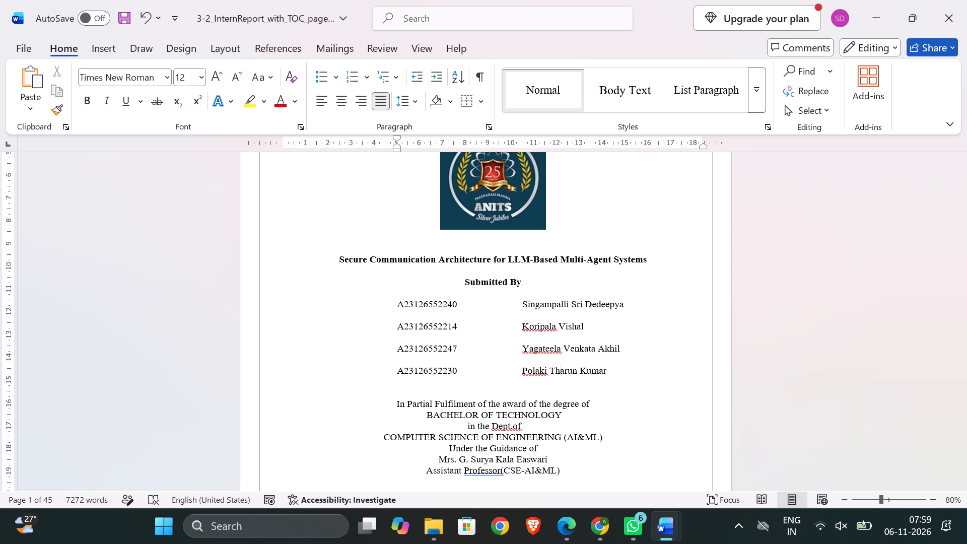
Save the internship report with the updated cover page.
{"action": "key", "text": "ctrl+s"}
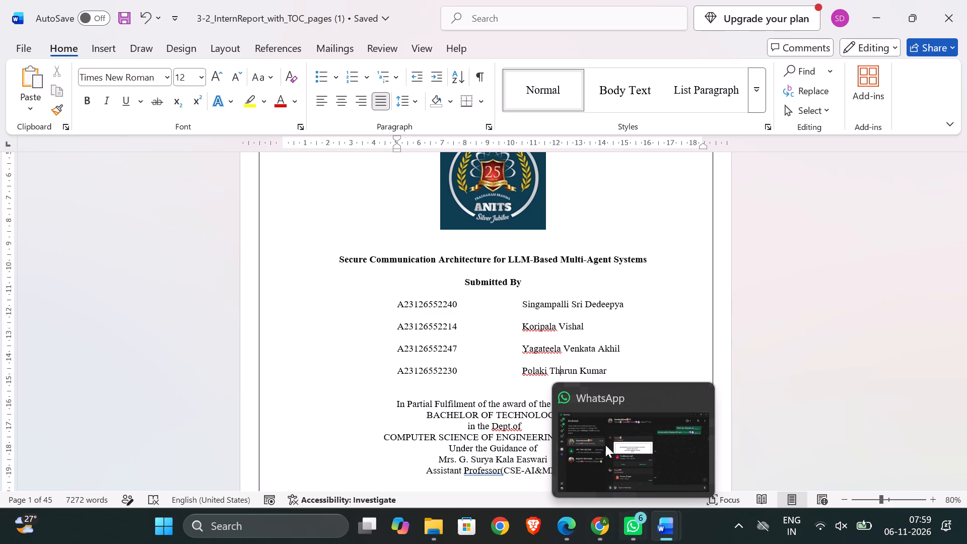
Switch to Document1 and copy everything from the "1. Abstract" heading through the last entry of the references.
{"action": "left_click", "coordinate": [668, 538]}
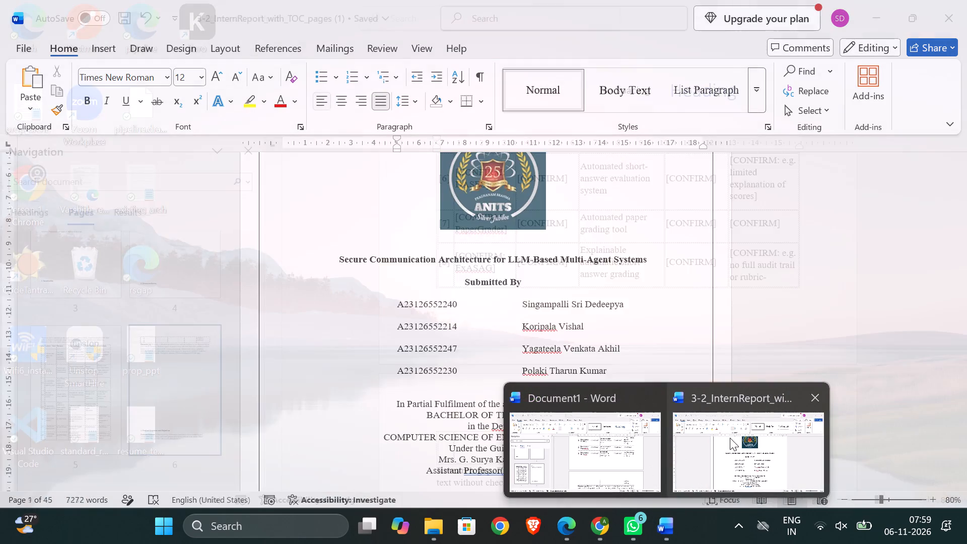
{"action": "left_click", "coordinate": [610, 453]}
{"action": "scroll", "coordinate": [566, 352], "scroll_direction": "up", "scroll_amount": 6}
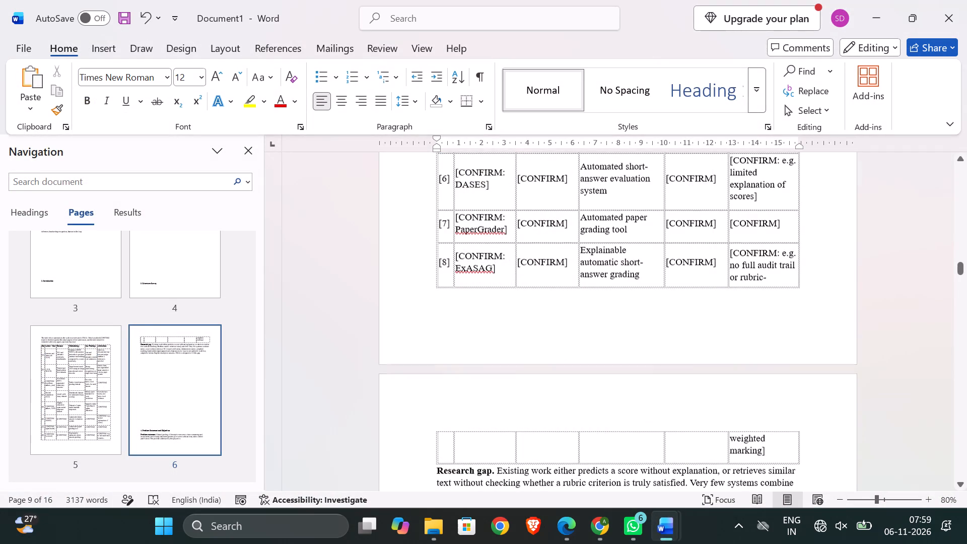
{"action": "scroll", "coordinate": [460, 309], "scroll_direction": "up", "scroll_amount": 10}
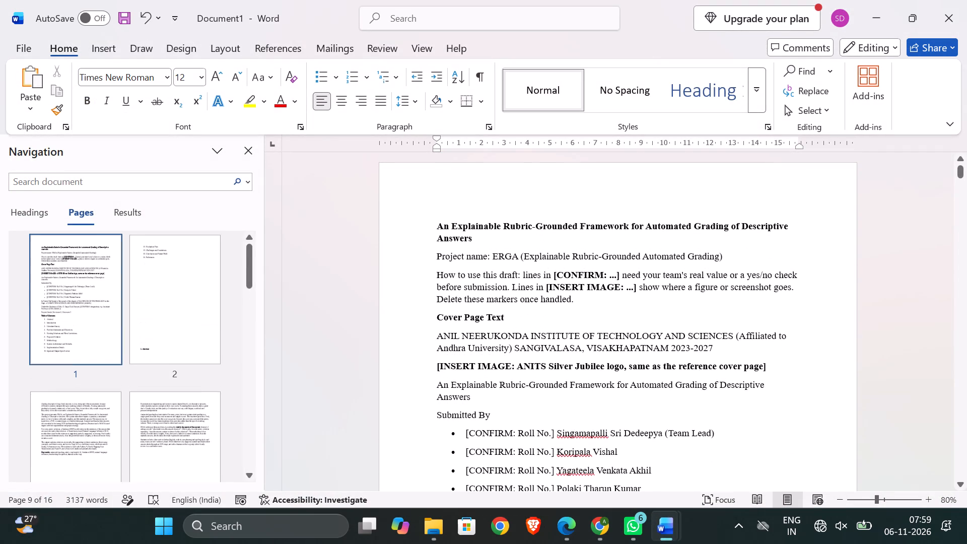
{"action": "scroll", "coordinate": [460, 309], "scroll_direction": "down", "scroll_amount": 4}
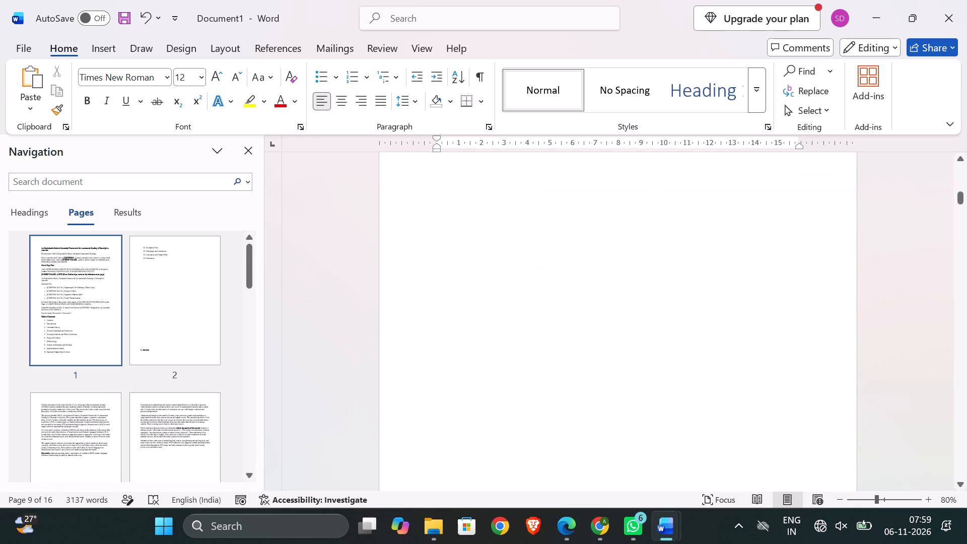
{"action": "scroll", "coordinate": [460, 309], "scroll_direction": "down", "scroll_amount": 1}
{"action": "scroll", "coordinate": [460, 309], "scroll_direction": "up", "scroll_amount": 1}
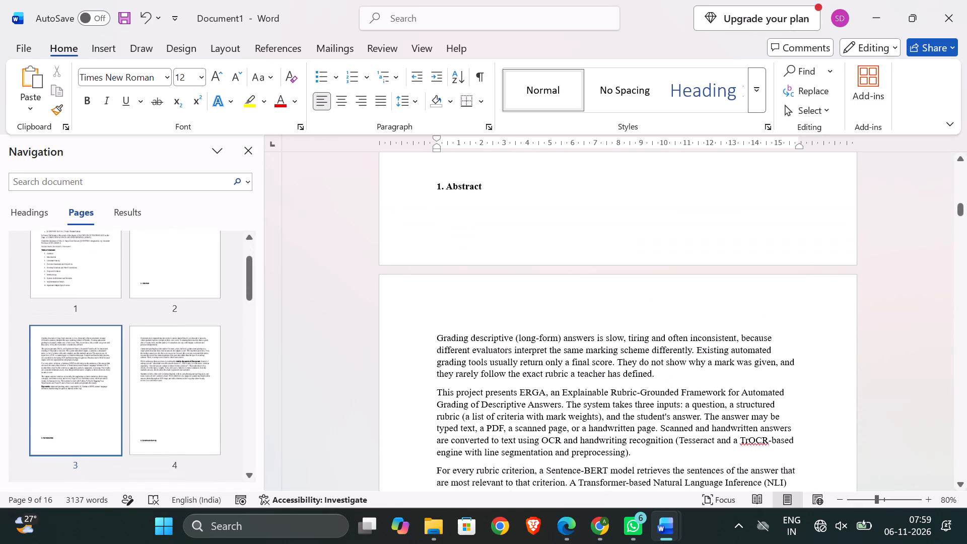
{"action": "left_click_drag", "start_coordinate": [437, 189], "coordinate": [757, 543]}
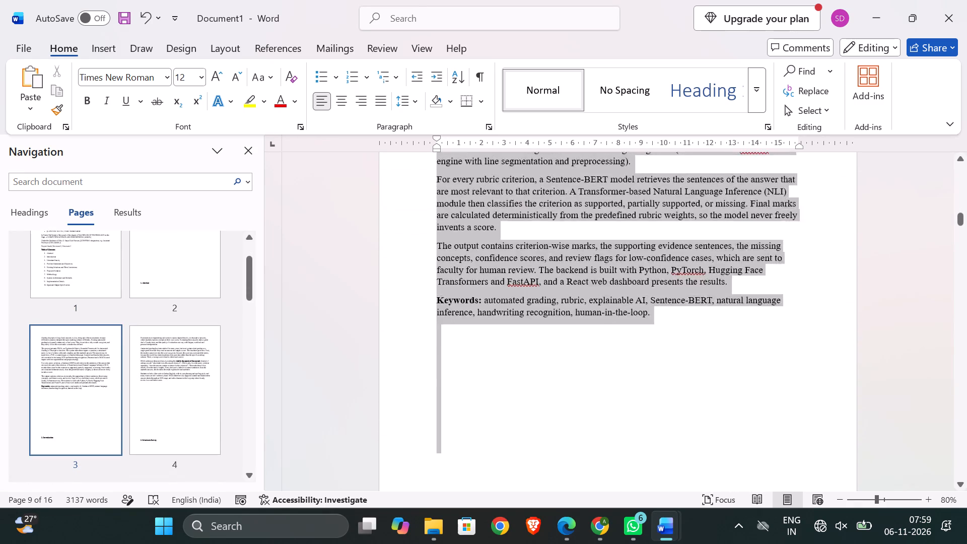
{"action": "left_click_drag", "start_coordinate": [757, 543], "coordinate": [761, 537]}
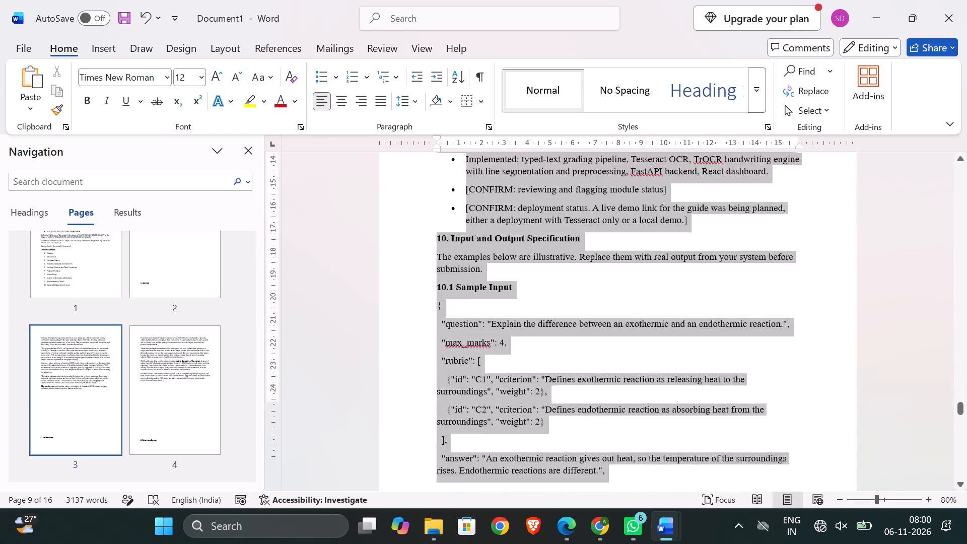
{"action": "left_click_drag", "start_coordinate": [761, 537], "coordinate": [747, 524]}
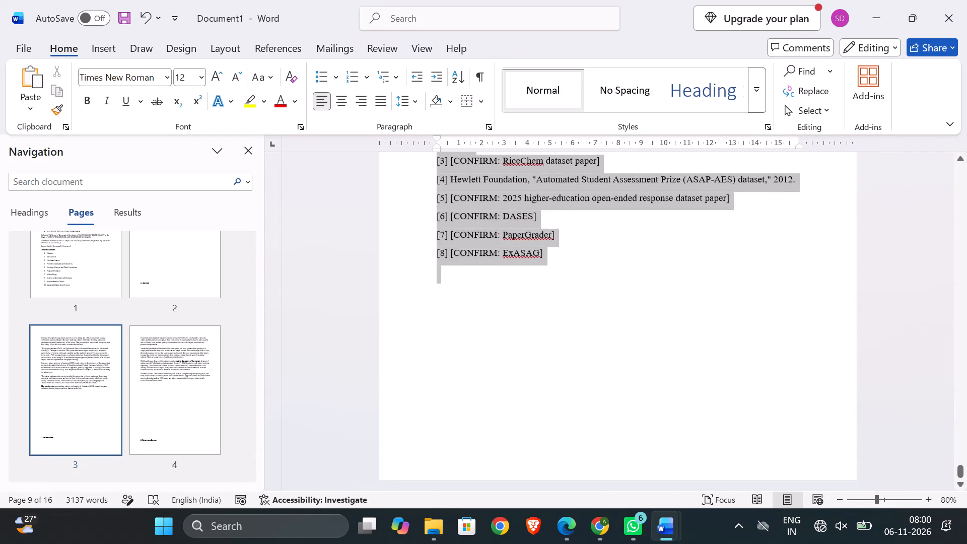
{"action": "left_click_drag", "start_coordinate": [747, 524], "coordinate": [674, 362]}
{"action": "key", "text": "ctrl+c"}
{"action": "key", "text": "ctrl+c"}
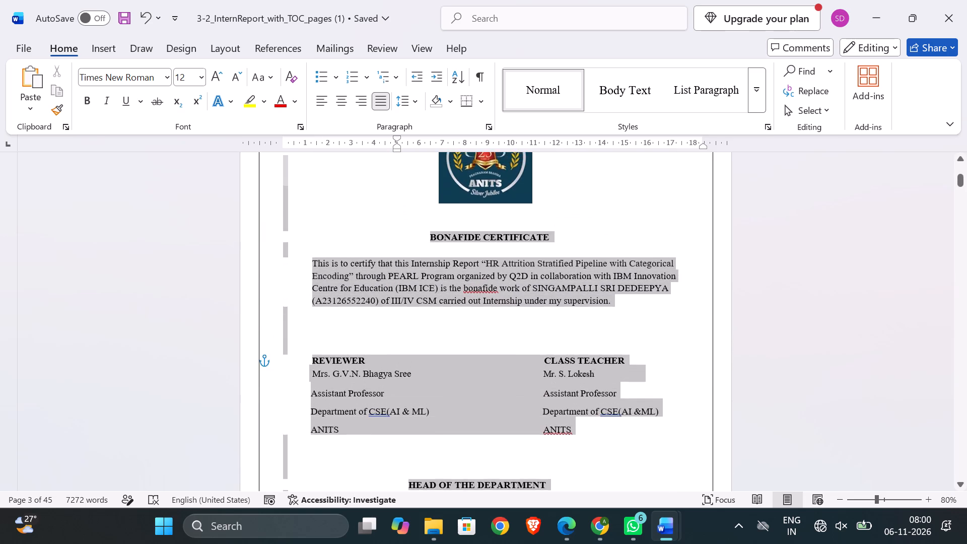
{"action": "left_click_drag", "start_coordinate": [310, 201], "coordinate": [317, 436]}
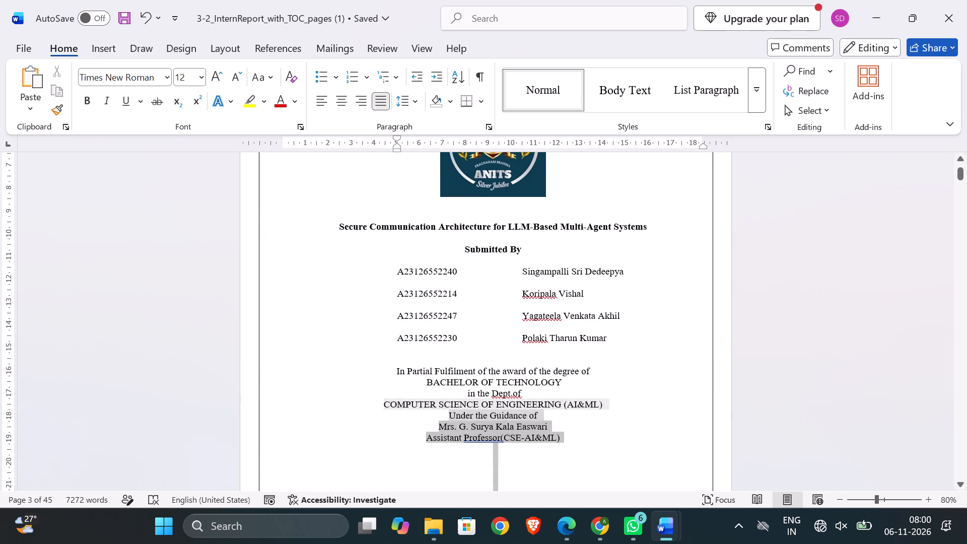
{"action": "left_click_drag", "start_coordinate": [317, 436], "coordinate": [321, 481]}
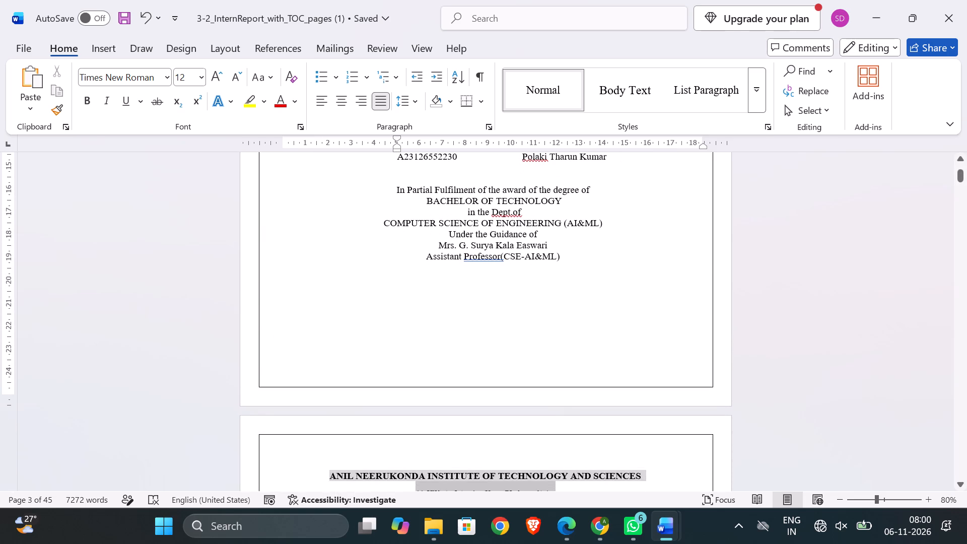
{"action": "left_click_drag", "start_coordinate": [321, 481], "coordinate": [321, 481]}
{"action": "key", "text": "BackSpace"}
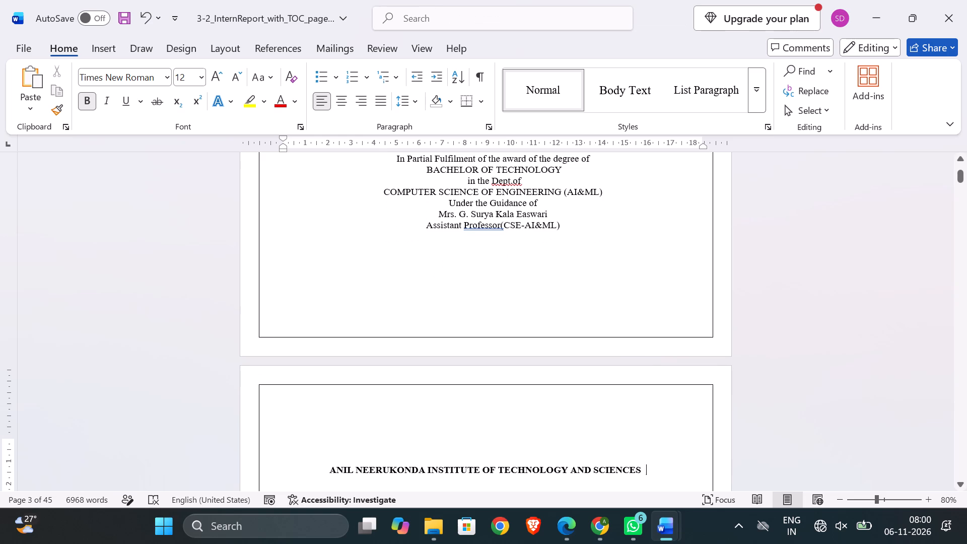
Delete all remaining internship report content after the cover page, from the leftover institute heading through the final certificate page.
{"action": "scroll", "coordinate": [321, 481], "scroll_direction": "down", "scroll_amount": 1}
{"action": "left_click_drag", "start_coordinate": [324, 351], "coordinate": [734, 543]}
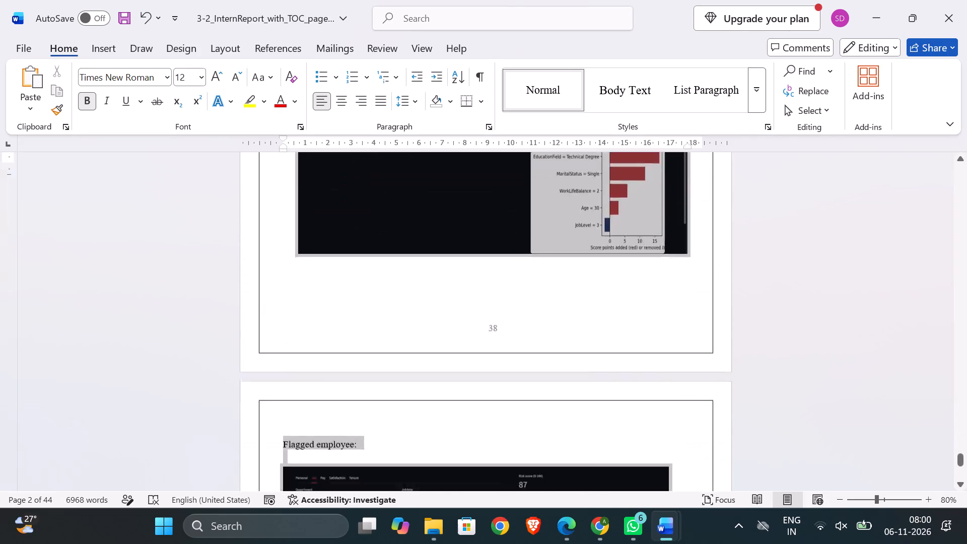
{"action": "left_click_drag", "start_coordinate": [734, 543], "coordinate": [734, 540]}
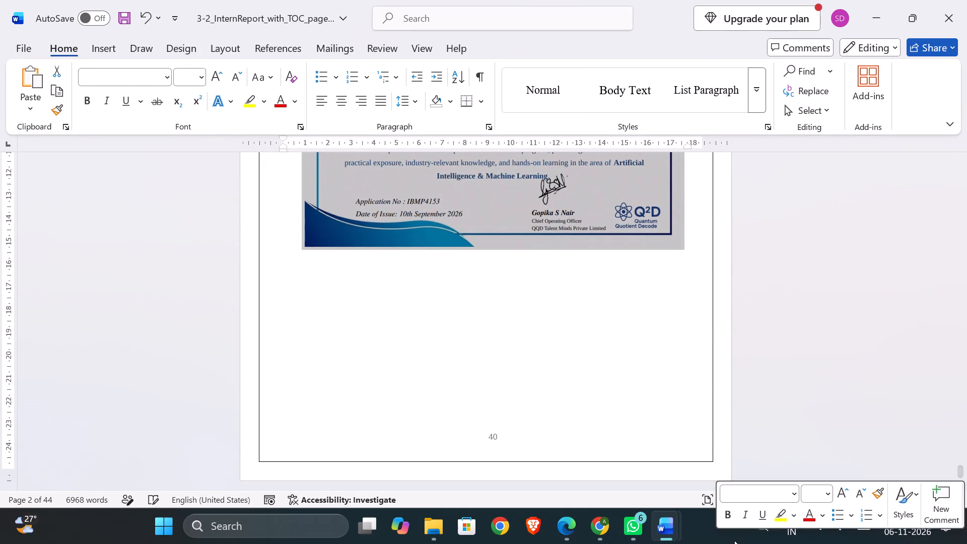
{"action": "key", "text": "BackSpace"}
Add blank lines below the guide details on the cover page to start a new second page.
{"action": "scroll", "coordinate": [767, 459], "scroll_direction": "down", "scroll_amount": 2}
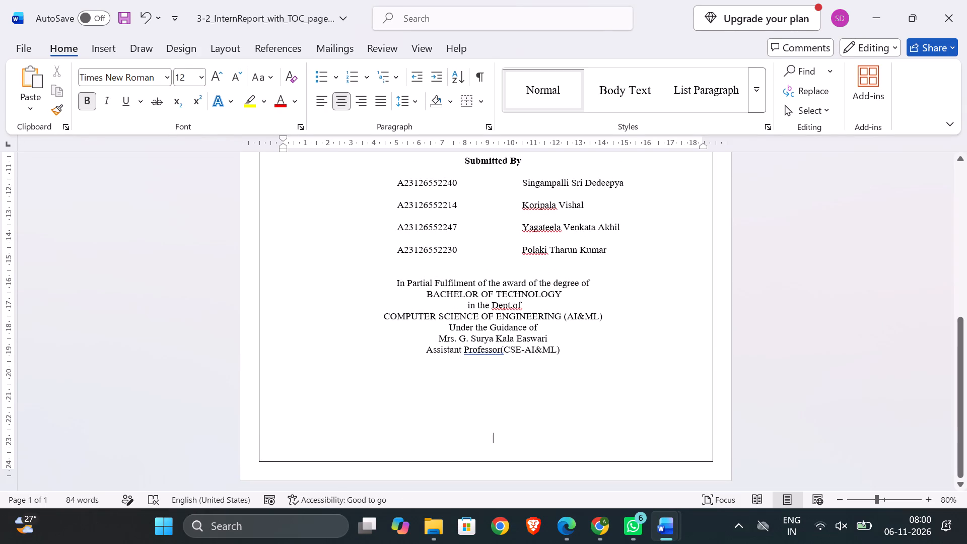
{"action": "key", "text": "Return"}
{"action": "key", "text": "Return"}
{"action": "key", "text": "Return"}
{"action": "key", "text": "Return"}
{"action": "key", "text": "Return"}
{"action": "key", "text": "Return"}
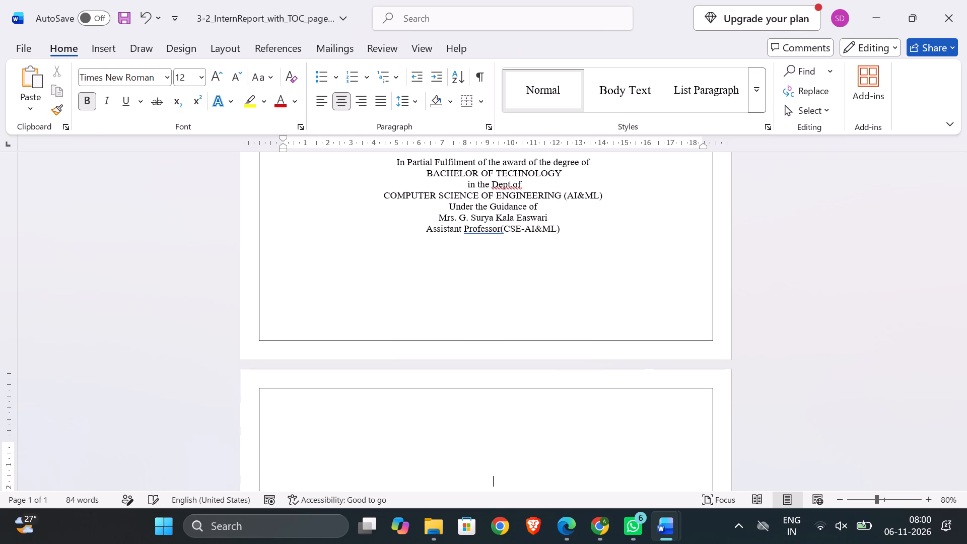
{"action": "key", "text": "BackSpace"}
{"action": "key", "text": "BackSpace"}
{"action": "key", "text": "BackSpace"}
{"action": "key", "text": "BackSpace"}
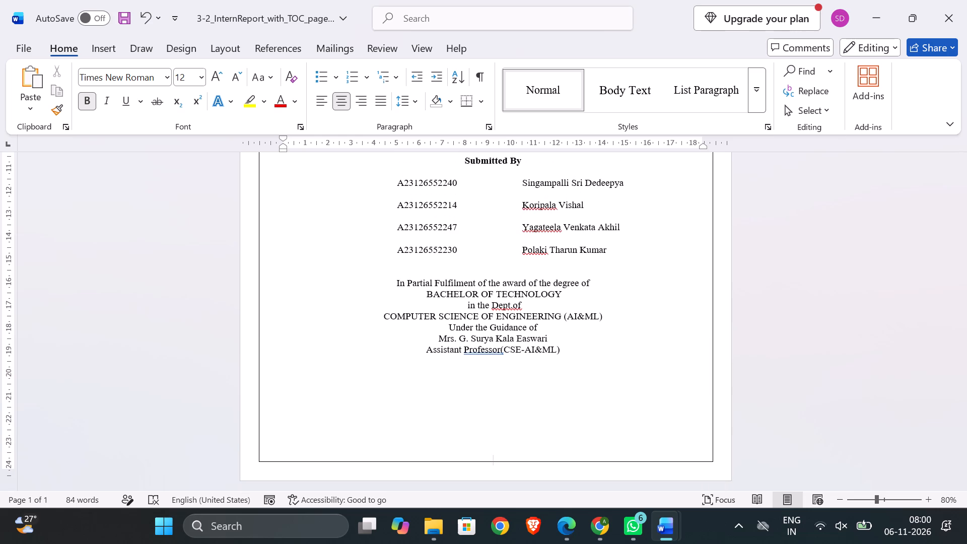
{"action": "key", "text": "Return"}
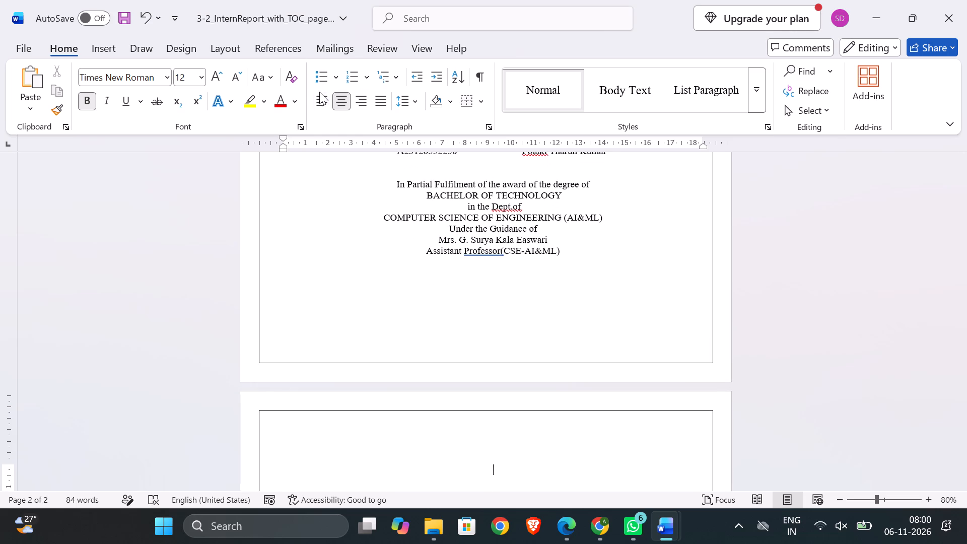
Left-align the empty line on page 2 and paste the copied ERGA content there, from the abstract to the references.
{"action": "left_click", "coordinate": [320, 94]}
{"action": "key", "text": "ctrl+v"}
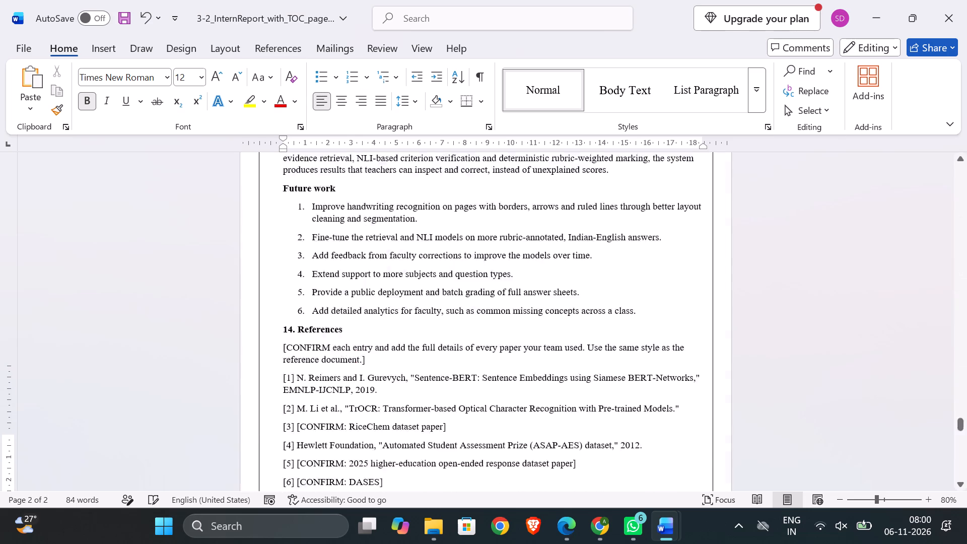
{"action": "scroll", "coordinate": [357, 342], "scroll_direction": "up", "scroll_amount": 7}
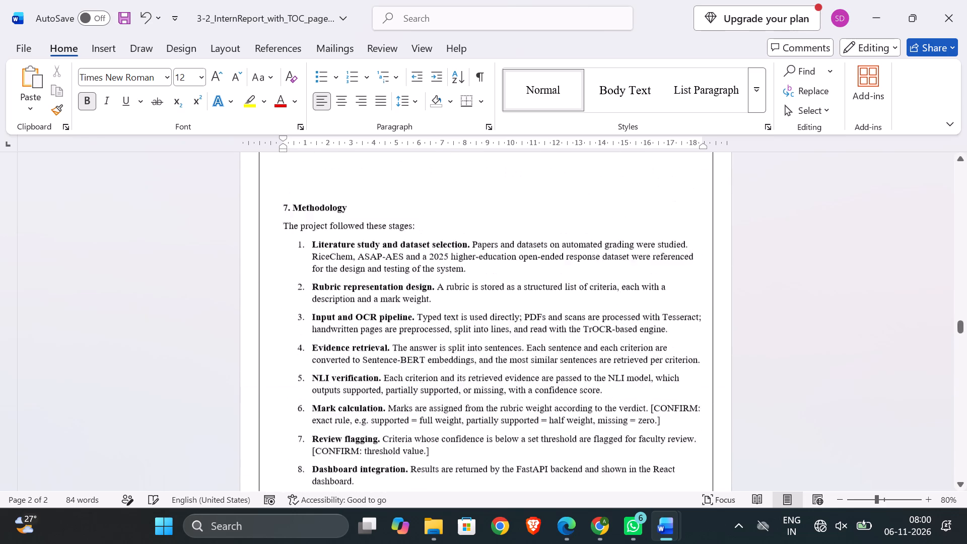
In the reference final review PDF in Edge, copy the cover page's Project Guide, Reviewer1 and Reviewer2 line, and return to Word.
{"action": "scroll", "coordinate": [357, 342], "scroll_direction": "up", "scroll_amount": 2}
{"action": "scroll", "coordinate": [357, 342], "scroll_direction": "down", "scroll_amount": 2}
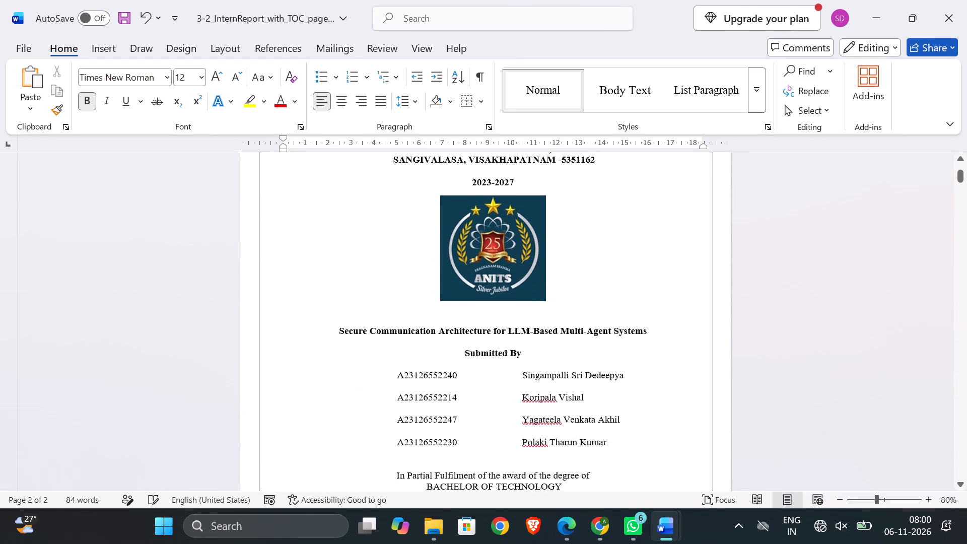
{"action": "scroll", "coordinate": [357, 342], "scroll_direction": "down", "scroll_amount": 2}
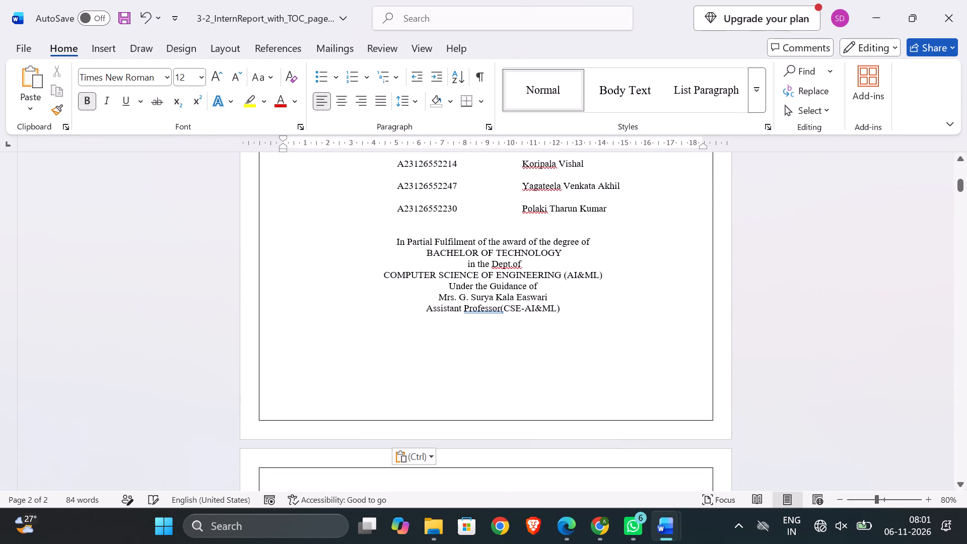
{"action": "left_click", "coordinate": [564, 524]}
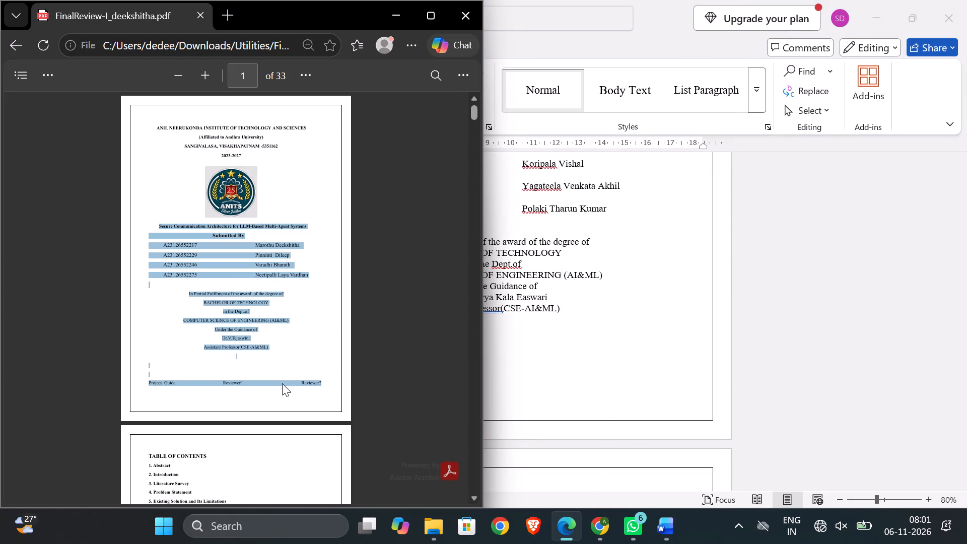
{"action": "left_click", "coordinate": [285, 383]}
{"action": "left_click", "coordinate": [334, 383]}
{"action": "left_click_drag", "start_coordinate": [324, 381], "coordinate": [141, 380]}
{"action": "key", "text": "ctrl+c"}
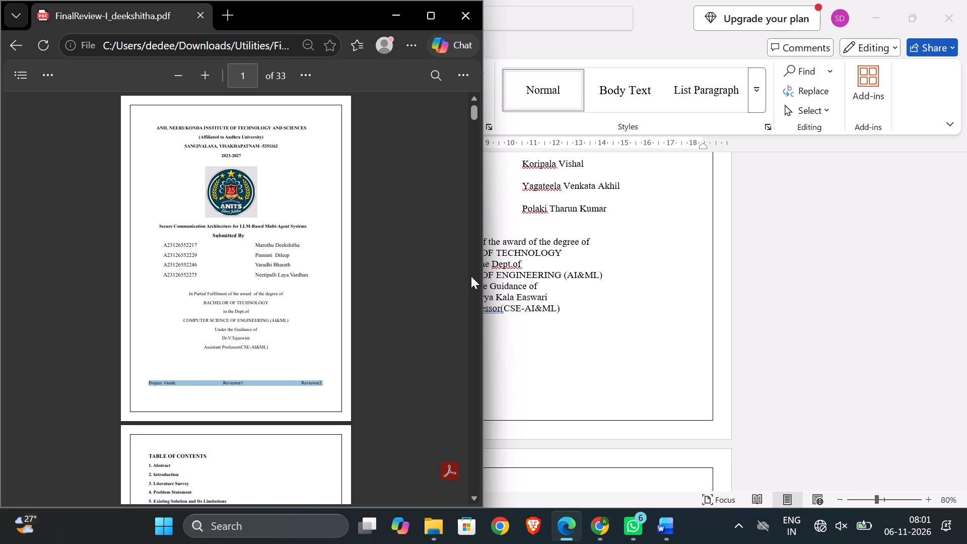
{"action": "scroll", "coordinate": [641, 246], "scroll_direction": "up", "scroll_amount": 1}
{"action": "scroll", "coordinate": [641, 246], "scroll_direction": "right", "scroll_amount": 1}
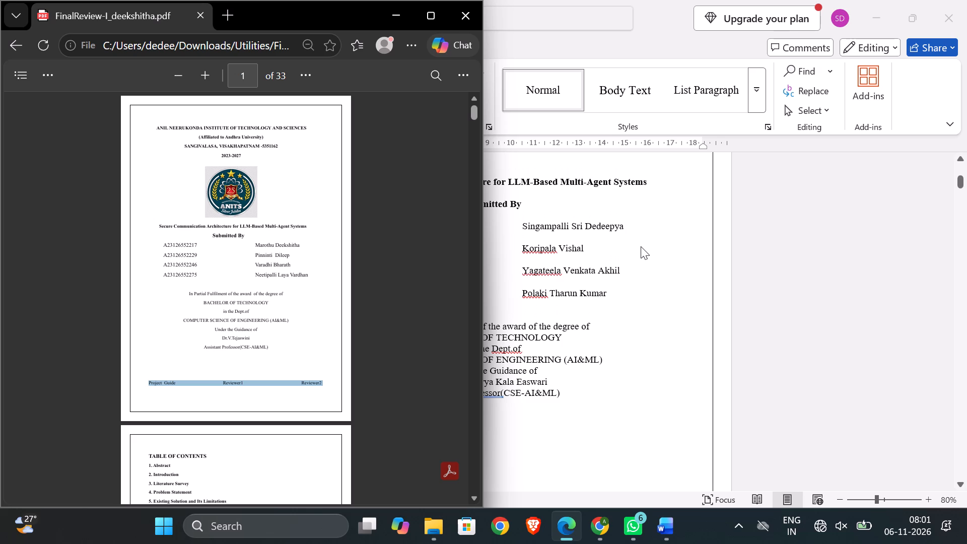
{"action": "scroll", "coordinate": [641, 246], "scroll_direction": "right", "scroll_amount": 1}
{"action": "scroll", "coordinate": [564, 334], "scroll_direction": "right", "scroll_amount": 2}
{"action": "left_click", "coordinate": [391, 12]}
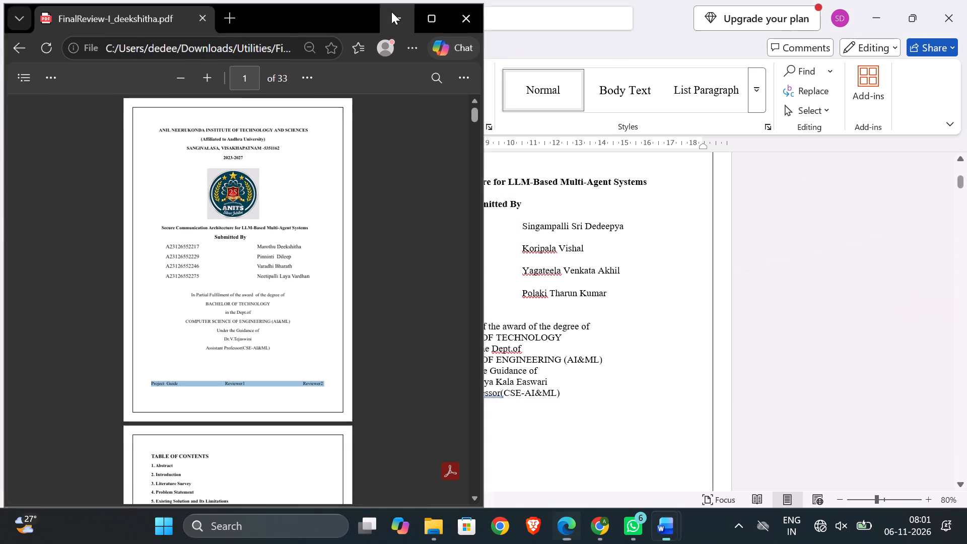
Set the line spacing of the cover page text from "In Partial Fulfilment" through the guide's designation to 1.15.
{"action": "left_click_drag", "start_coordinate": [563, 393], "coordinate": [422, 326]}
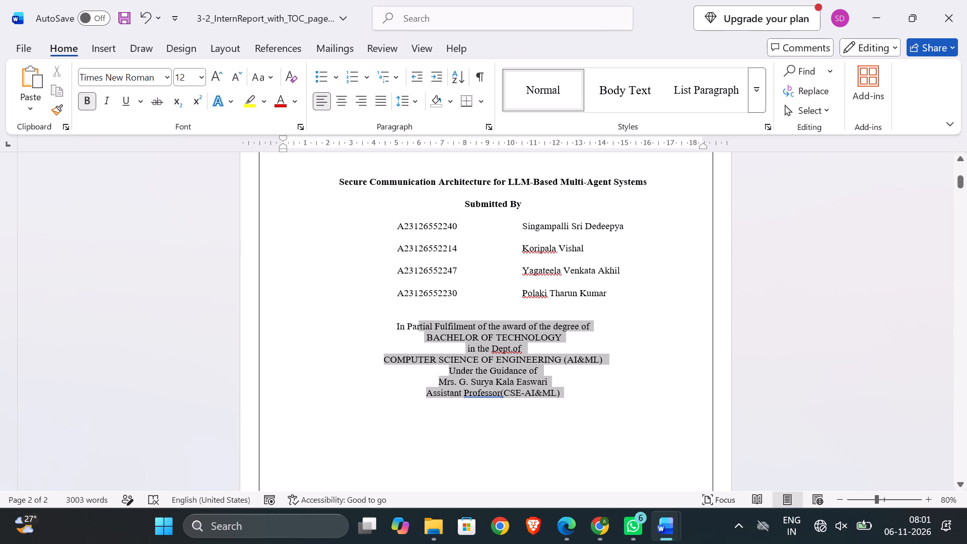
{"action": "left_click_drag", "start_coordinate": [422, 326], "coordinate": [398, 327]}
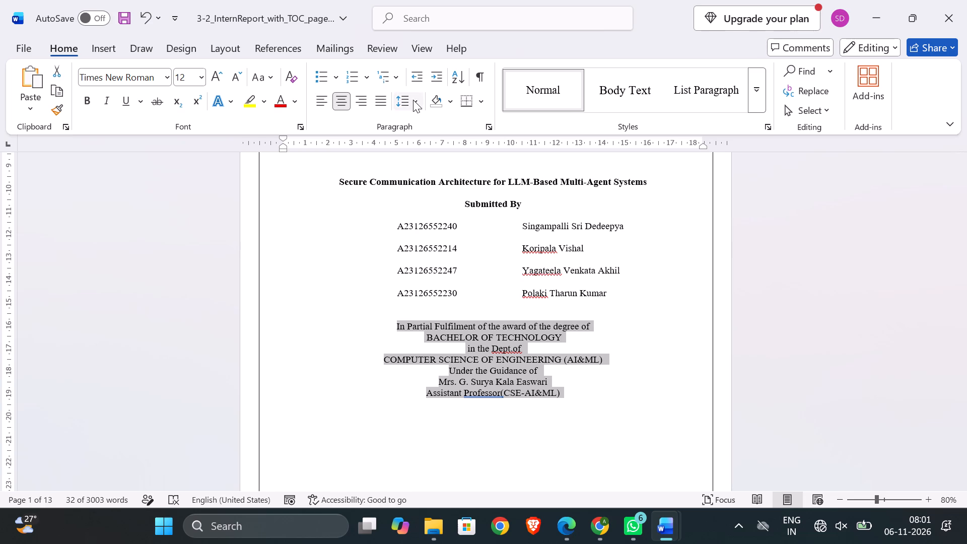
{"action": "left_click", "coordinate": [412, 101]}
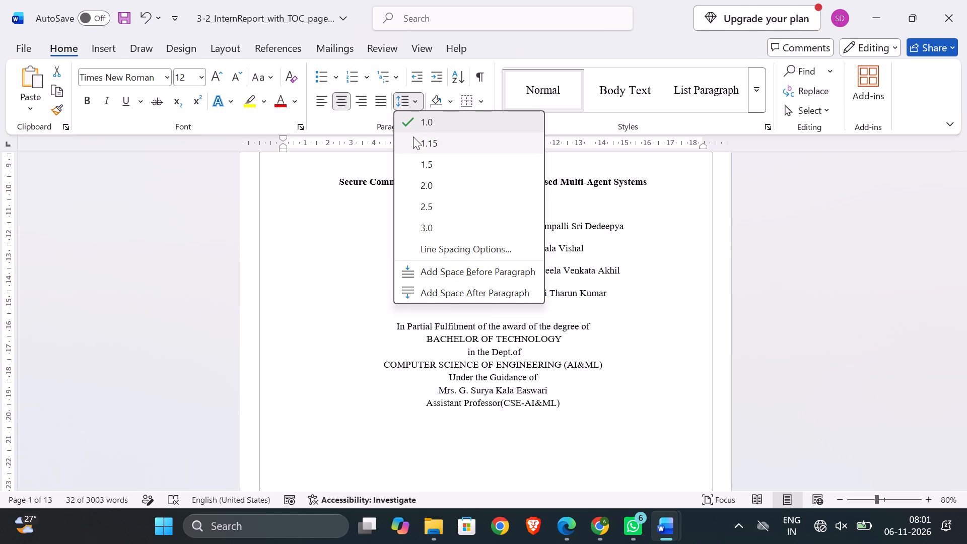
{"action": "left_click", "coordinate": [413, 137]}
{"action": "left_click", "coordinate": [608, 499]}
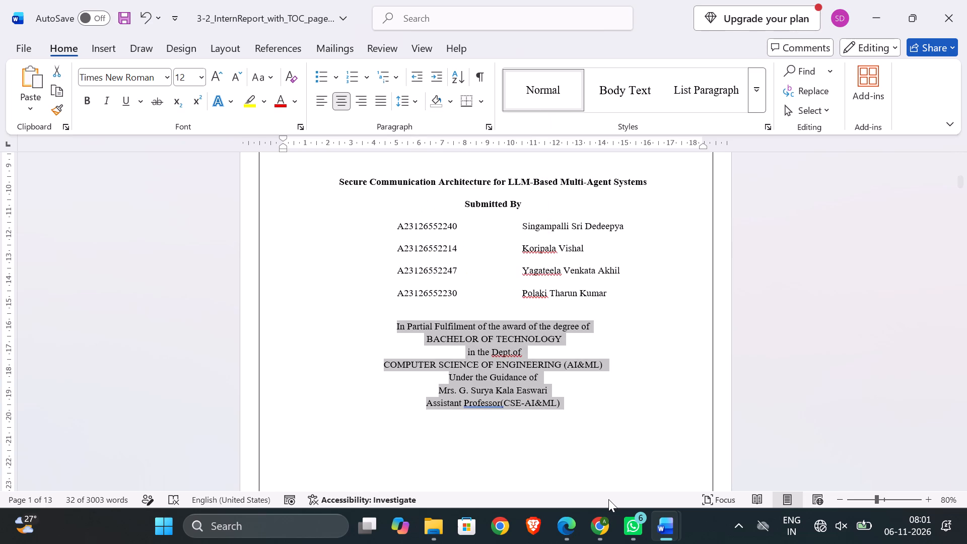
{"action": "left_click", "coordinate": [544, 381]}
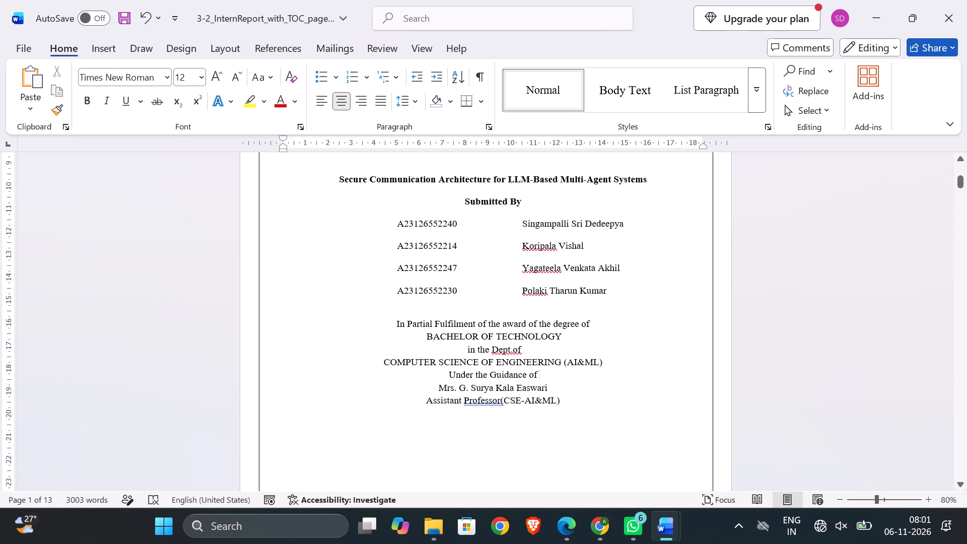
Reselect the cover page text from "In Partial Fulfilment" through the guide's designation and open its line spacing choices.
{"action": "left_click_drag", "start_coordinate": [564, 404], "coordinate": [395, 331]}
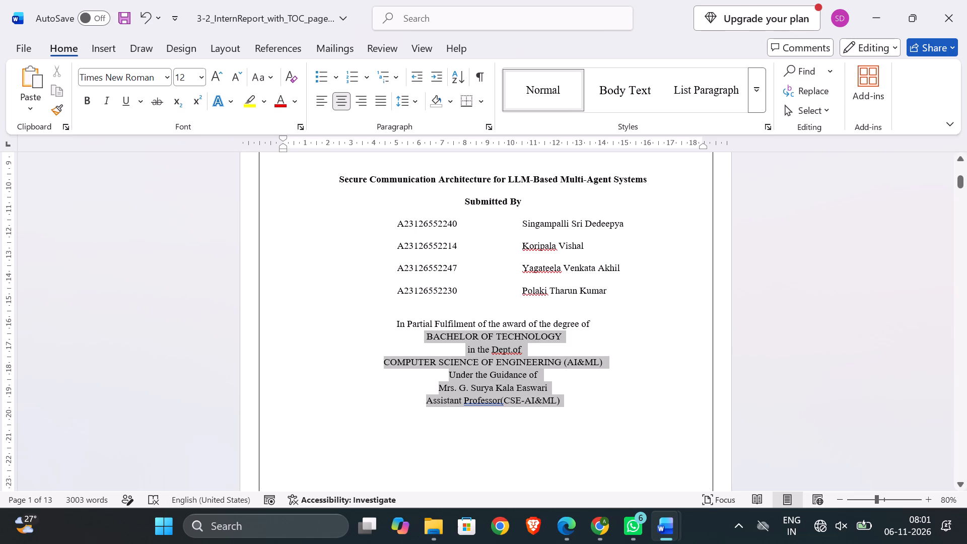
{"action": "left_click_drag", "start_coordinate": [395, 331], "coordinate": [393, 326]}
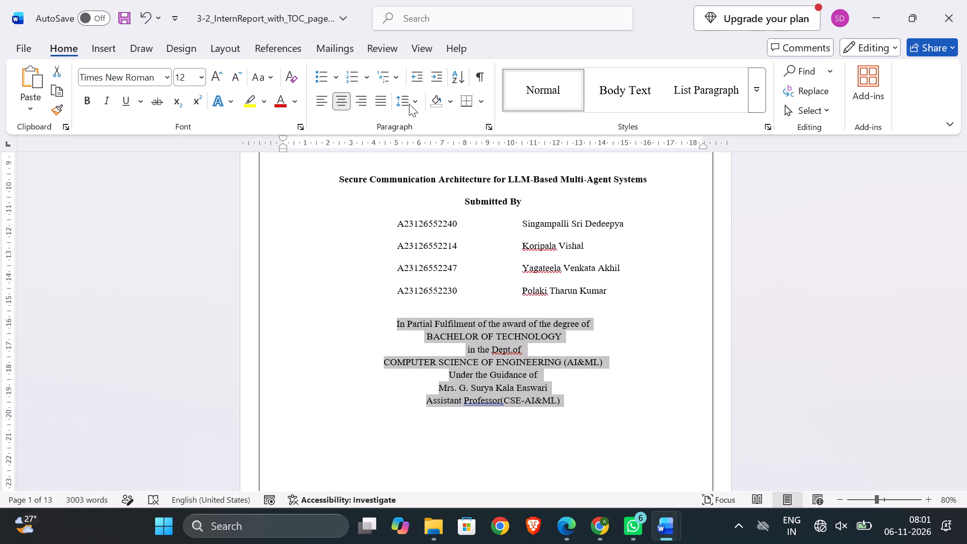
{"action": "left_click", "coordinate": [412, 105]}
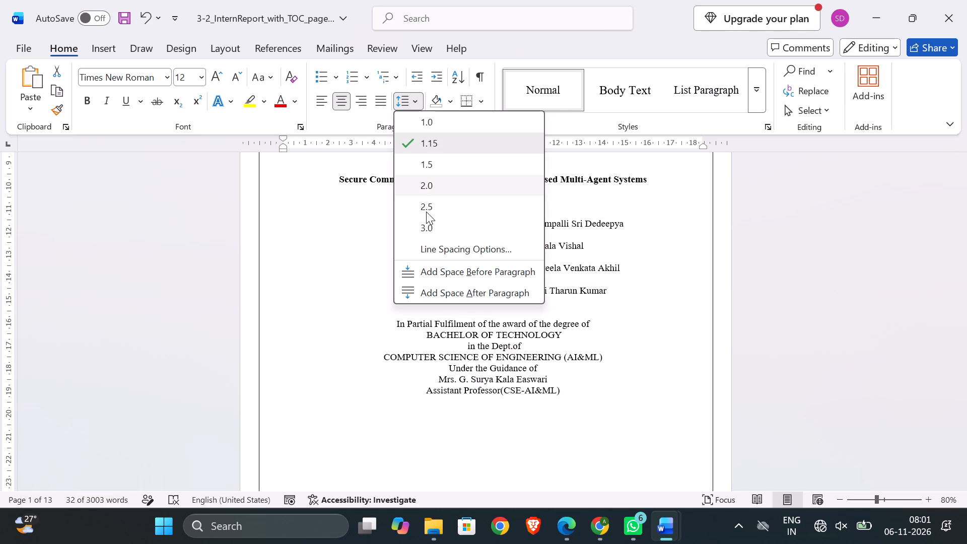
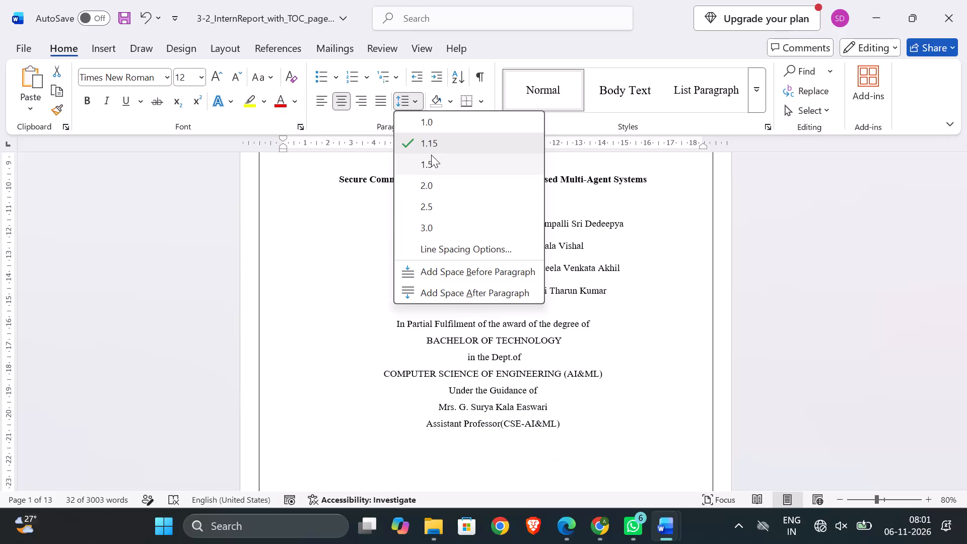
Apply 1.15 line spacing to the selected cover text and deselect it.
{"action": "left_click", "coordinate": [431, 155]}
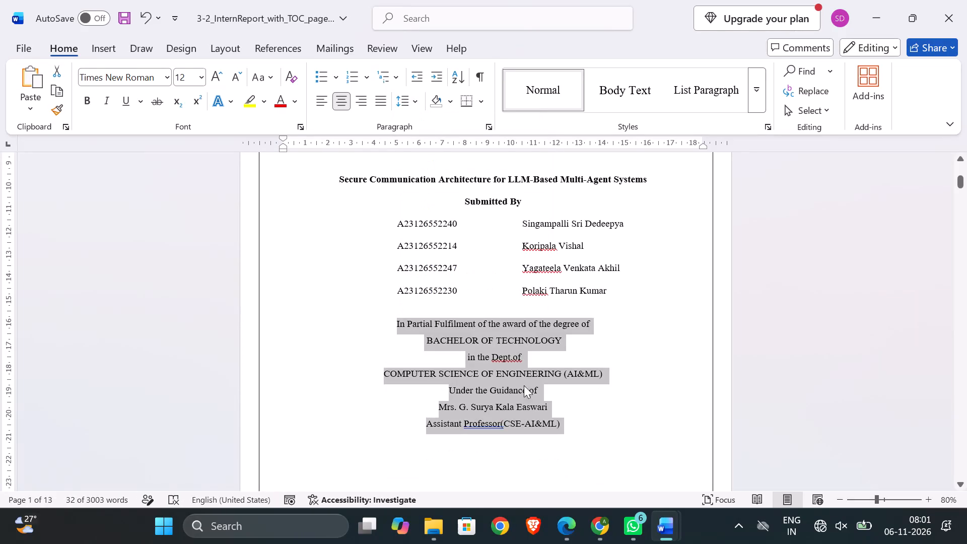
{"action": "left_click", "coordinate": [530, 389]}
{"action": "scroll", "coordinate": [530, 389], "scroll_direction": "down", "scroll_amount": 1}
{"action": "scroll", "coordinate": [530, 389], "scroll_direction": "up", "scroll_amount": 1}
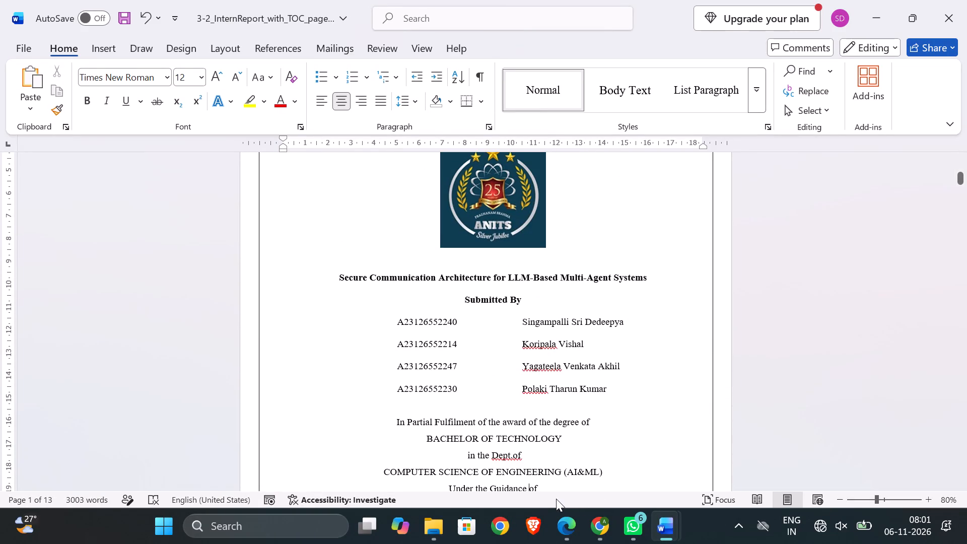
Check the top part of the reference final review PDF's cover in Edge and return to the report in Word.
{"action": "left_click", "coordinate": [437, 523]}
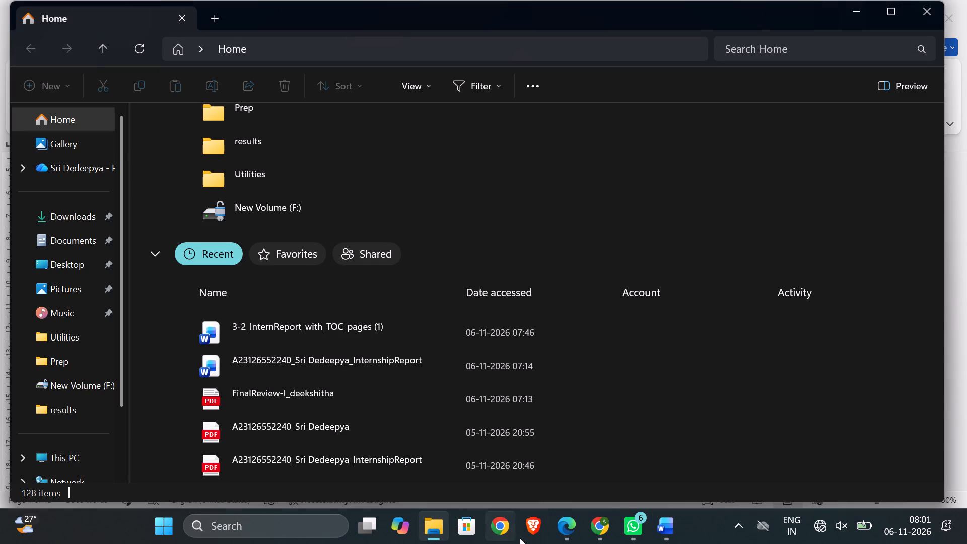
{"action": "left_click", "coordinate": [569, 539]}
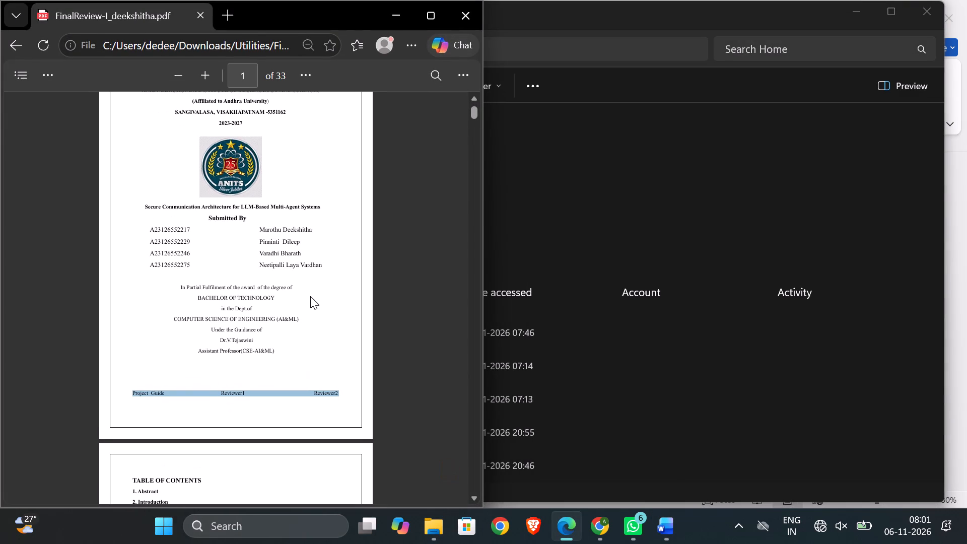
{"action": "scroll", "coordinate": [310, 296], "scroll_direction": "up", "scroll_amount": 1}
{"action": "left_click", "coordinate": [397, 15]}
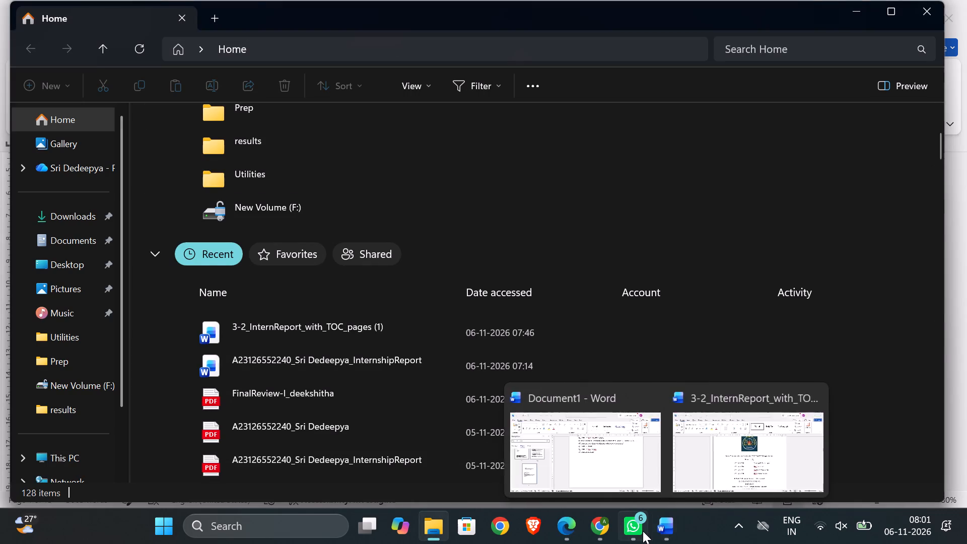
{"action": "left_click", "coordinate": [658, 532]}
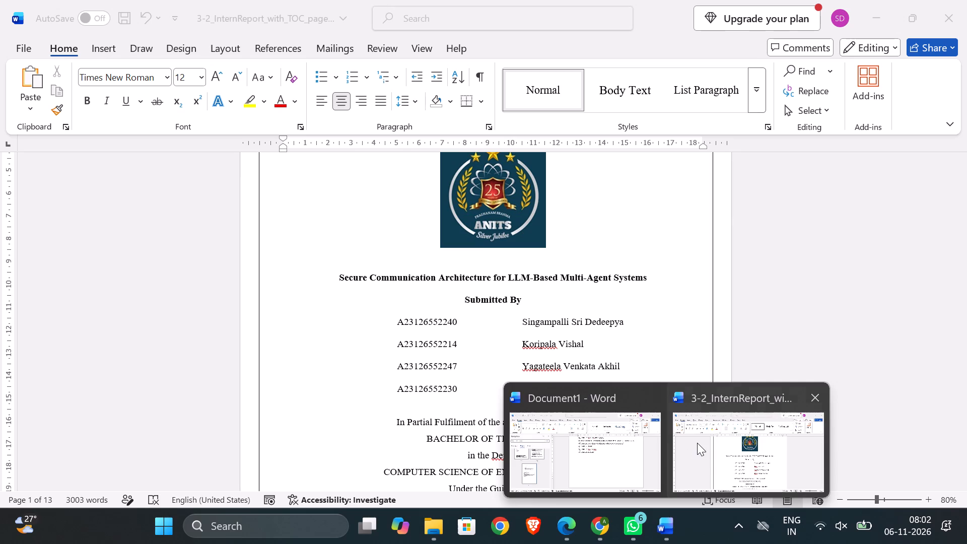
{"action": "left_click", "coordinate": [697, 443]}
{"action": "scroll", "coordinate": [613, 339], "scroll_direction": "up", "scroll_amount": 2}
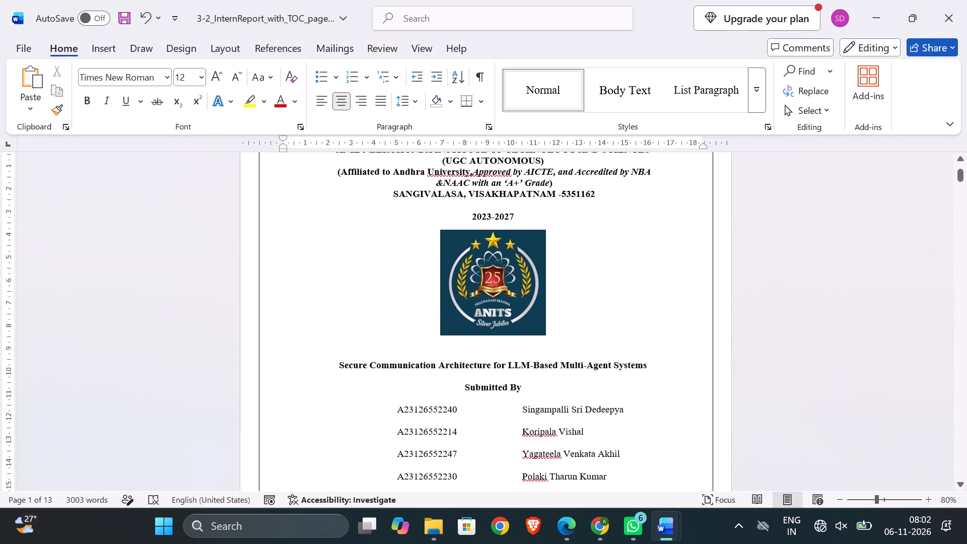
{"action": "left_click_drag", "start_coordinate": [652, 367], "coordinate": [338, 363]}
{"action": "key", "text": "BackSpace"}
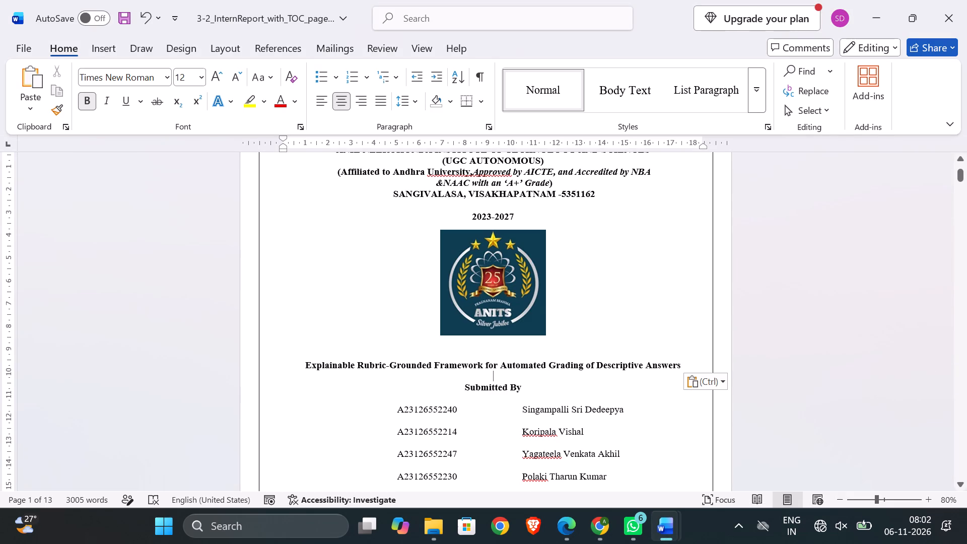
Join the cover's "in the Dept.of" line onto the end of the "BACHELOR OF TECHNOLOGY" line.
{"action": "scroll", "coordinate": [513, 387], "scroll_direction": "down", "scroll_amount": 2}
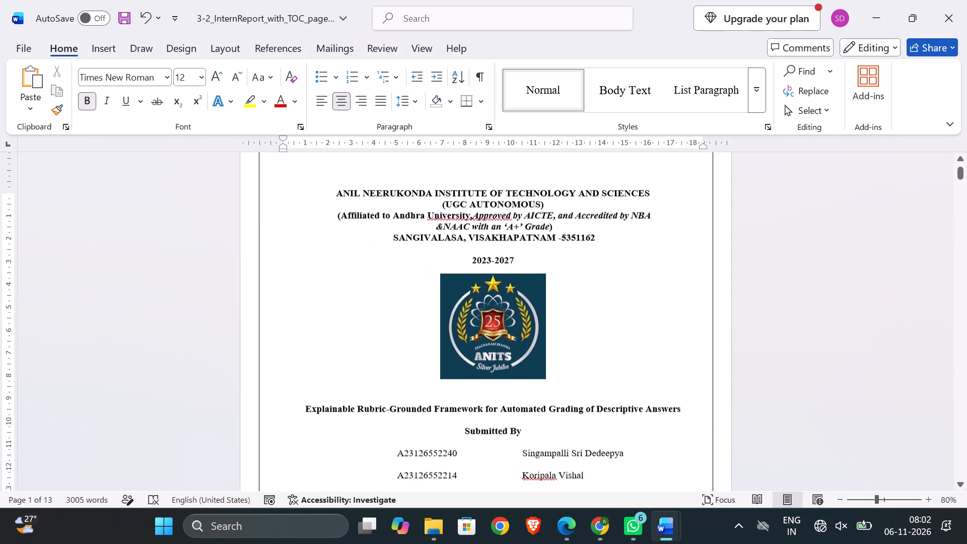
{"action": "scroll", "coordinate": [513, 387], "scroll_direction": "down", "scroll_amount": 3}
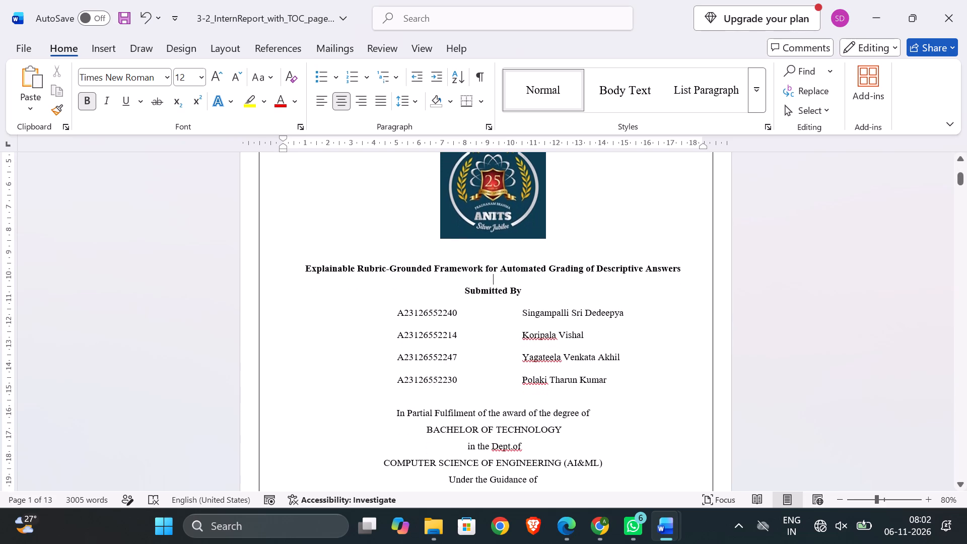
{"action": "scroll", "coordinate": [513, 387], "scroll_direction": "down", "scroll_amount": 2}
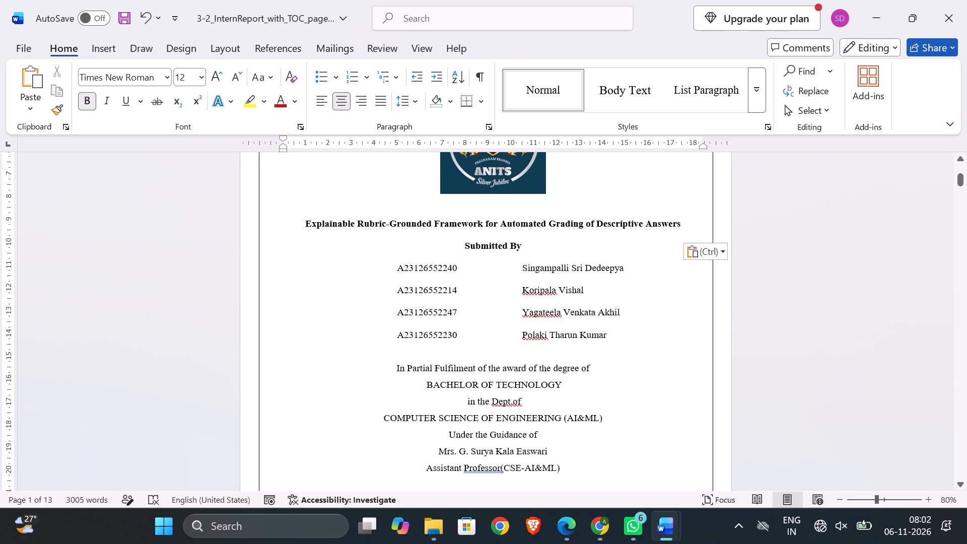
{"action": "scroll", "coordinate": [488, 421], "scroll_direction": "down", "scroll_amount": 2}
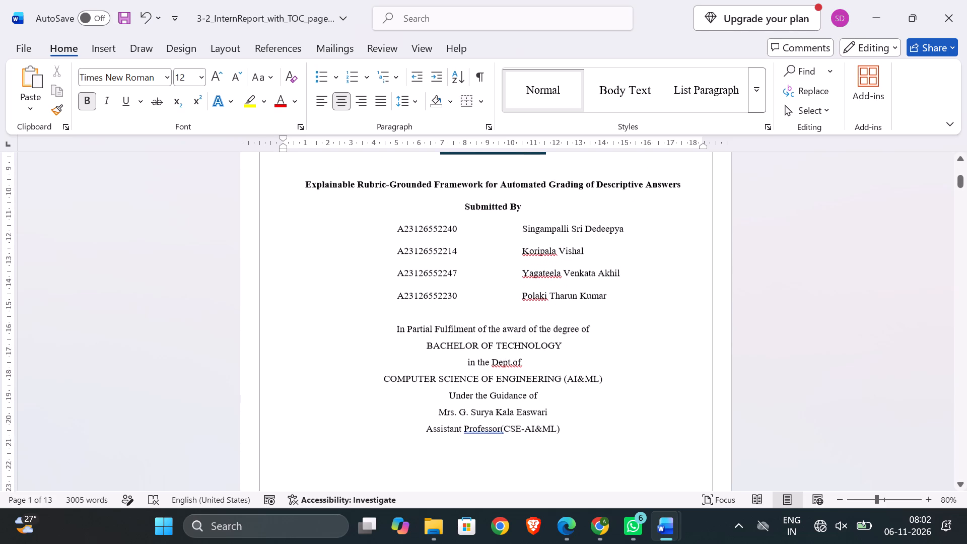
{"action": "scroll", "coordinate": [488, 421], "scroll_direction": "down", "scroll_amount": 2}
{"action": "scroll", "coordinate": [488, 421], "scroll_direction": "up", "scroll_amount": 1}
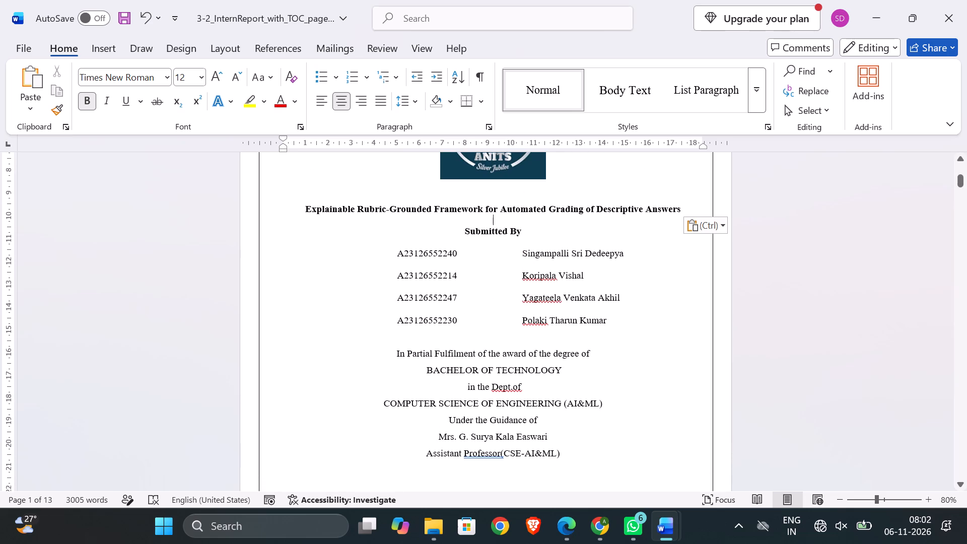
{"action": "left_click", "coordinate": [463, 387]}
{"action": "key", "text": "BackSpace"}
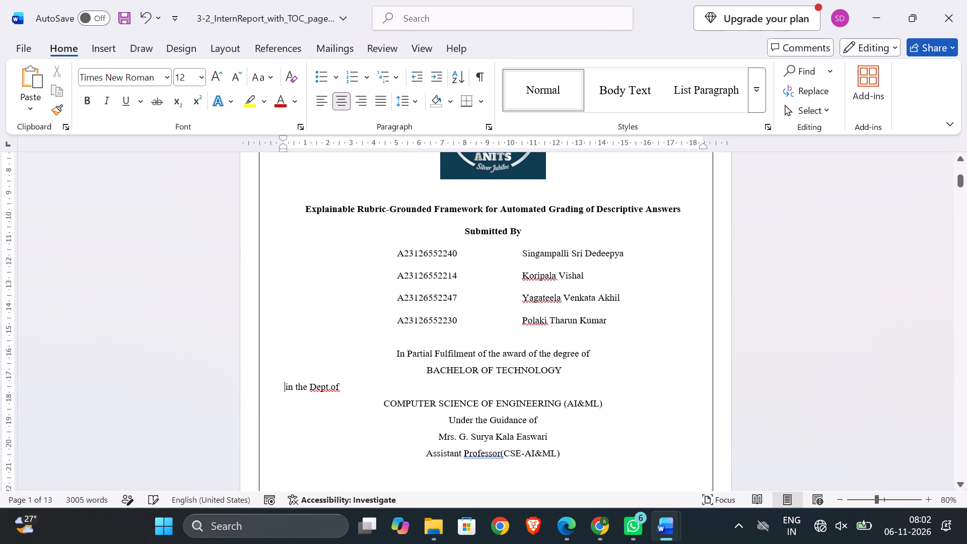
{"action": "key", "text": "BackSpace"}
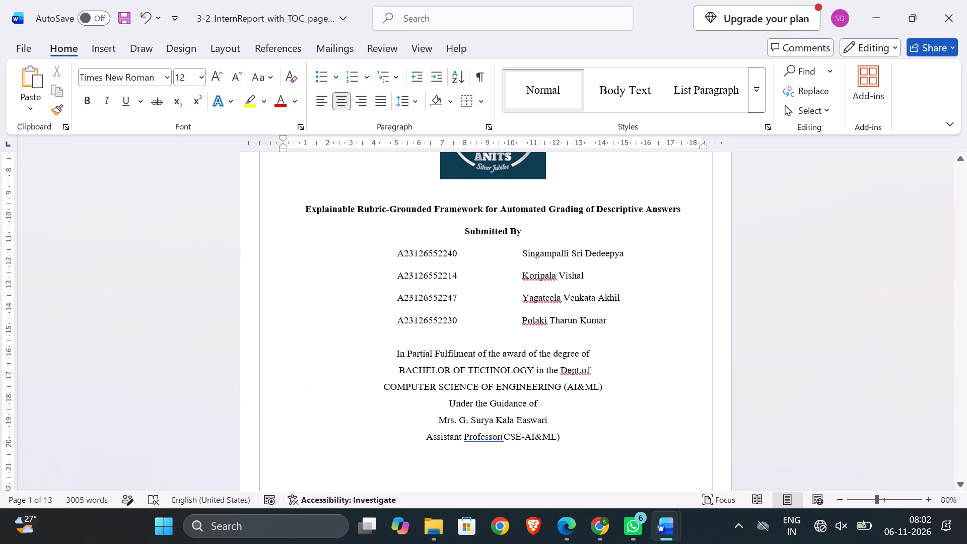
Copy the Project Guide, Reviewer1 and Reviewer2 line from the reference PDF into the empty line below the guide's designation on the cover.
{"action": "left_click", "coordinate": [607, 444]}
{"action": "scroll", "coordinate": [607, 444], "scroll_direction": "down", "scroll_amount": 1}
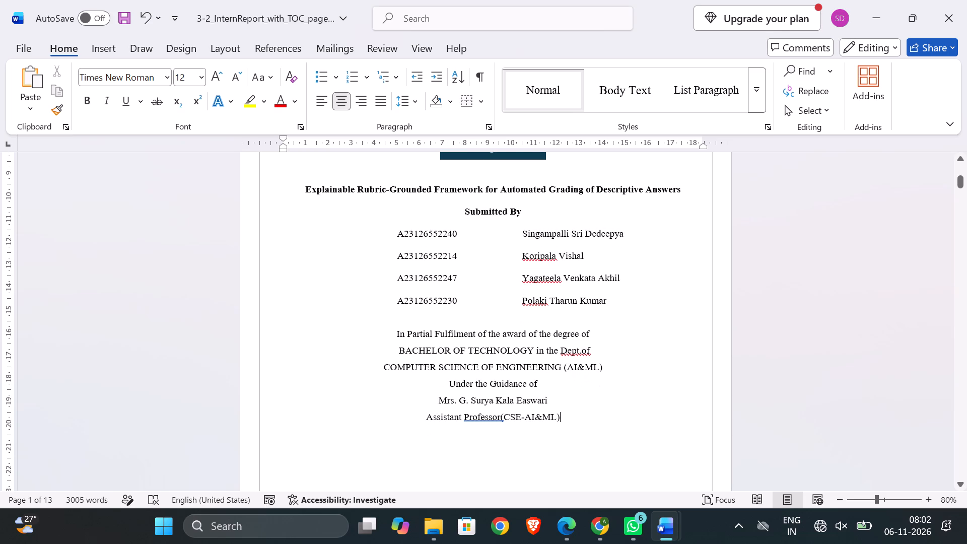
{"action": "left_click", "coordinate": [607, 444]}
{"action": "scroll", "coordinate": [607, 444], "scroll_direction": "down", "scroll_amount": 1}
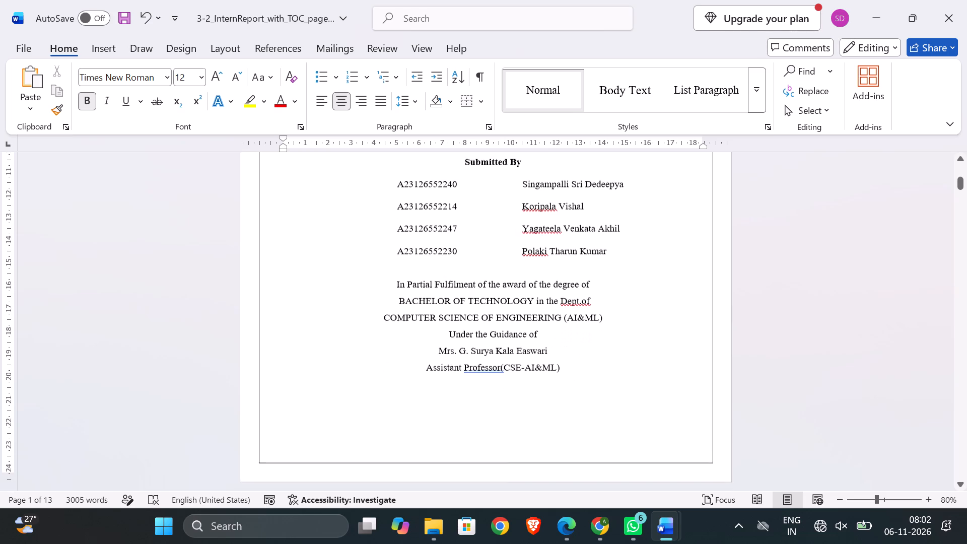
{"action": "left_click", "coordinate": [568, 520]}
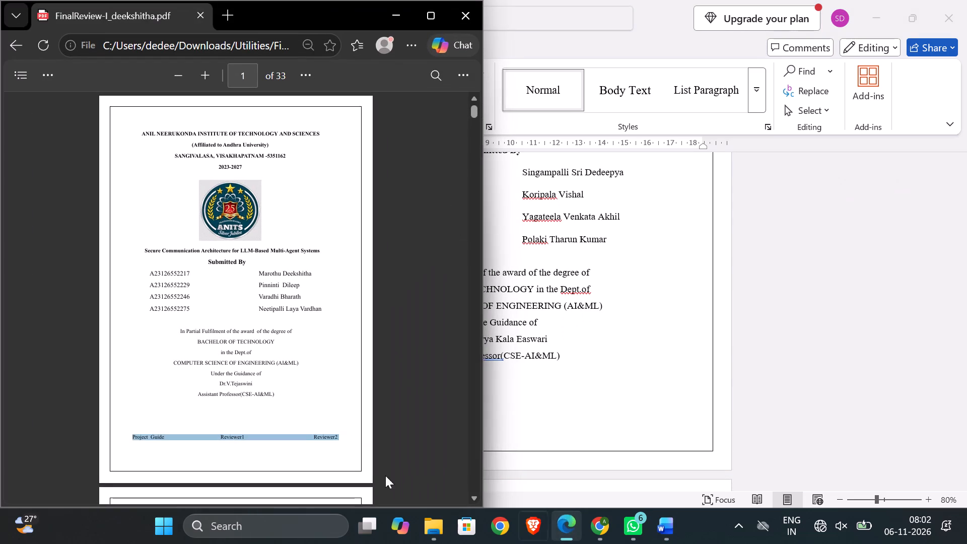
{"action": "key", "text": "ctrl+c"}
{"action": "left_click", "coordinate": [563, 450]}
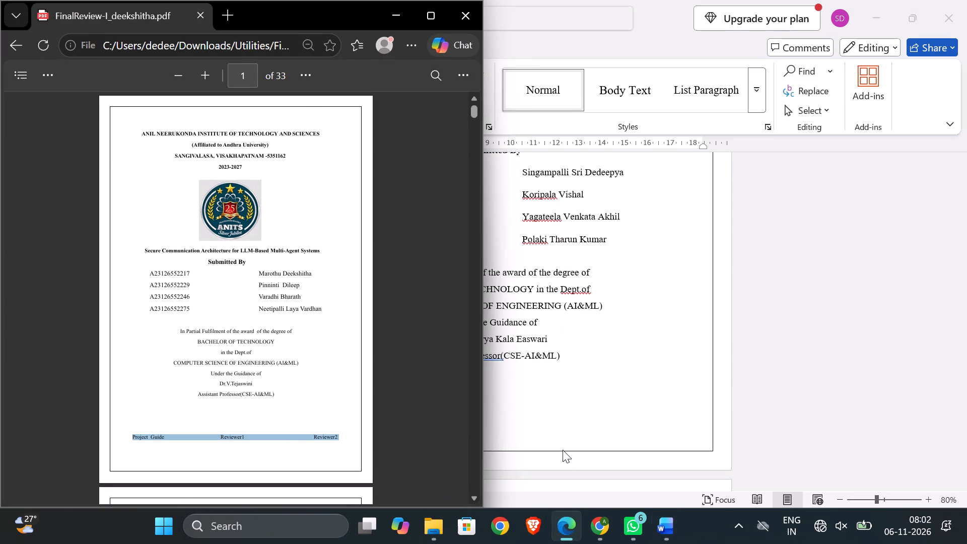
{"action": "key", "text": "ctrl+v"}
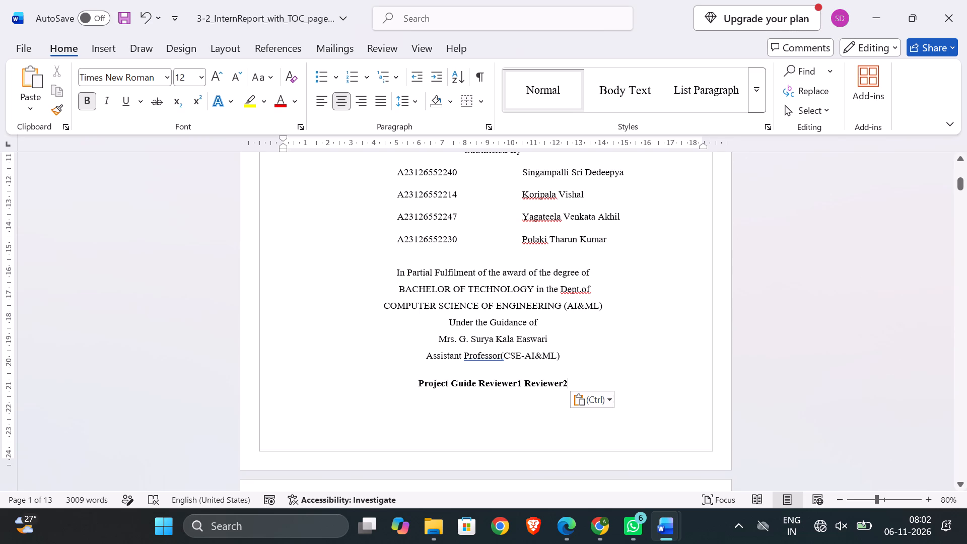
Left-align the pasted Project Guide, Reviewer1 and Reviewer2 line.
{"action": "left_click", "coordinate": [318, 111]}
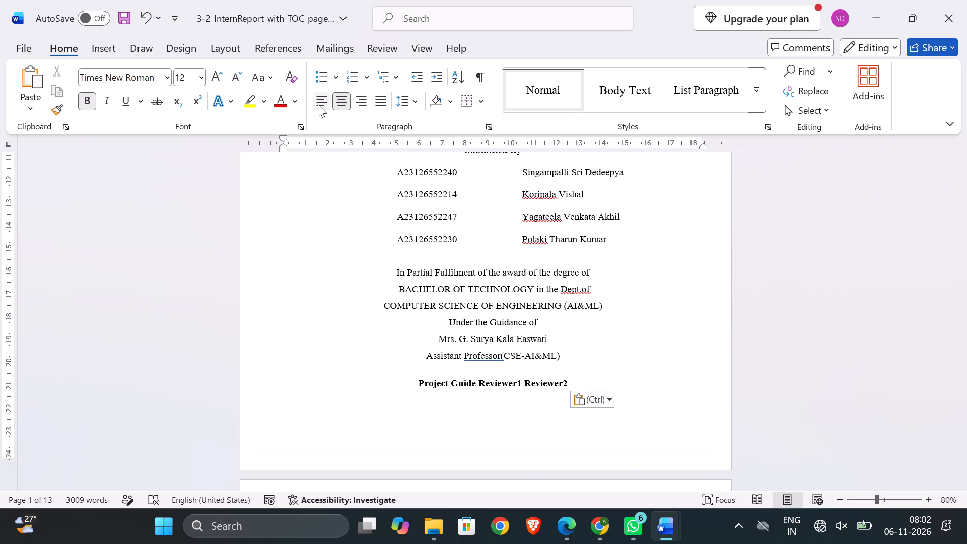
{"action": "left_click", "coordinate": [318, 104]}
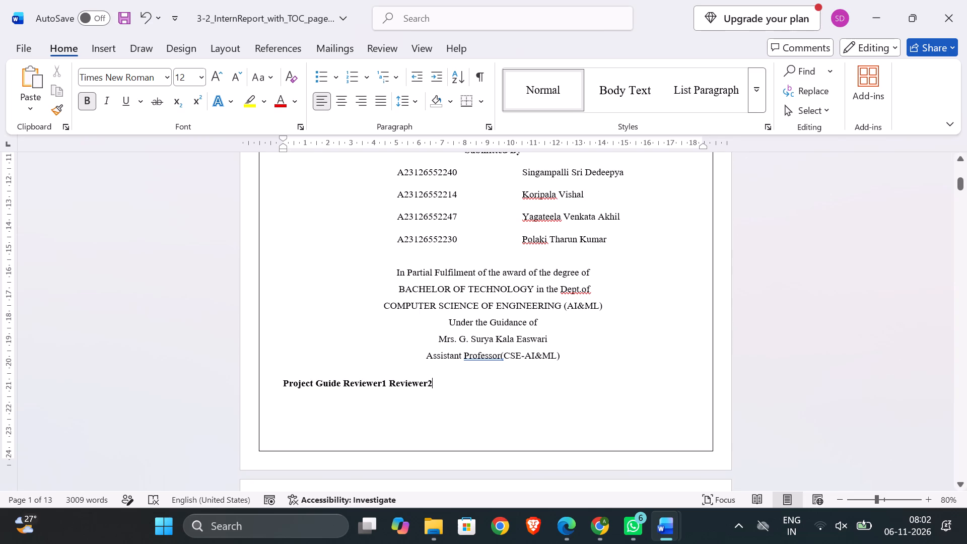
Insert a wide gap of spaces between "Project Guide" and "Reviewer1" on the cover's last text line.
{"action": "left_click", "coordinate": [340, 381]}
{"action": "key", "text": "space"}
{"action": "key", "text": "space"}
{"action": "key", "text": "space"}
{"action": "key", "text": "space"}
{"action": "key", "text": "space"}
{"action": "key", "text": "space"}
{"action": "key", "text": "space"}
{"action": "key", "text": "space"}
{"action": "key", "text": "space"}
{"action": "key", "text": "space"}
{"action": "key", "text": "space"}
{"action": "key", "text": "space"}
{"action": "key", "text": "space"}
{"action": "key", "text": "space"}
{"action": "key", "text": "space"}
{"action": "key", "text": "space"}
{"action": "key", "text": "space"}
{"action": "key", "text": "space"}
{"action": "key", "text": "space"}
{"action": "key", "text": "space"}
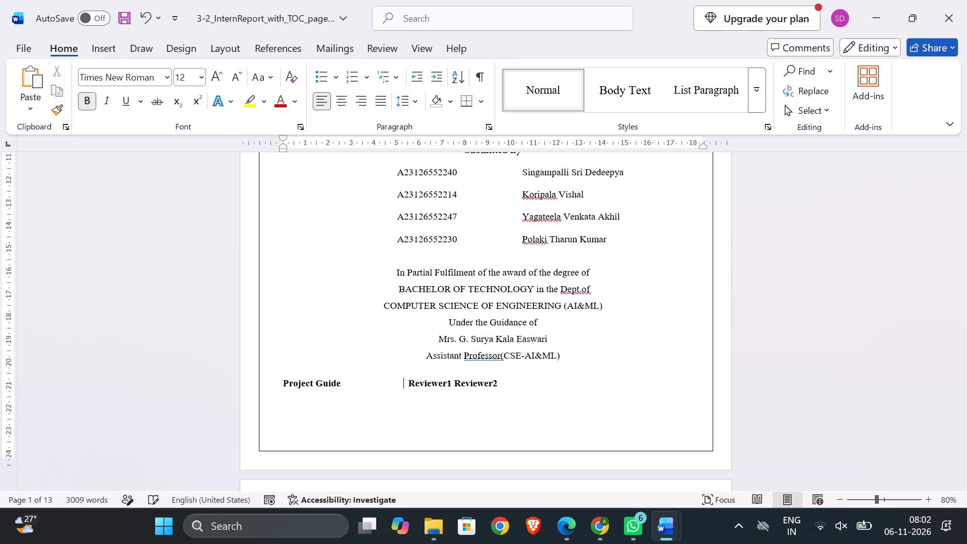
Insert a wide gap of spaces between "Reviewer1" and "Reviewer2" so that "Reviewer2" sits near the page's right border.
{"action": "left_click", "coordinate": [460, 383]}
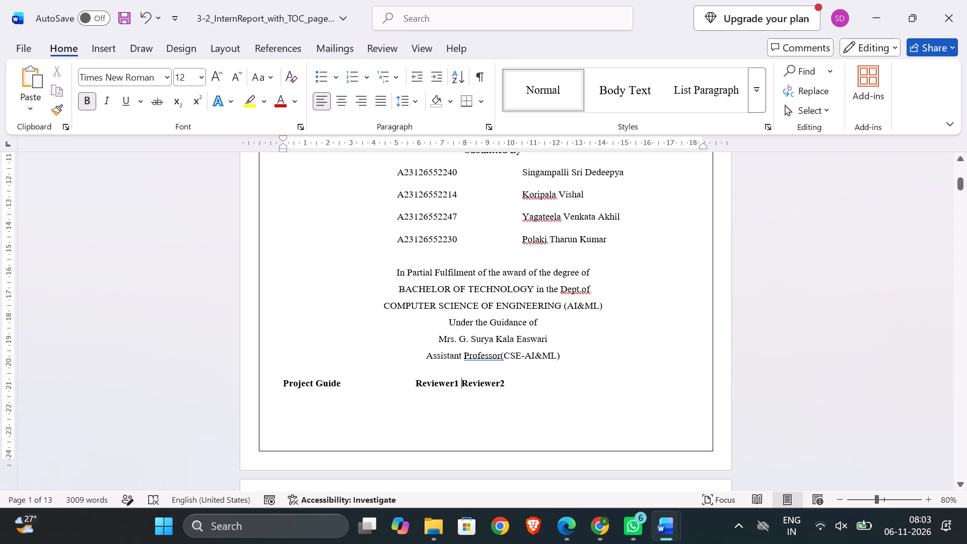
{"action": "key", "text": "space"}
{"action": "key", "text": "space"}
{"action": "key", "text": "space"}
{"action": "key", "text": "space"}
{"action": "key", "text": "space"}
{"action": "key", "text": "space"}
{"action": "key", "text": "space"}
{"action": "key", "text": "space"}
{"action": "key", "text": "space"}
{"action": "key", "text": "space"}
{"action": "key", "text": "space"}
{"action": "key", "text": "space"}
{"action": "key", "text": "space"}
{"action": "key", "text": "space"}
{"action": "key", "text": "space"}
{"action": "key", "text": "space"}
{"action": "key", "text": "space"}
{"action": "key", "text": "space"}
{"action": "key", "text": "space"}
{"action": "key", "text": "space"}
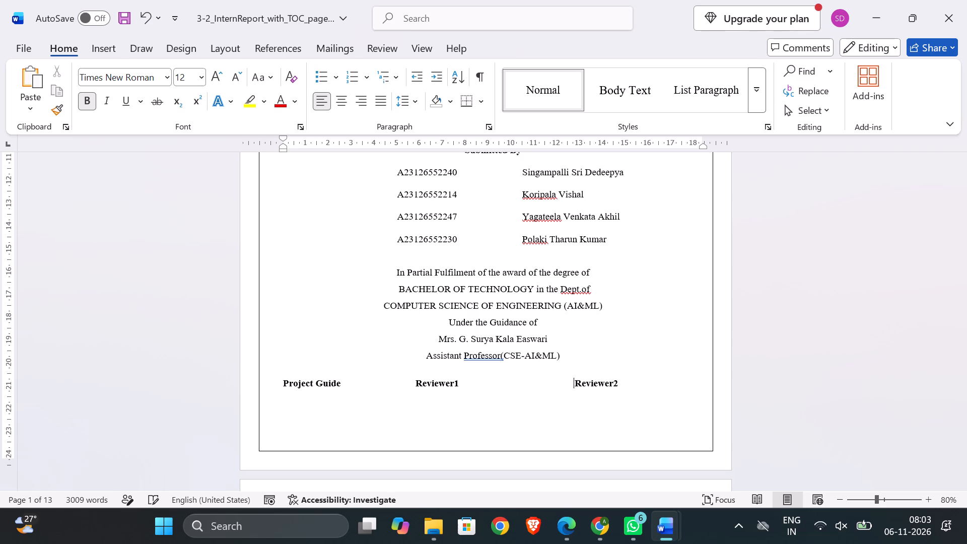
{"action": "key", "text": "space"}
{"action": "key", "text": "space"}
{"action": "key", "text": "space"}
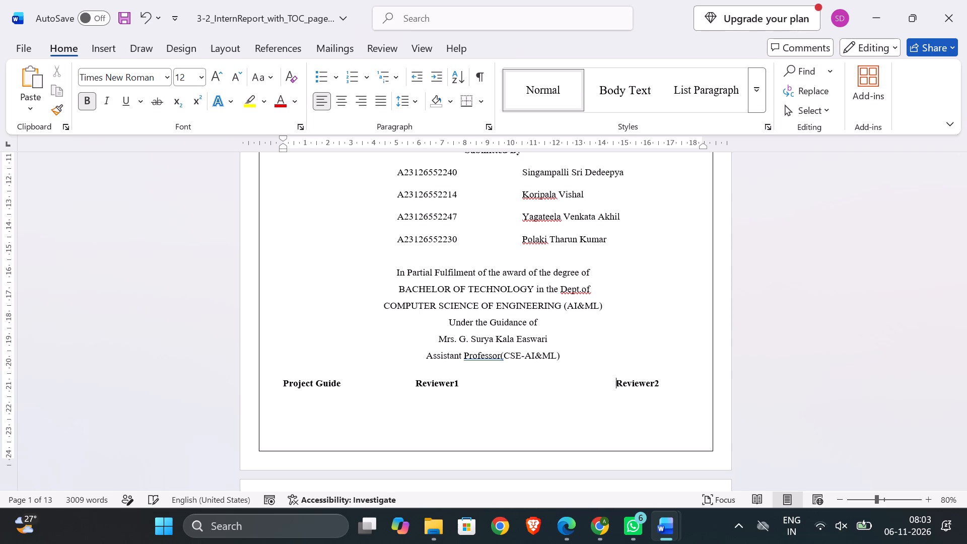
Indent the Project Guide line slightly by adding two spaces before "Project Guide".
{"action": "left_click", "coordinate": [285, 385]}
{"action": "key", "text": "space"}
{"action": "key", "text": "space"}
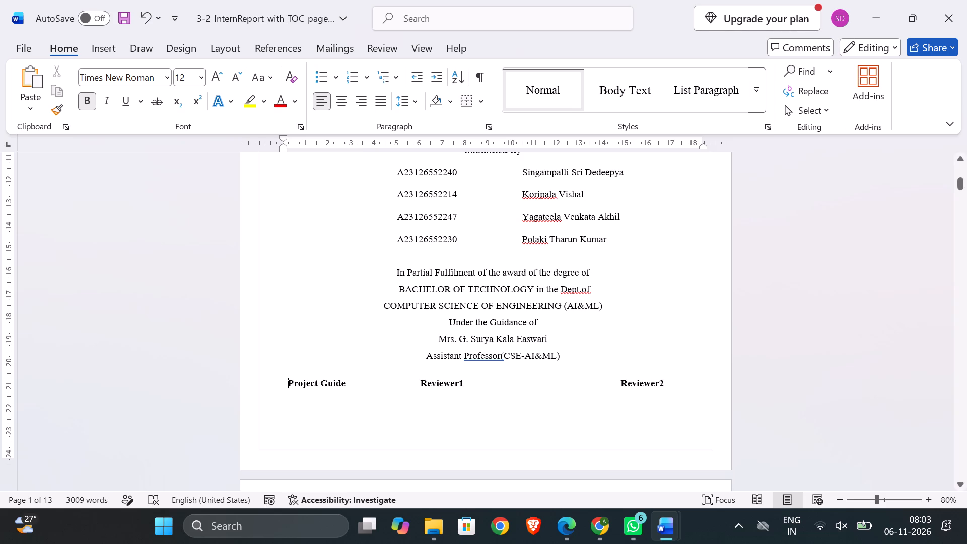
Widen the gap between "Project Guide" and "Reviewer1" on the cover's last text line by six spaces.
{"action": "left_click", "coordinate": [398, 393]}
{"action": "left_click", "coordinate": [408, 385]}
{"action": "key", "text": "space"}
{"action": "key", "text": "space"}
{"action": "key", "text": "space"}
{"action": "key", "text": "space"}
{"action": "key", "text": "space"}
{"action": "key", "text": "space"}
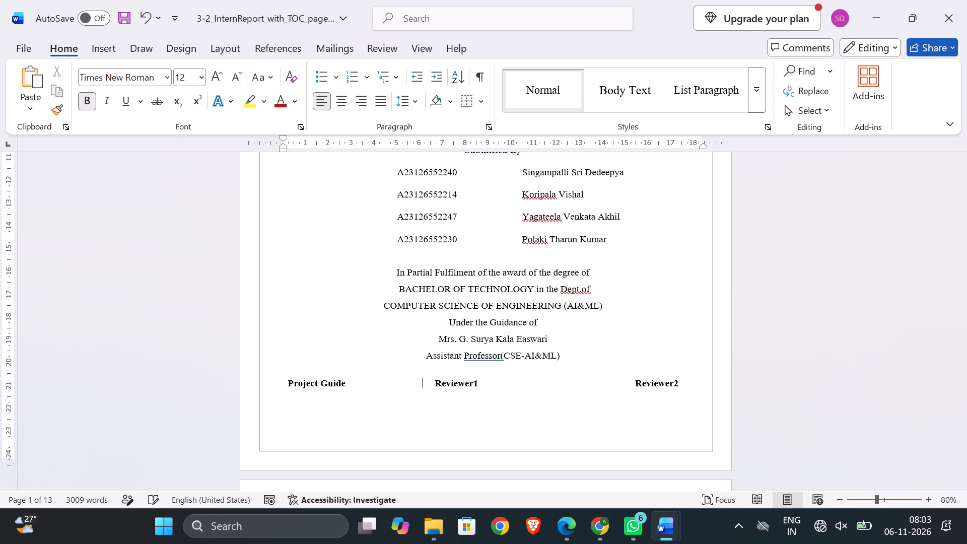
Remove four spaces before "Reviewer2" to pull it back from the page's right border.
{"action": "left_click", "coordinate": [606, 384]}
{"action": "key", "text": "BackSpace"}
{"action": "key", "text": "BackSpace"}
{"action": "key", "text": "BackSpace"}
{"action": "key", "text": "BackSpace"}
Add twelve more spaces before "Reviewer1" to move it towards the middle of the line.
{"action": "left_click", "coordinate": [429, 383]}
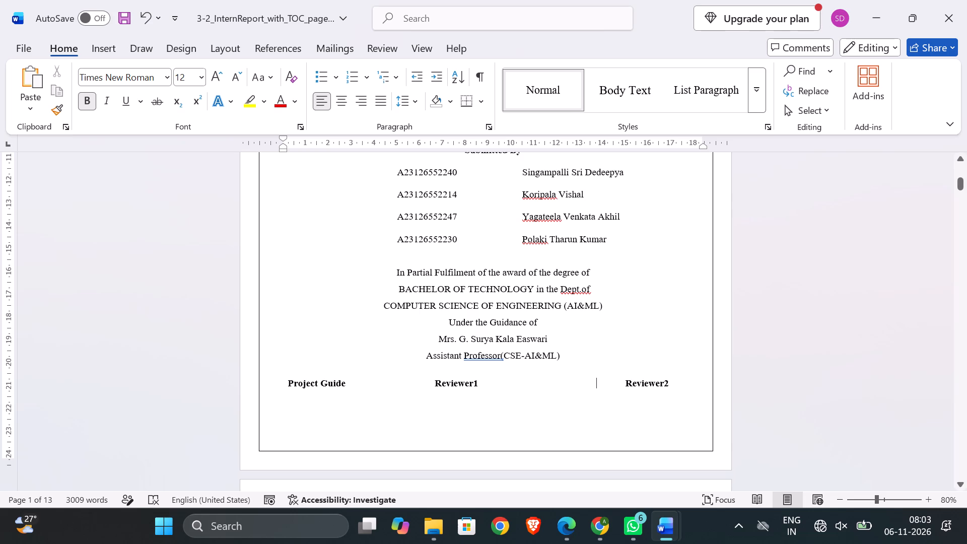
{"action": "key", "text": "m"}
{"action": "key", "text": "BackSpace"}
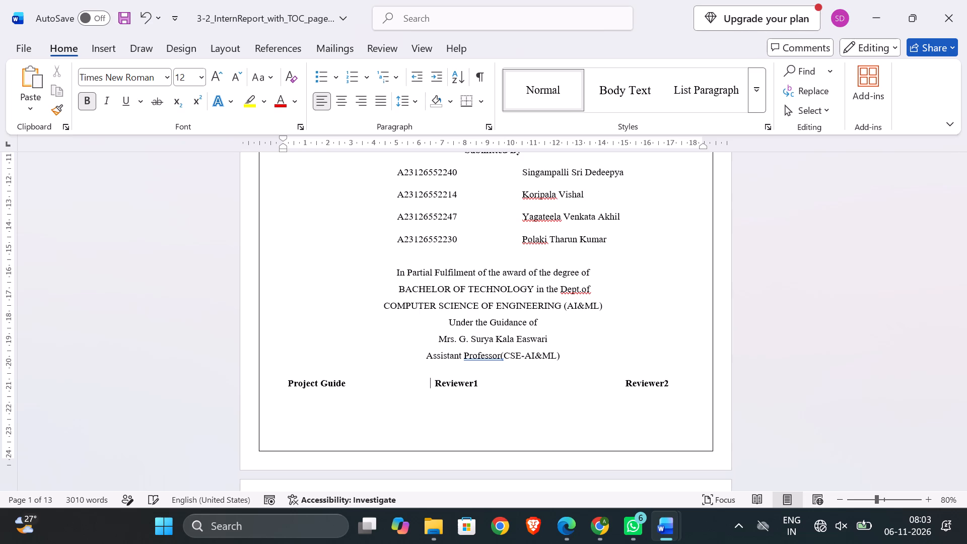
{"action": "key", "text": "space"}
{"action": "key", "text": "space"}
{"action": "key", "text": "space"}
{"action": "key", "text": "space"}
{"action": "key", "text": "space"}
{"action": "key", "text": "space"}
{"action": "key", "text": "space"}
{"action": "key", "text": "space"}
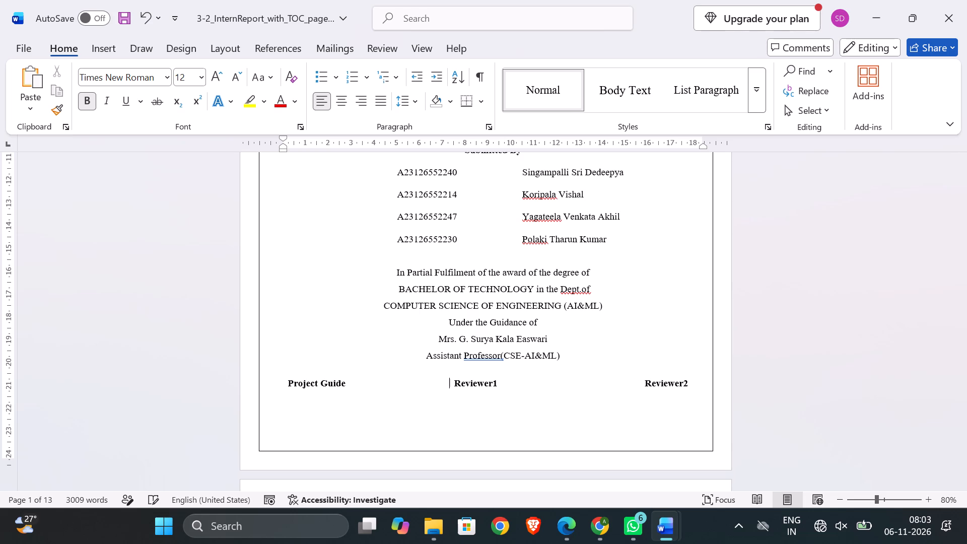
{"action": "key", "text": "space"}
{"action": "key", "text": "space"}
{"action": "key", "text": "space"}
{"action": "key", "text": "space"}
Remove four spaces just after "Reviewer1" to bring "Reviewer2" back inside the page border.
{"action": "key", "text": "Right"}
{"action": "key", "text": "Right"}
{"action": "key", "text": "Right"}
{"action": "key", "text": "Right"}
{"action": "key", "text": "Right"}
{"action": "key", "text": "Right"}
{"action": "key", "text": "Right"}
{"action": "key", "text": "Right"}
{"action": "key", "text": "Right"}
{"action": "key", "text": "Right"}
{"action": "key", "text": "Right"}
{"action": "key", "text": "Right"}
{"action": "key", "text": "Right"}
{"action": "key", "text": "Right"}
{"action": "key", "text": "Right"}
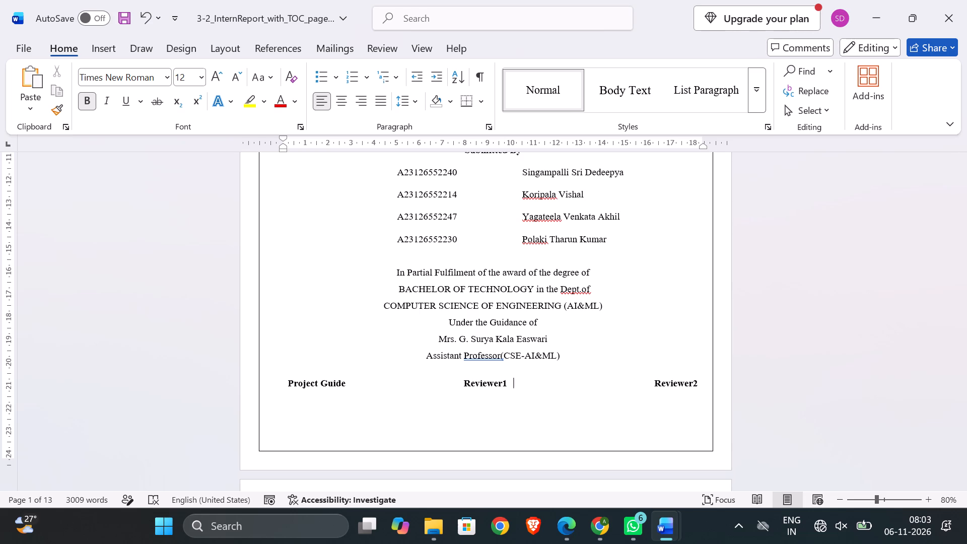
{"action": "key", "text": "Right"}
{"action": "key", "text": "BackSpace"}
{"action": "key", "text": "BackSpace"}
{"action": "key", "text": "BackSpace"}
{"action": "key", "text": "BackSpace"}
Fine-tune the line's spacing by adding one space before "Reviewer1" and removing two spaces before "Reviewer2".
{"action": "left_click", "coordinate": [458, 387]}
{"action": "key", "text": "space"}
{"action": "left_click", "coordinate": [605, 390]}
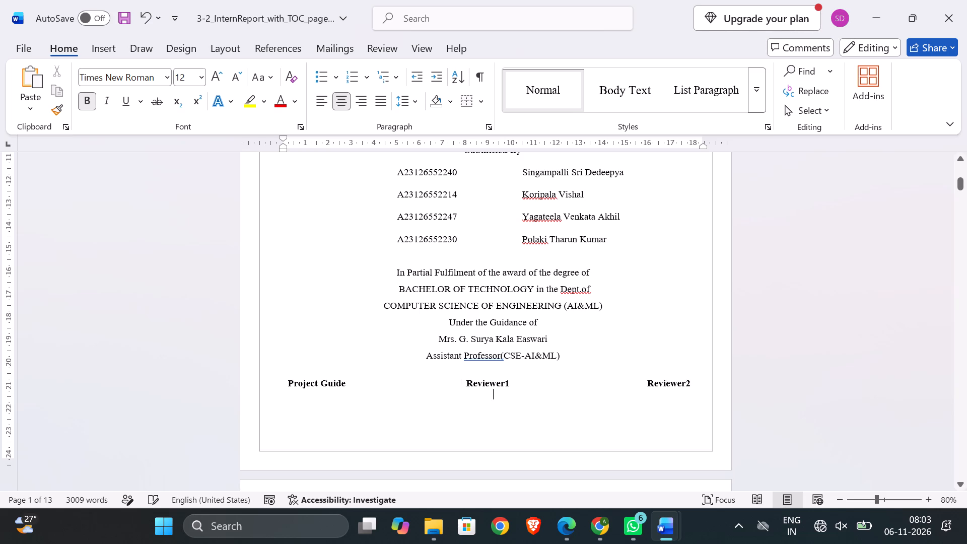
{"action": "key", "text": "BackSpace"}
{"action": "left_click", "coordinate": [605, 390]}
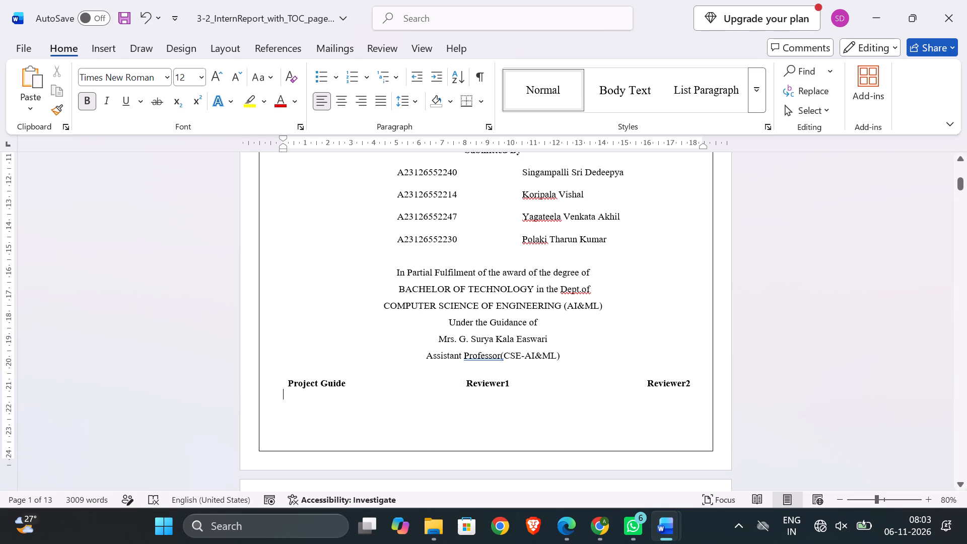
{"action": "left_click", "coordinate": [611, 380]}
{"action": "key", "text": "BackSpace"}
{"action": "key", "text": "BackSpace"}
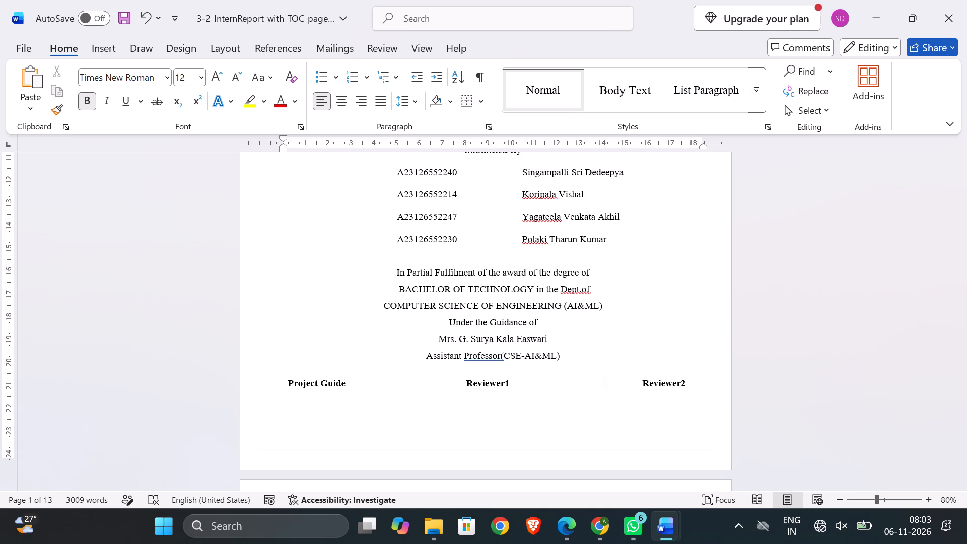
Insert three blank lines after the "Assistant Professor(CSE-AI&ML)" line to lower the Project Guide and reviewers line towards the bottom border.
{"action": "left_click", "coordinate": [571, 362]}
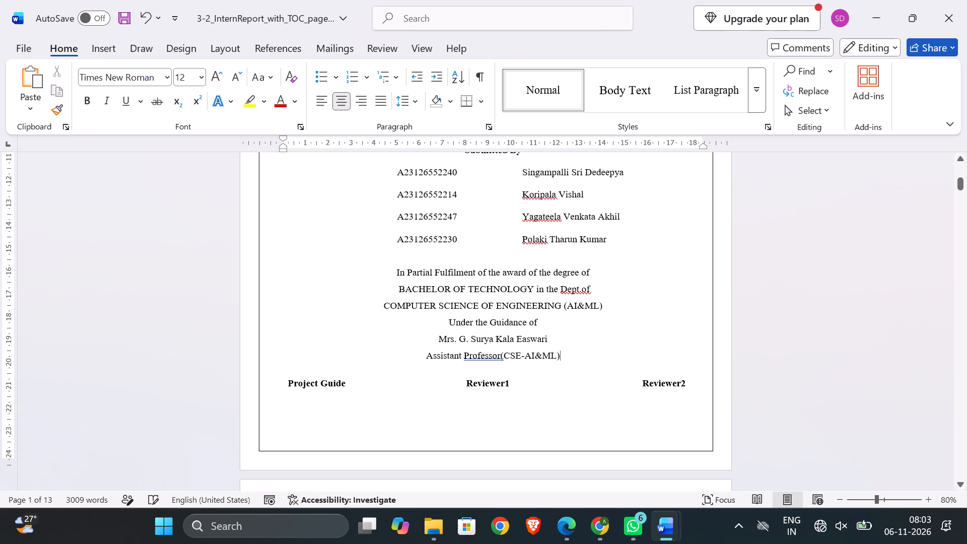
{"action": "key", "text": "Return"}
{"action": "key", "text": "Return"}
{"action": "key", "text": "Return"}
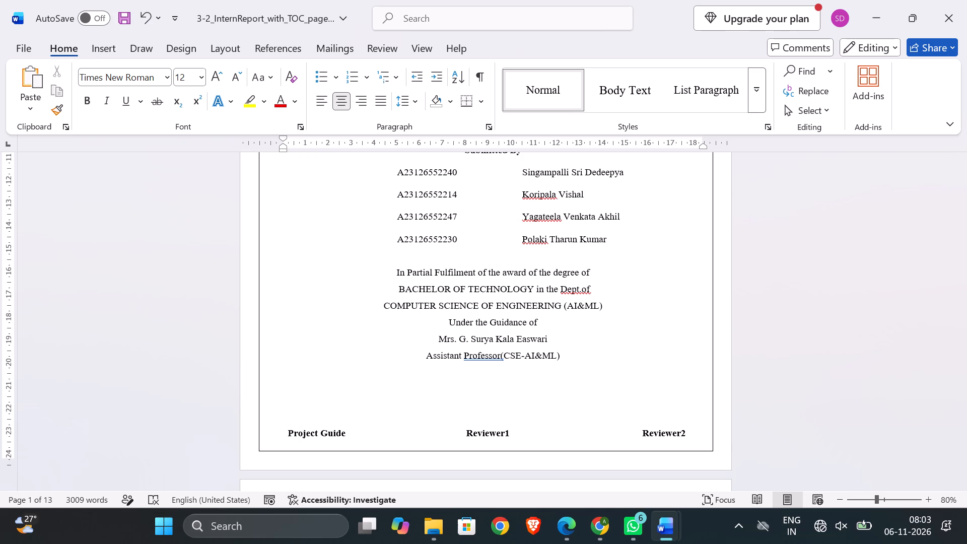
{"action": "left_click", "coordinate": [690, 397]}
Review the cover from the college heading down to the reviewers line, and the top of the Abstract page.
{"action": "left_click", "coordinate": [787, 342]}
{"action": "scroll", "coordinate": [787, 342], "scroll_direction": "up", "scroll_amount": 3}
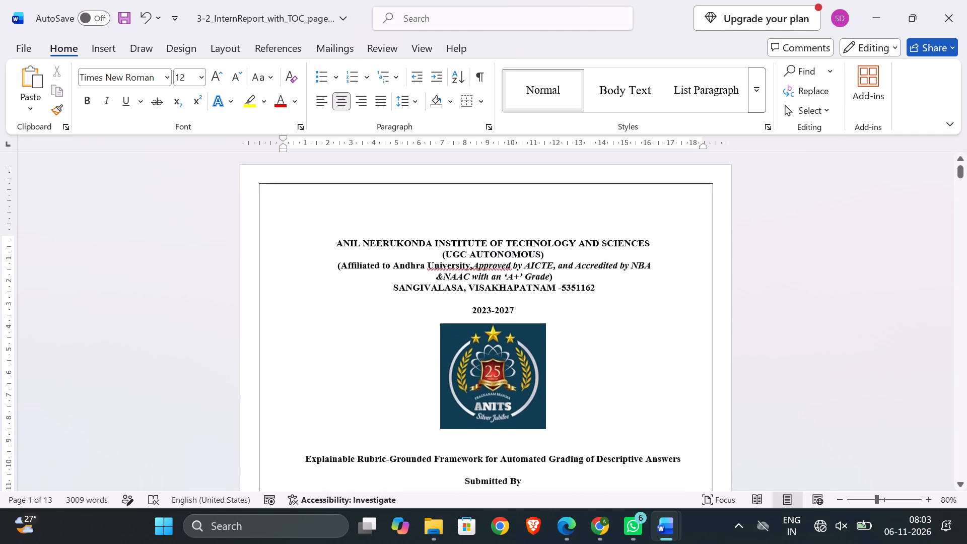
{"action": "left_click", "coordinate": [456, 210]}
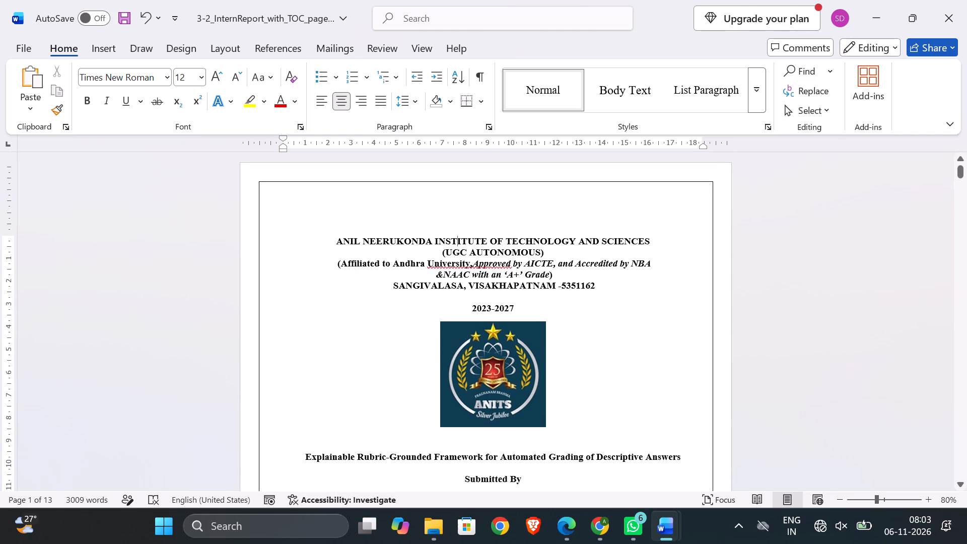
{"action": "scroll", "coordinate": [456, 210], "scroll_direction": "down", "scroll_amount": 4}
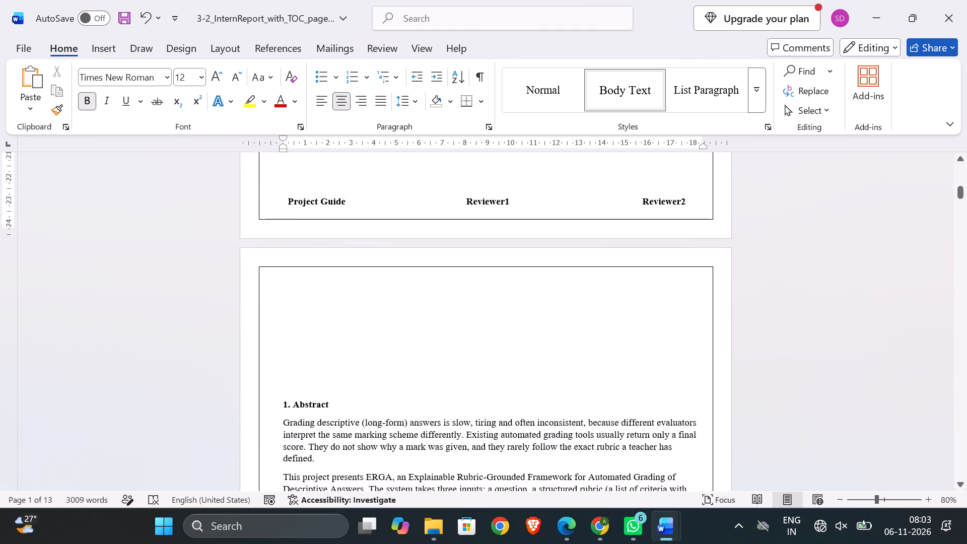
{"action": "left_click", "coordinate": [424, 270]}
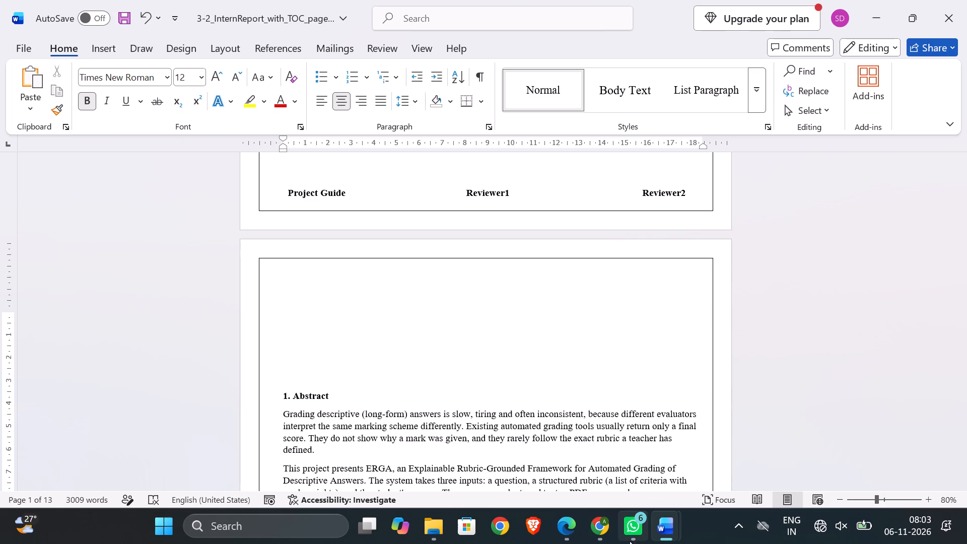
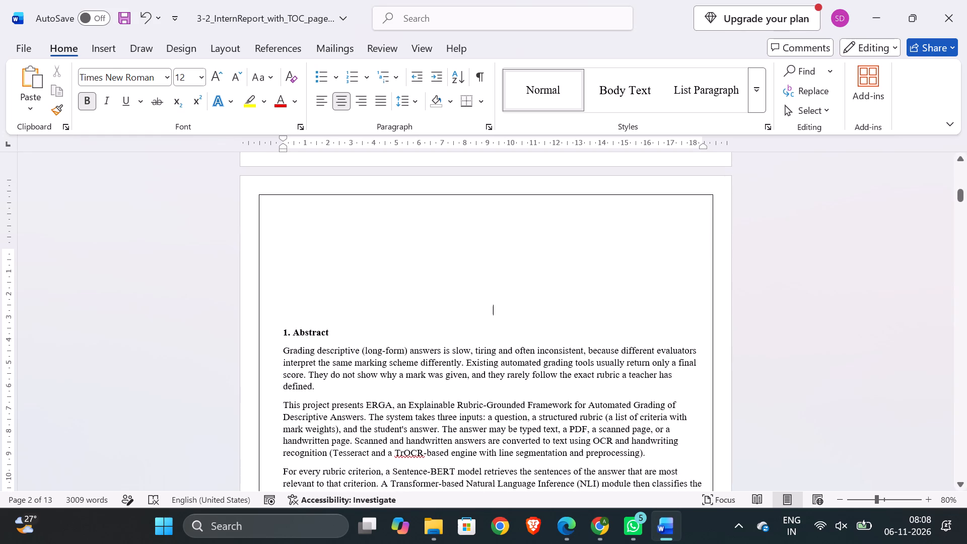
{"action": "key", "text": "ctrl+a"}
{"action": "left_click", "coordinate": [191, 76]}
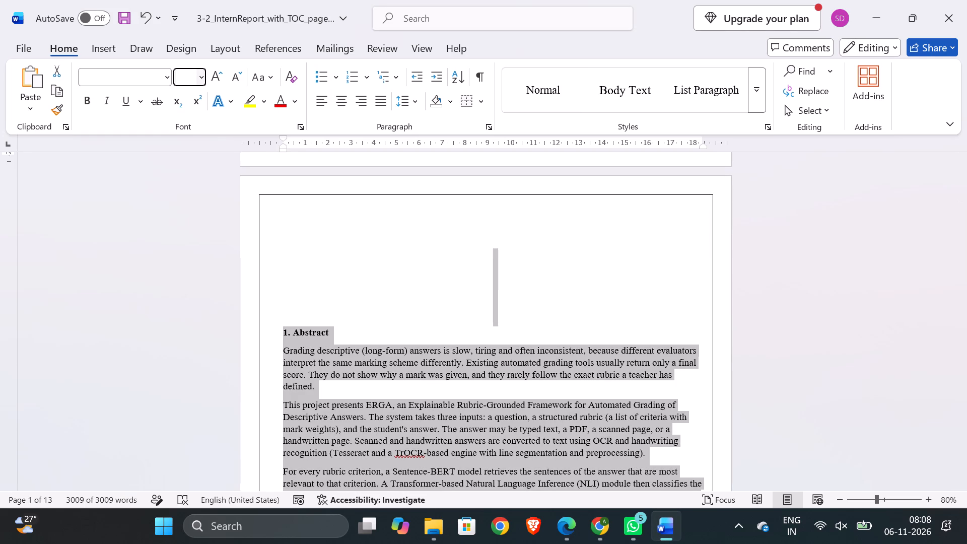
{"action": "type", "text": "12"}
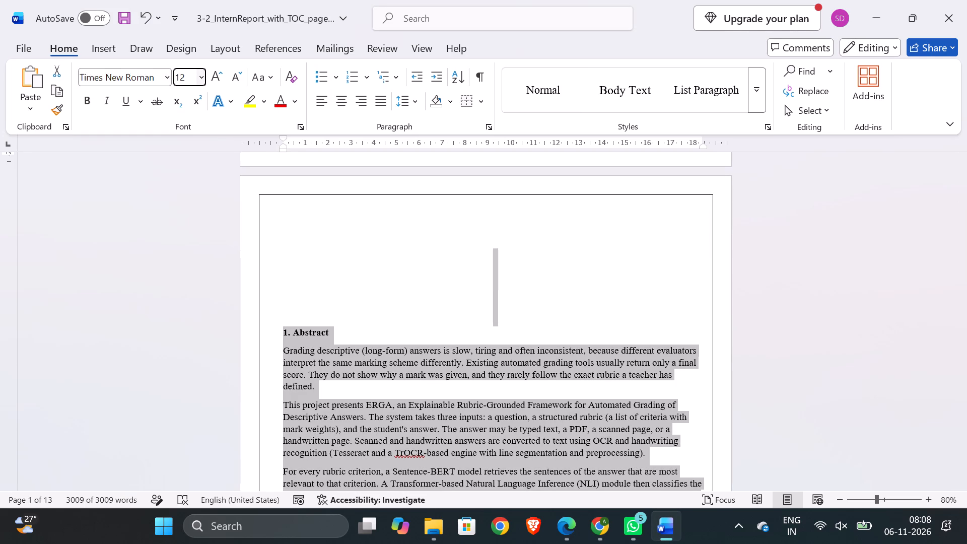
{"action": "left_click", "coordinate": [144, 73]}
{"action": "type", "text": "times"}
{"action": "key", "text": "Return"}
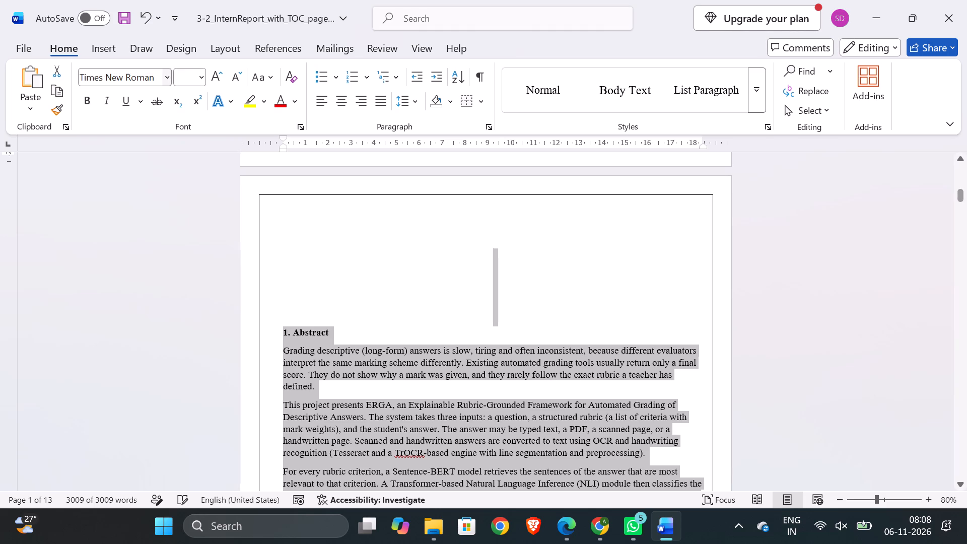
{"action": "left_click", "coordinate": [374, 206]}
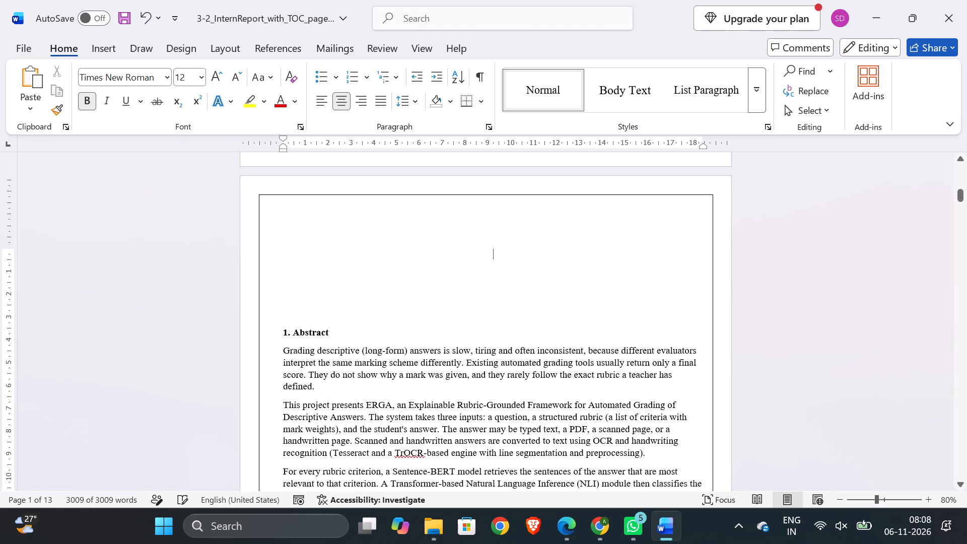
Convert the "1. Abstract" heading into an automatic numbered list item with an unnumbered blank line beneath it.
{"action": "left_click", "coordinate": [342, 333]}
{"action": "key", "text": "Return"}
{"action": "scroll", "coordinate": [342, 333], "scroll_direction": "down", "scroll_amount": 1}
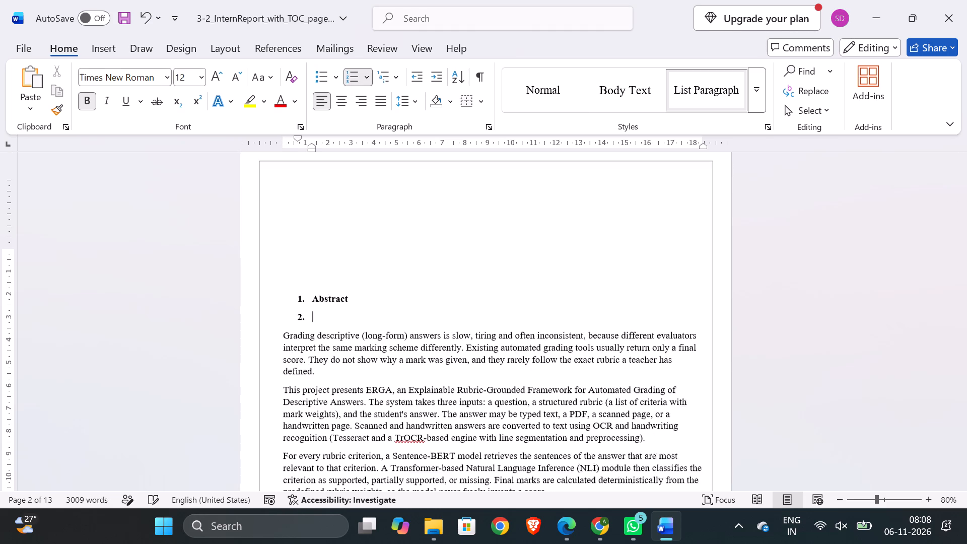
{"action": "scroll", "coordinate": [342, 333], "scroll_direction": "down", "scroll_amount": 1}
{"action": "key", "text": "BackSpace"}
Add blank lines after the Abstract's keywords so that the "2. Introduction" heading starts on the following page.
{"action": "scroll", "coordinate": [342, 333], "scroll_direction": "down", "scroll_amount": 3}
{"action": "scroll", "coordinate": [342, 333], "scroll_direction": "up", "scroll_amount": 1}
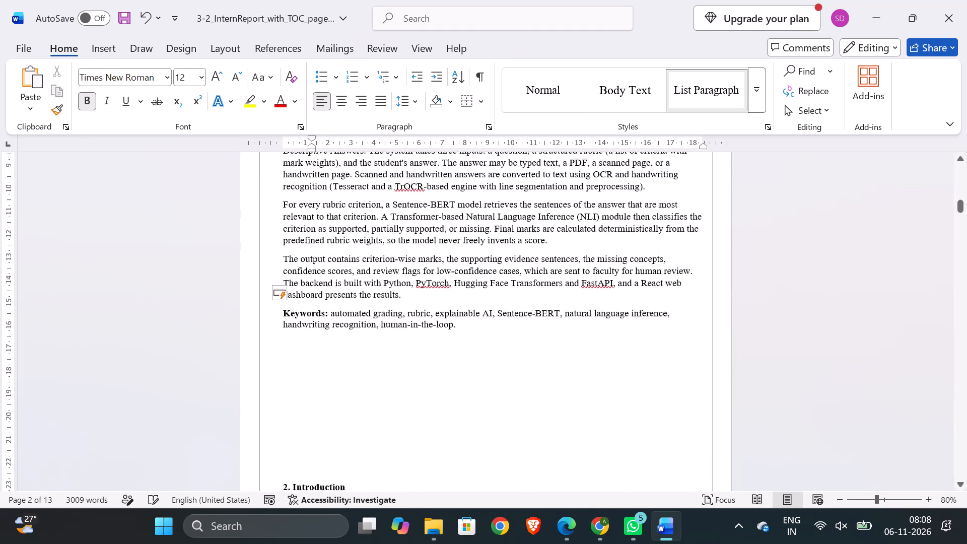
{"action": "scroll", "coordinate": [342, 333], "scroll_direction": "down", "scroll_amount": 1}
{"action": "left_click", "coordinate": [331, 324]}
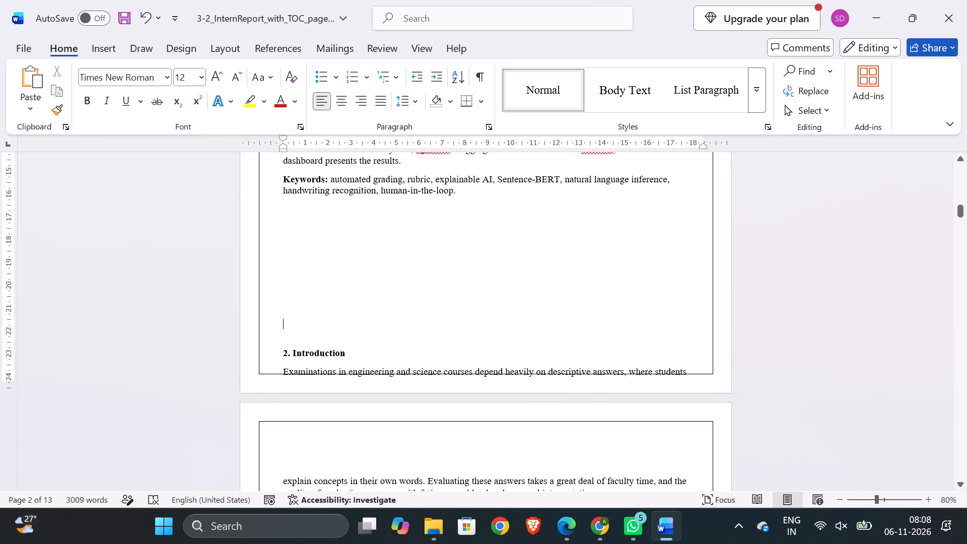
{"action": "key", "text": "Return"}
{"action": "key", "text": "Return"}
{"action": "key", "text": "Return"}
{"action": "key", "text": "Return"}
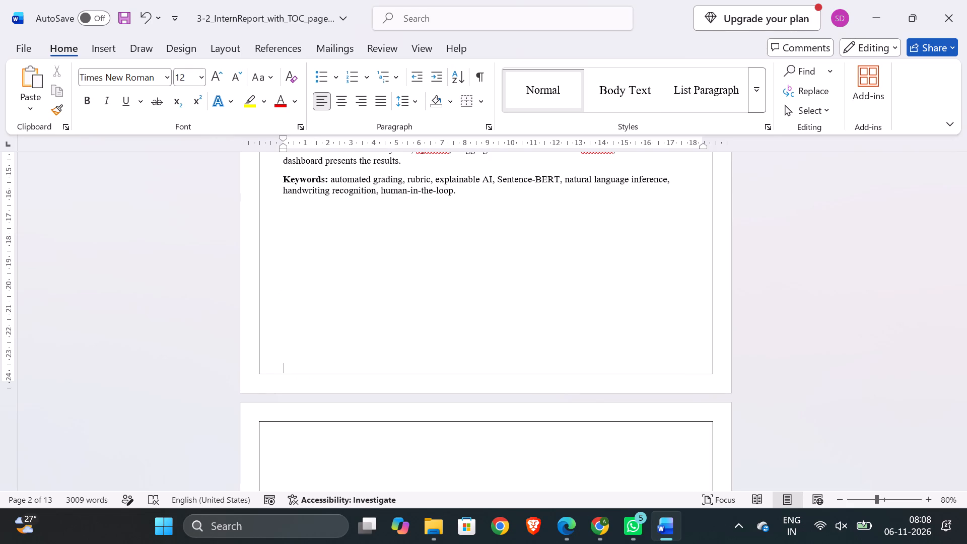
{"action": "key", "text": "BackSpace"}
{"action": "key", "text": "BackSpace"}
{"action": "key", "text": "Return"}
Convert the "2. Introduction" heading into an automatic numbered list item with an unnumbered blank line beneath it.
{"action": "scroll", "coordinate": [541, 342], "scroll_direction": "down", "scroll_amount": 1}
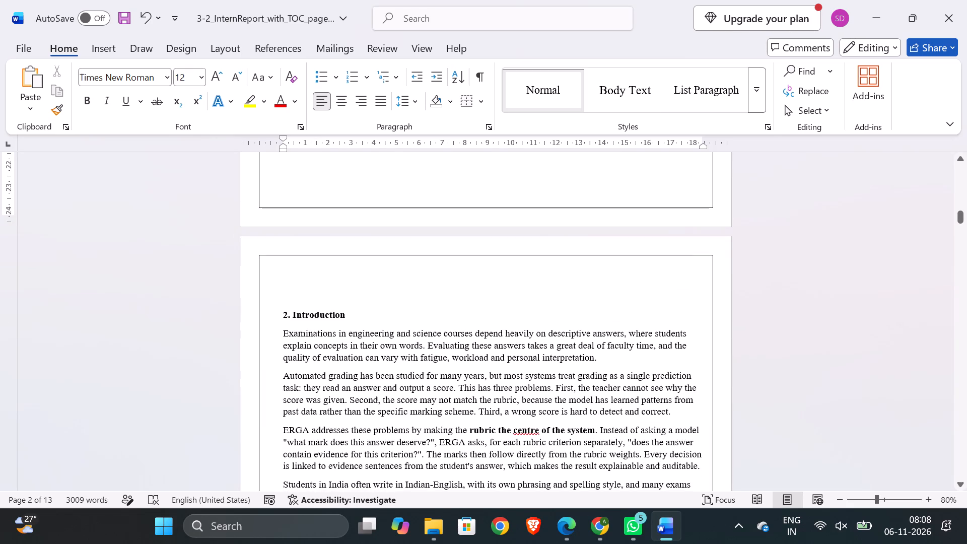
{"action": "left_click", "coordinate": [391, 318]}
{"action": "key", "text": "Return"}
{"action": "key", "text": "BackSpace"}
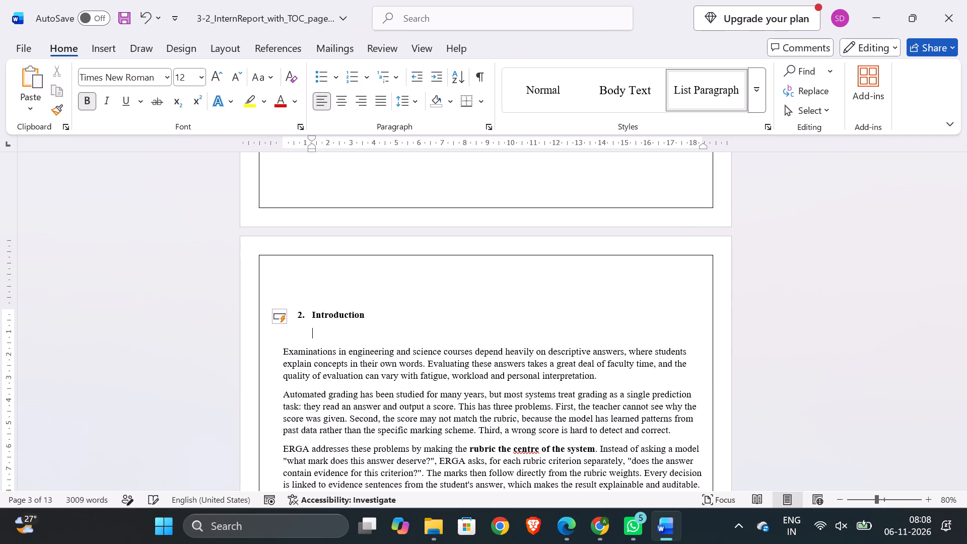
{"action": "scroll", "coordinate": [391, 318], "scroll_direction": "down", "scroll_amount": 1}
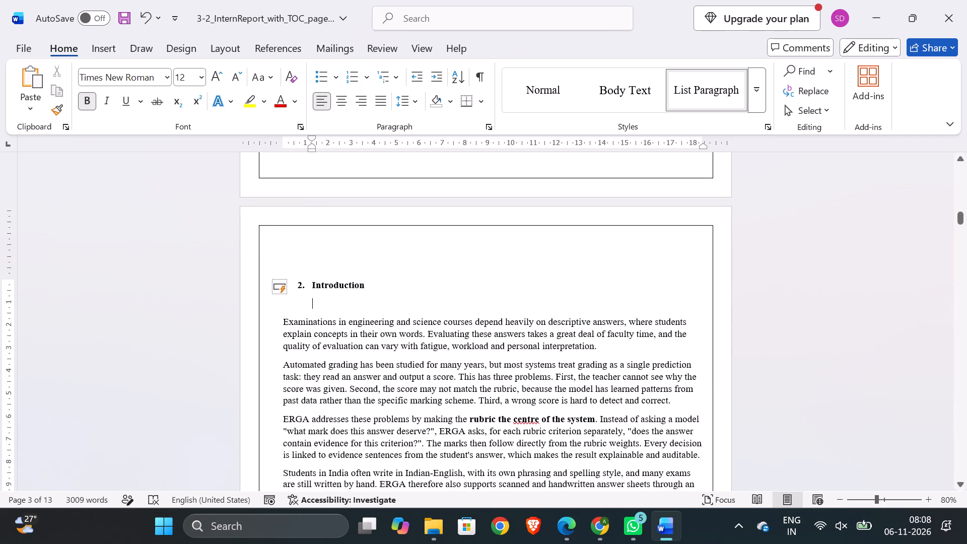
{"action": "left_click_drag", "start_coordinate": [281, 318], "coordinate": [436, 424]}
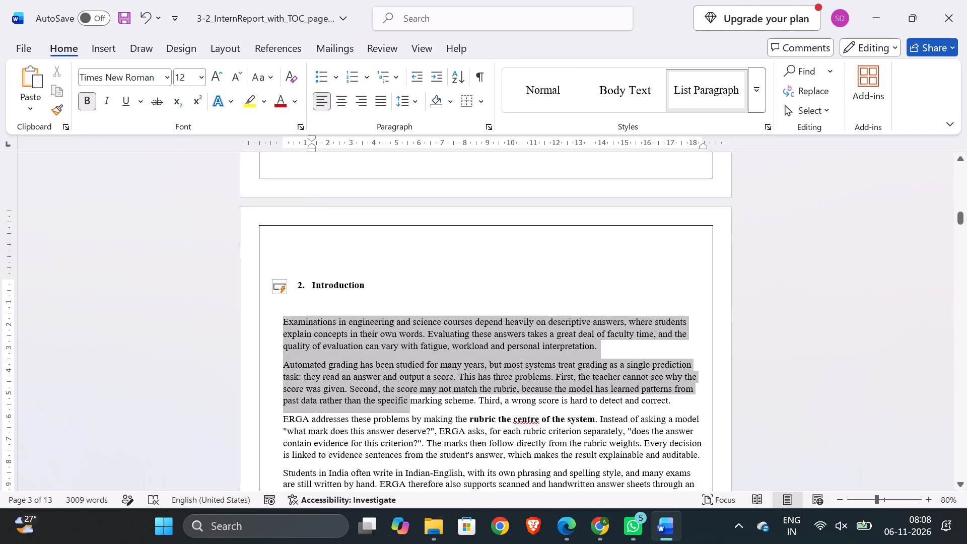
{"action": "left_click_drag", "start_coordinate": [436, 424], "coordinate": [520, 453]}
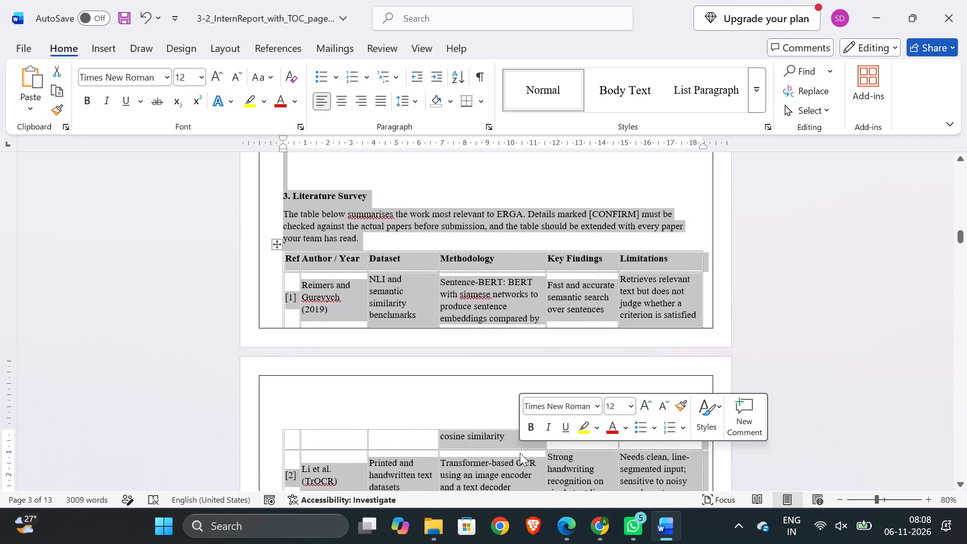
Add blank lines above the "3. Literature Survey" heading so that it starts at the top of the following page.
{"action": "left_click", "coordinate": [354, 169]}
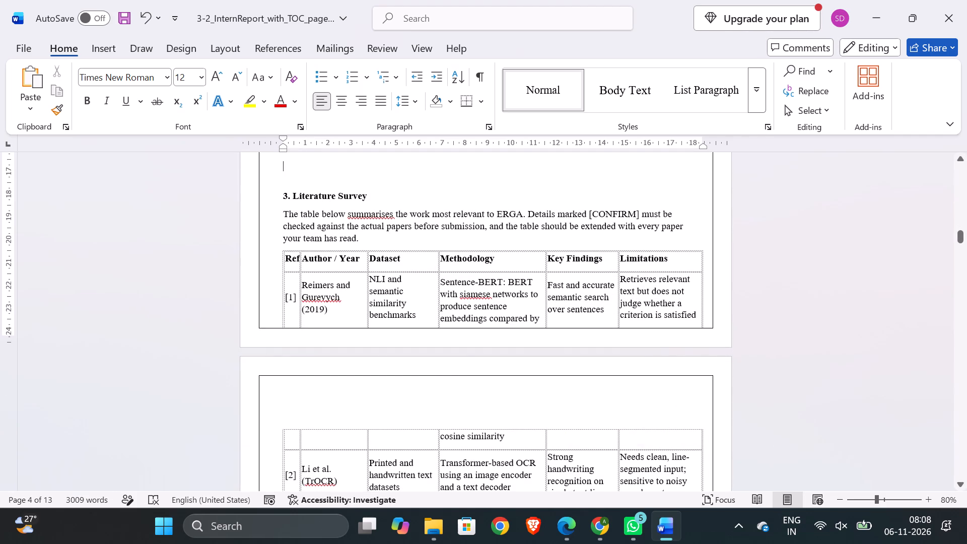
{"action": "key", "text": "Return"}
{"action": "key", "text": "Return"}
{"action": "key", "text": "Return"}
{"action": "key", "text": "Return"}
{"action": "key", "text": "Return"}
{"action": "key", "text": "Return"}
{"action": "key", "text": "Return"}
{"action": "key", "text": "Return"}
{"action": "key", "text": "Return"}
{"action": "key", "text": "Return"}
{"action": "key", "text": "Return"}
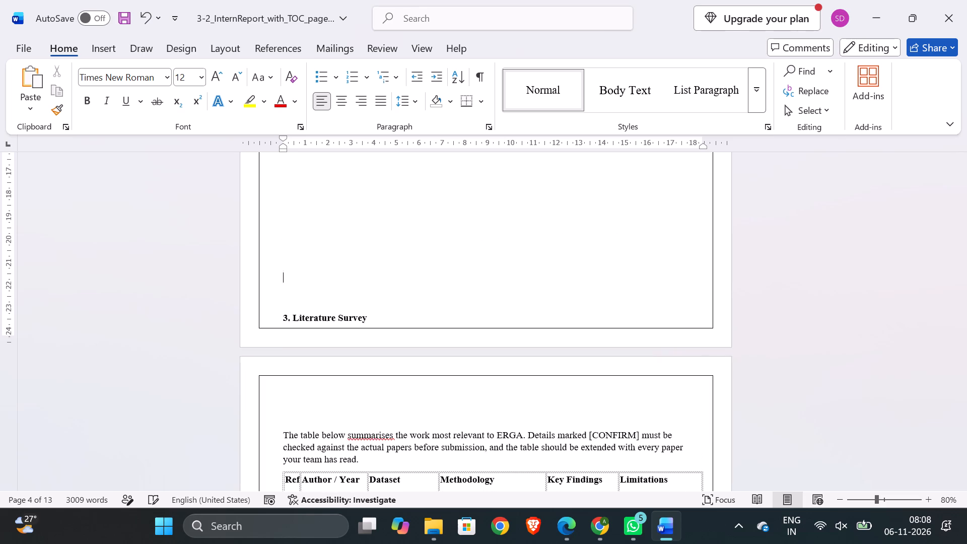
{"action": "key", "text": "Return"}
{"action": "key", "text": "Return"}
{"action": "key", "text": "Return"}
{"action": "key", "text": "BackSpace"}
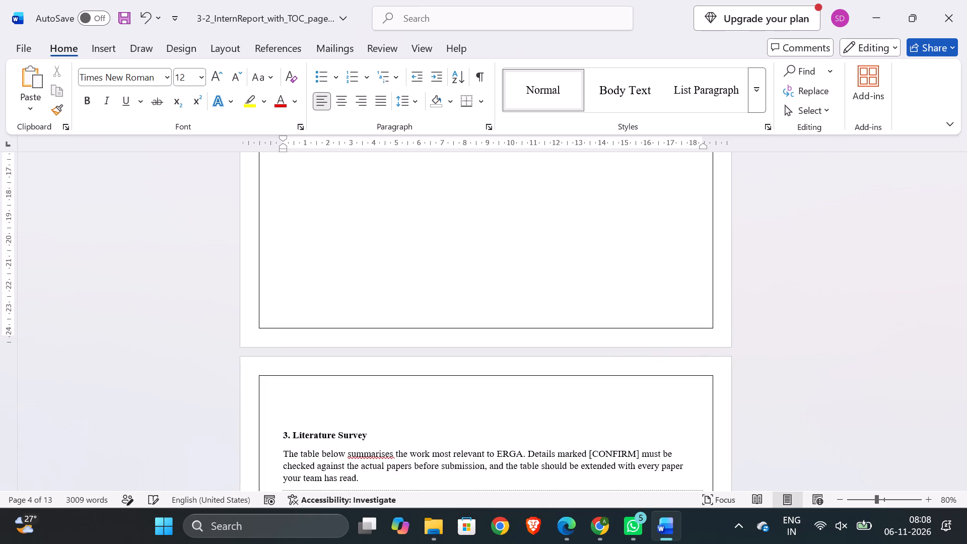
Indent the four Introduction body paragraphs by about 0.75 cm on the left and about 1.4 cm on the right.
{"action": "scroll", "coordinate": [482, 157], "scroll_direction": "up", "scroll_amount": 4}
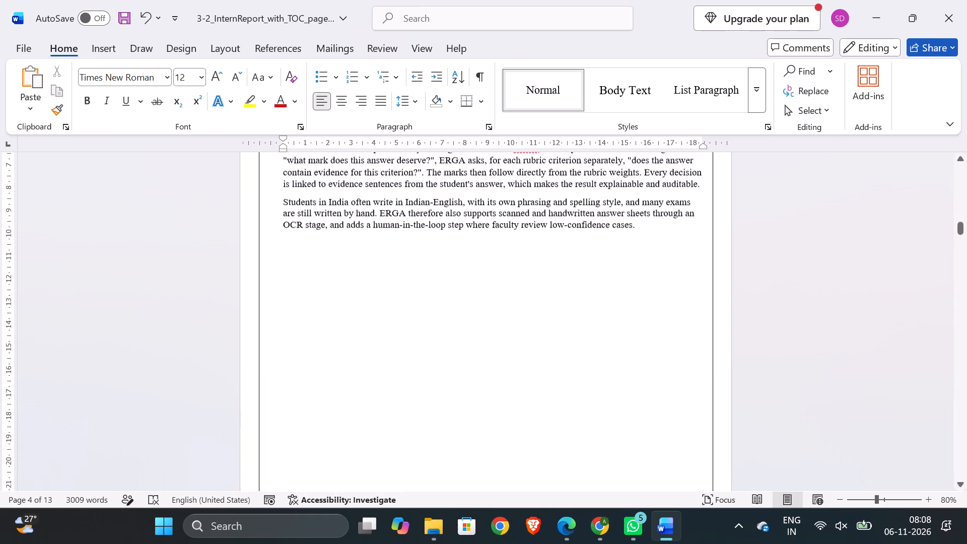
{"action": "scroll", "coordinate": [482, 157], "scroll_direction": "up", "scroll_amount": 2}
{"action": "scroll", "coordinate": [482, 157], "scroll_direction": "down", "scroll_amount": 1}
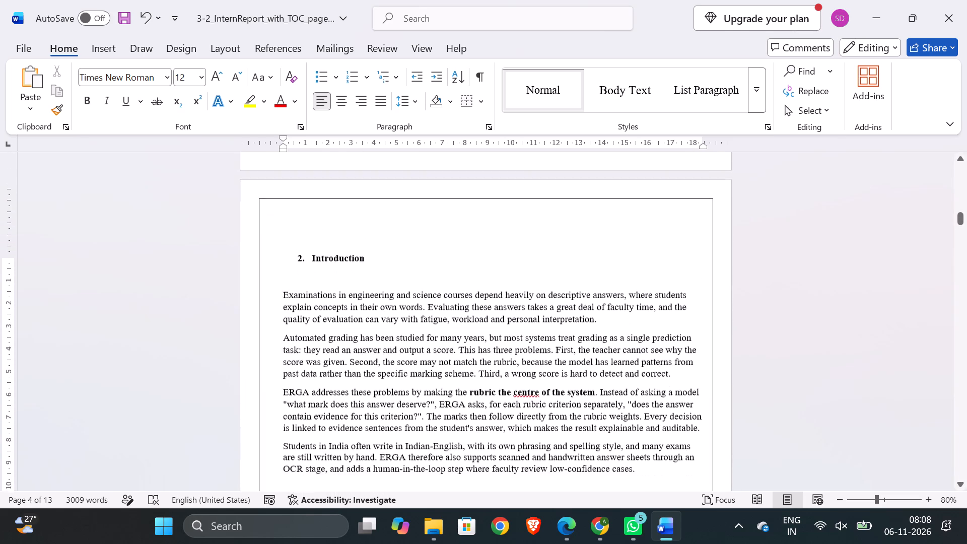
{"action": "scroll", "coordinate": [482, 157], "scroll_direction": "down", "scroll_amount": 1}
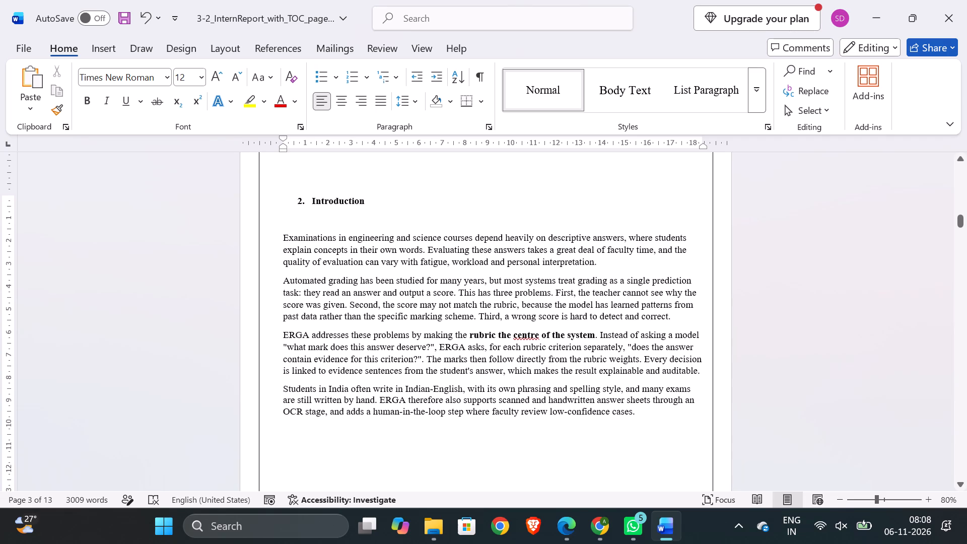
{"action": "left_click_drag", "start_coordinate": [634, 419], "coordinate": [290, 234]}
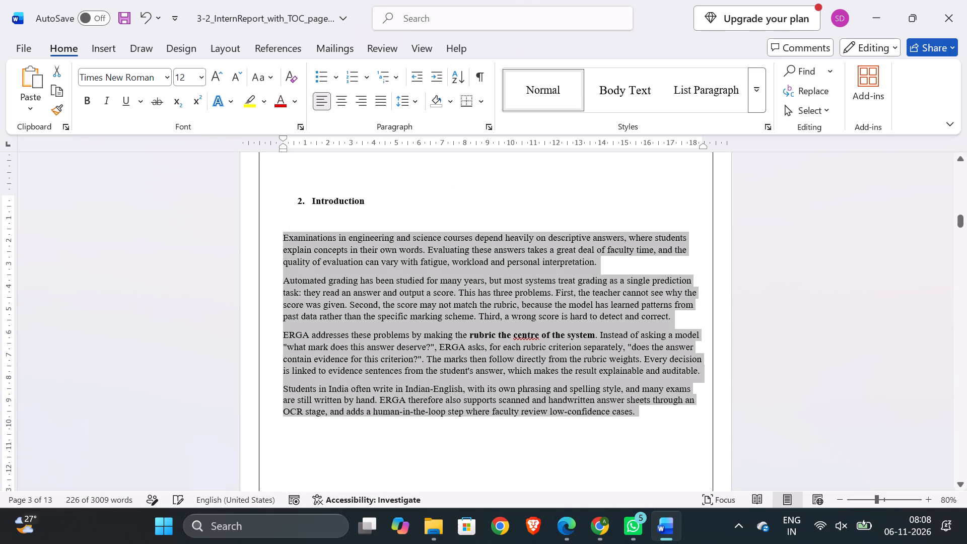
{"action": "left_click", "coordinate": [279, 151]}
{"action": "left_click_drag", "start_coordinate": [281, 150], "coordinate": [295, 151]}
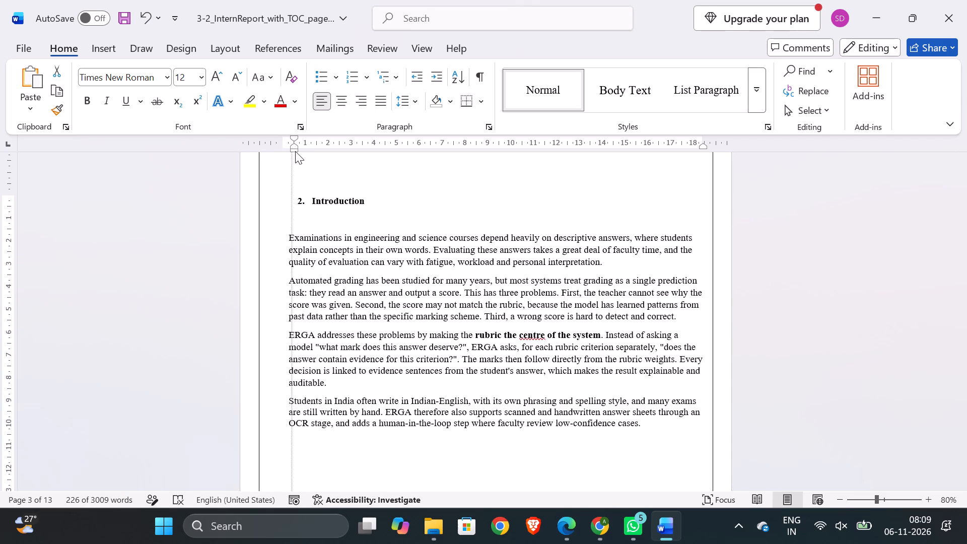
{"action": "left_click_drag", "start_coordinate": [295, 151], "coordinate": [302, 154]}
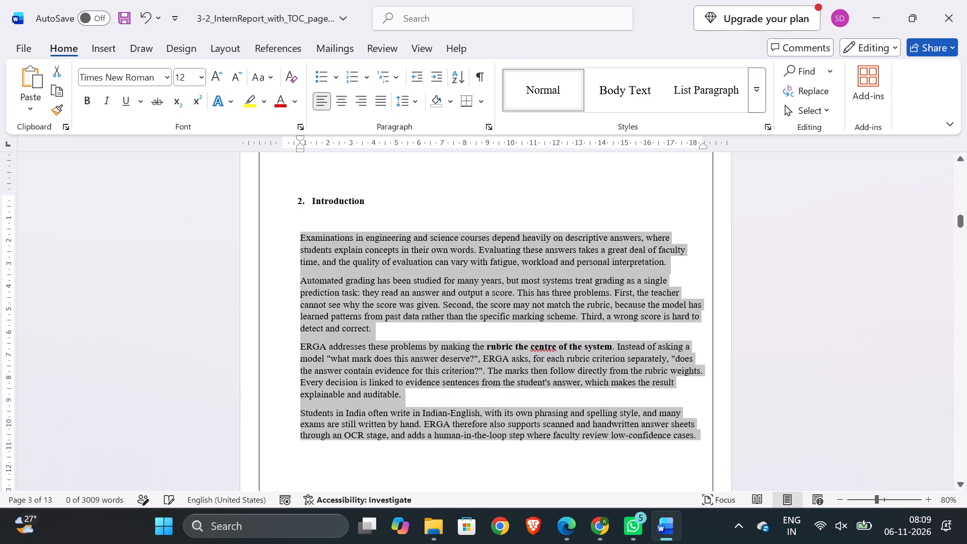
{"action": "left_click_drag", "start_coordinate": [704, 149], "coordinate": [671, 155]}
{"action": "left_click", "coordinate": [592, 199]}
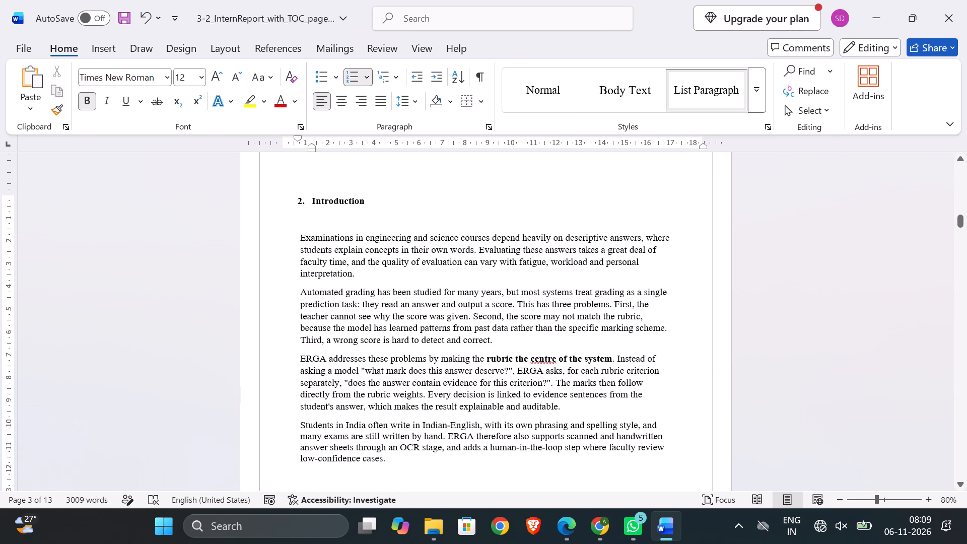
{"action": "scroll", "coordinate": [388, 267], "scroll_direction": "down", "scroll_amount": 1}
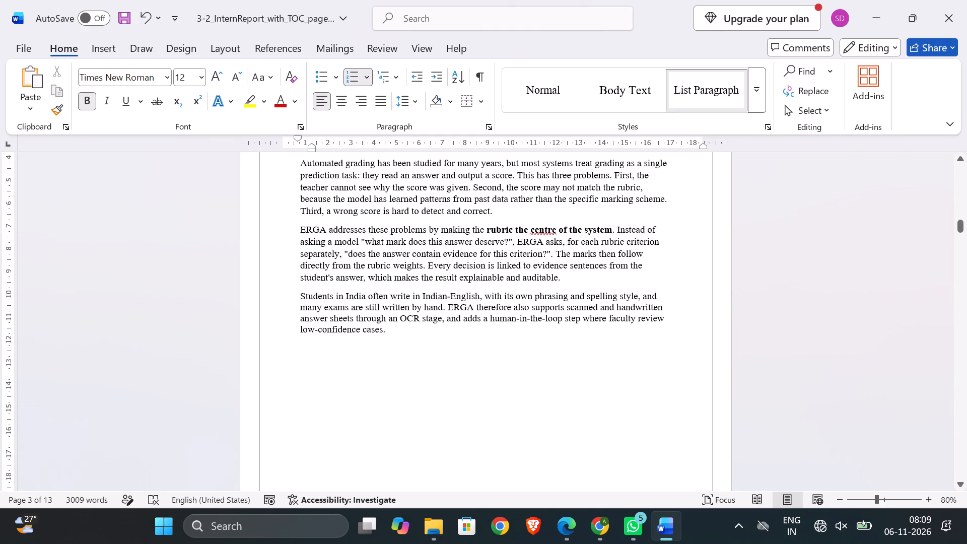
Remove the bold formatting from the phrase "rubric the centre of the system" in the third Introduction paragraph.
{"action": "left_click_drag", "start_coordinate": [610, 234], "coordinate": [559, 233]}
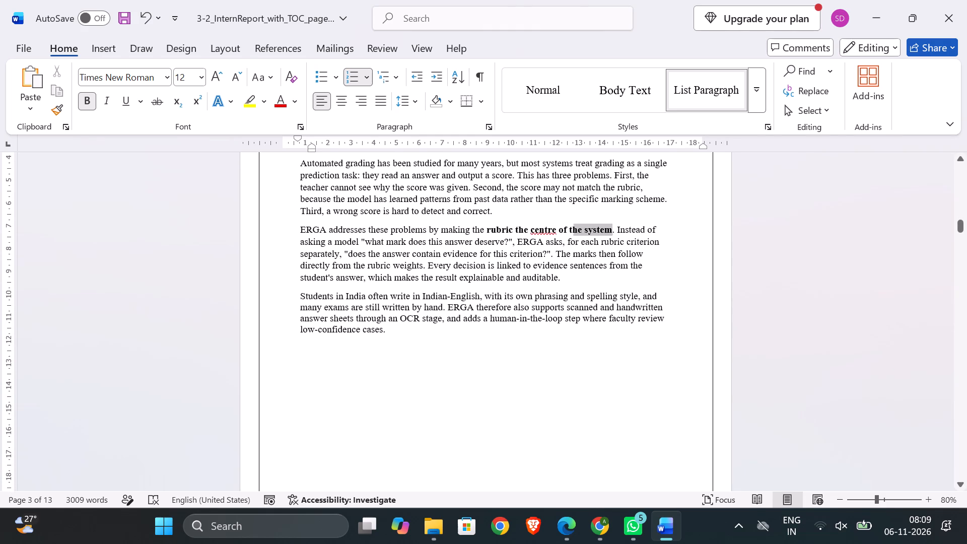
{"action": "left_click_drag", "start_coordinate": [559, 233], "coordinate": [495, 229]}
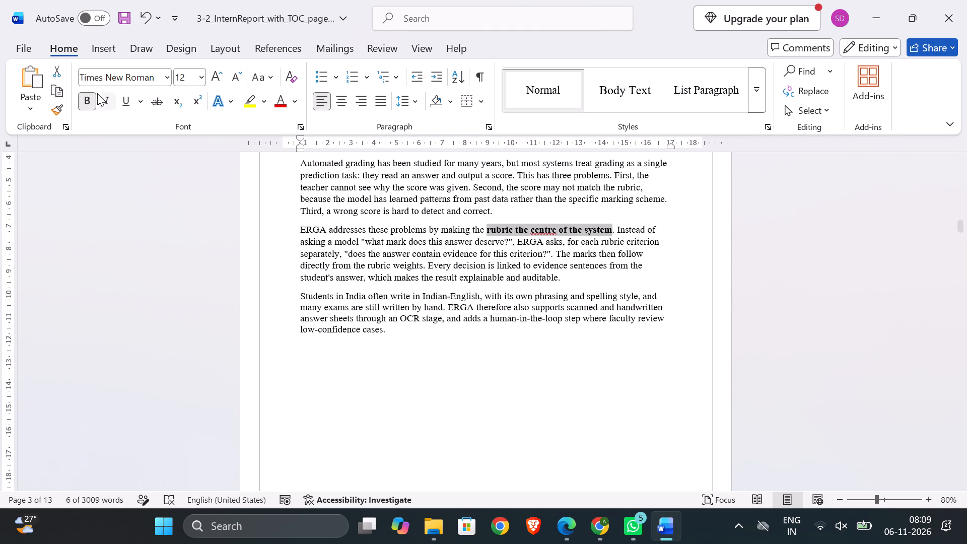
{"action": "left_click", "coordinate": [84, 99]}
{"action": "left_click", "coordinate": [481, 278]}
Indent the Abstract's body paragraphs and keywords by about 1 cm on the left and about 1.2 cm on the right.
{"action": "scroll", "coordinate": [481, 278], "scroll_direction": "up", "scroll_amount": 1}
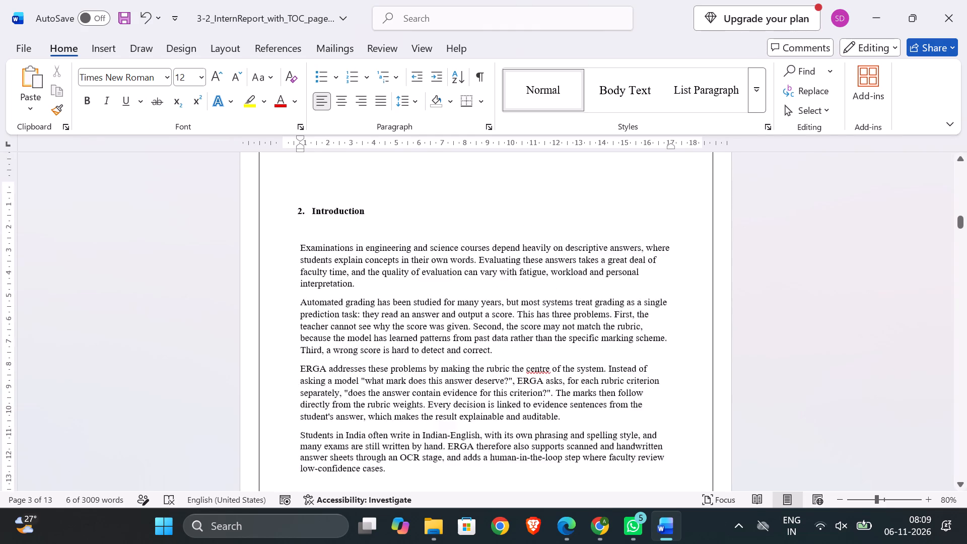
{"action": "scroll", "coordinate": [481, 278], "scroll_direction": "up", "scroll_amount": 2}
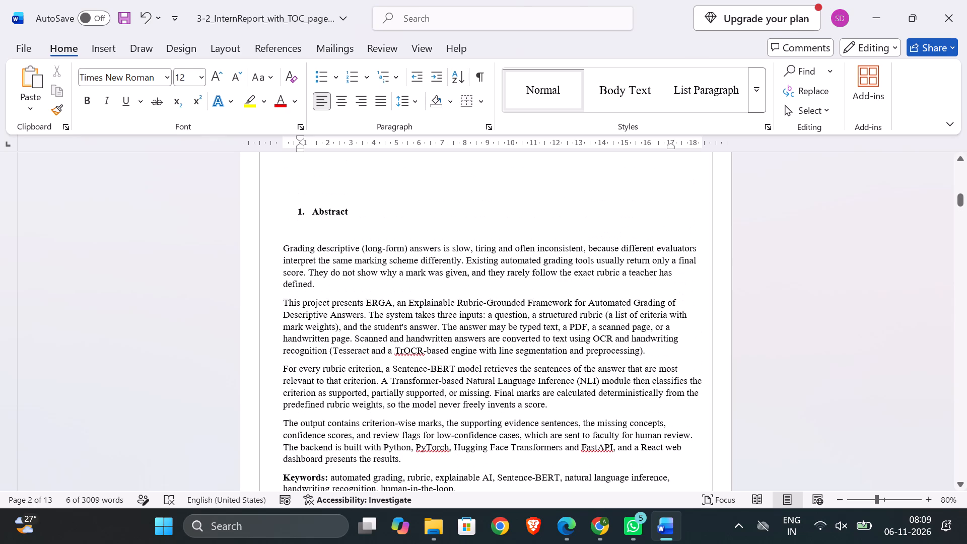
{"action": "left_click_drag", "start_coordinate": [284, 245], "coordinate": [460, 423]}
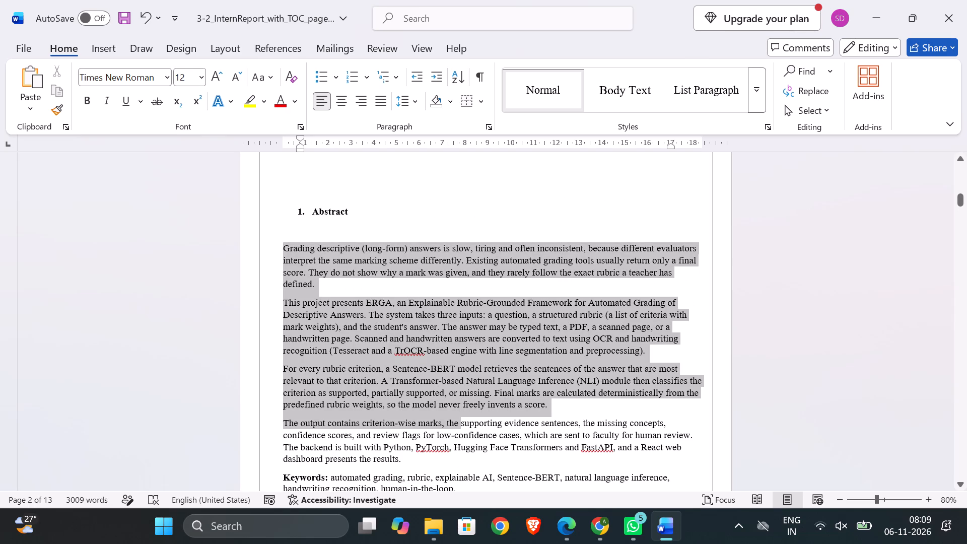
{"action": "left_click_drag", "start_coordinate": [460, 423], "coordinate": [498, 485]}
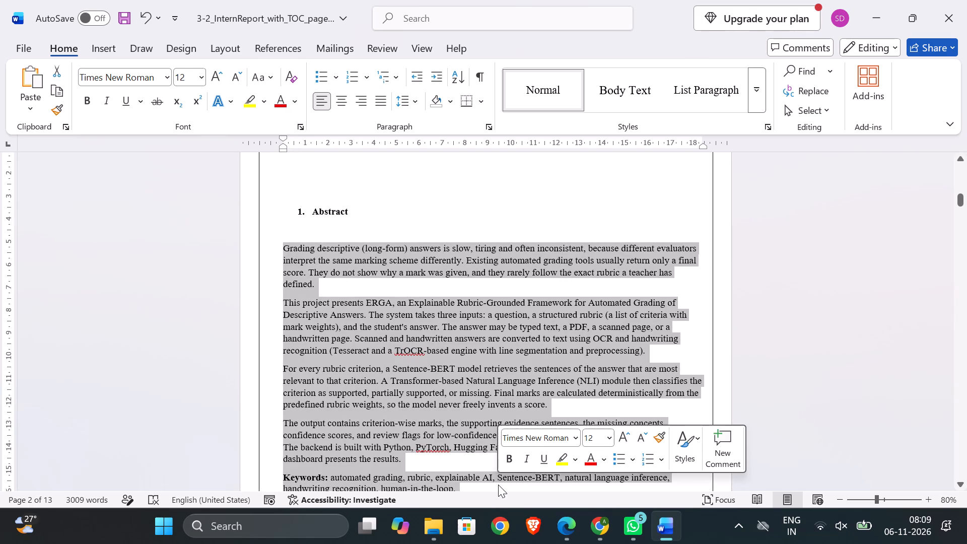
{"action": "scroll", "coordinate": [498, 485], "scroll_direction": "down", "scroll_amount": 1}
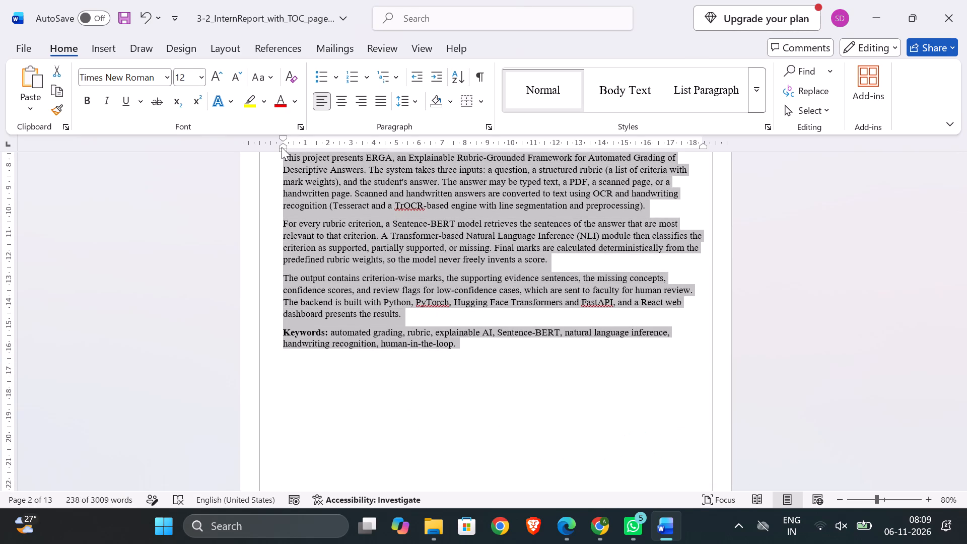
{"action": "left_click_drag", "start_coordinate": [282, 147], "coordinate": [301, 148]}
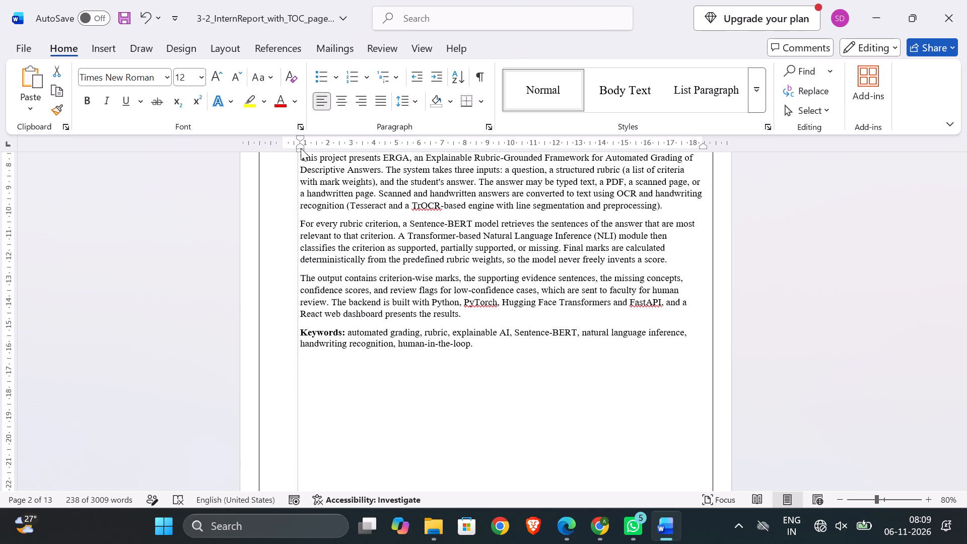
{"action": "left_click_drag", "start_coordinate": [301, 148], "coordinate": [303, 149]}
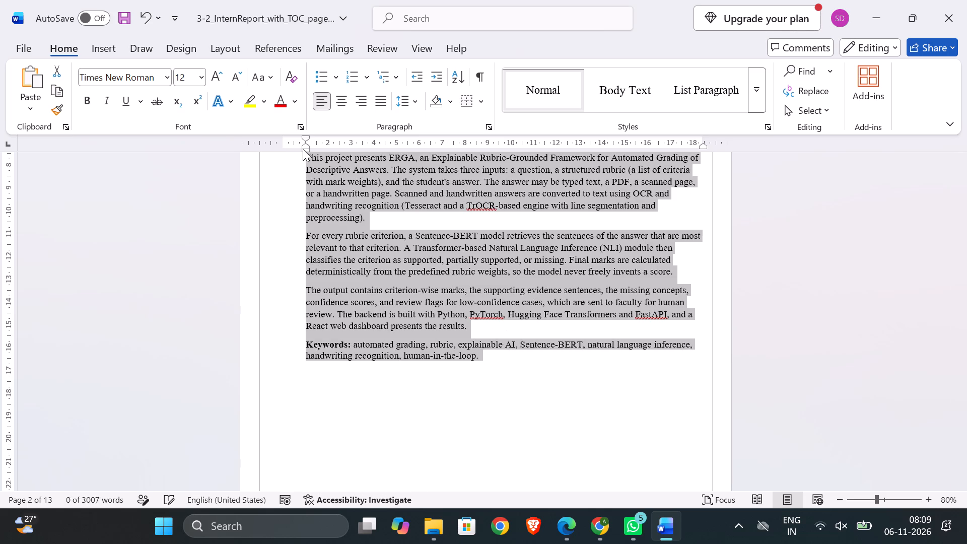
{"action": "scroll", "coordinate": [542, 253], "scroll_direction": "up", "scroll_amount": 1}
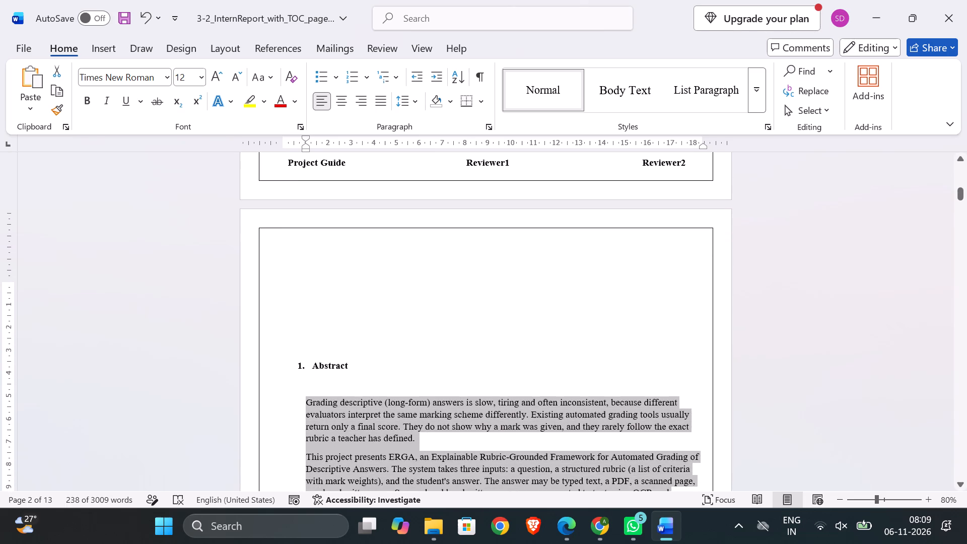
{"action": "scroll", "coordinate": [542, 253], "scroll_direction": "down", "scroll_amount": 1}
{"action": "left_click_drag", "start_coordinate": [700, 148], "coordinate": [693, 148]}
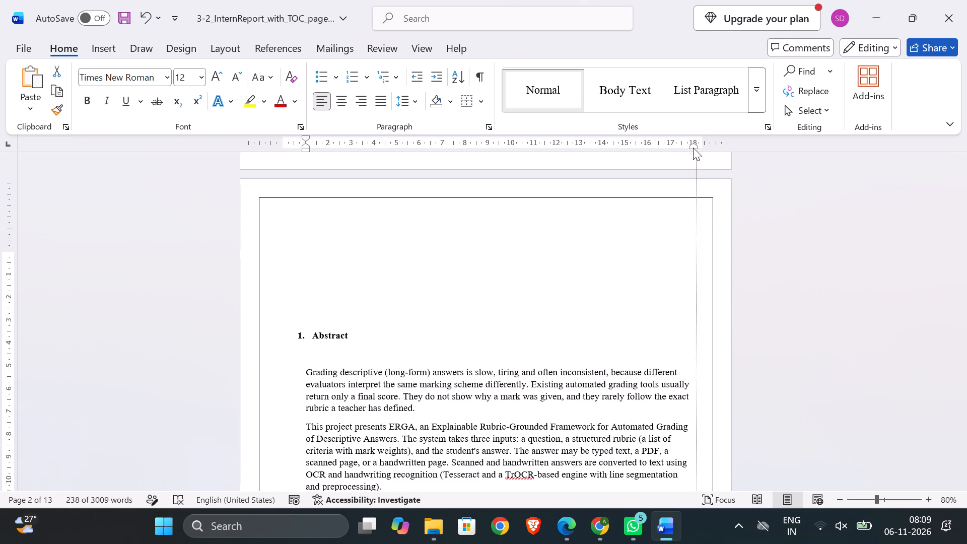
{"action": "left_click_drag", "start_coordinate": [693, 148], "coordinate": [681, 148]}
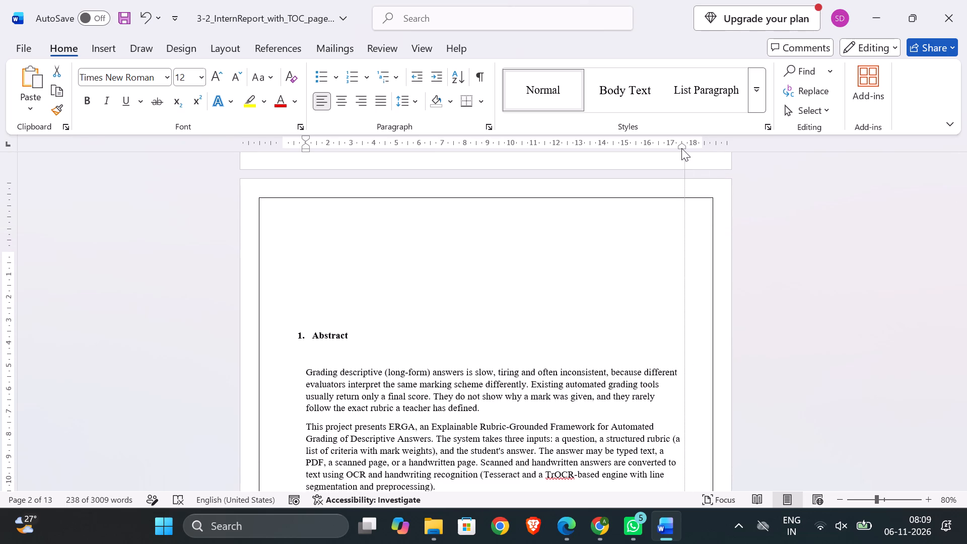
{"action": "left_click_drag", "start_coordinate": [681, 148], "coordinate": [678, 149]}
{"action": "left_click", "coordinate": [622, 248]}
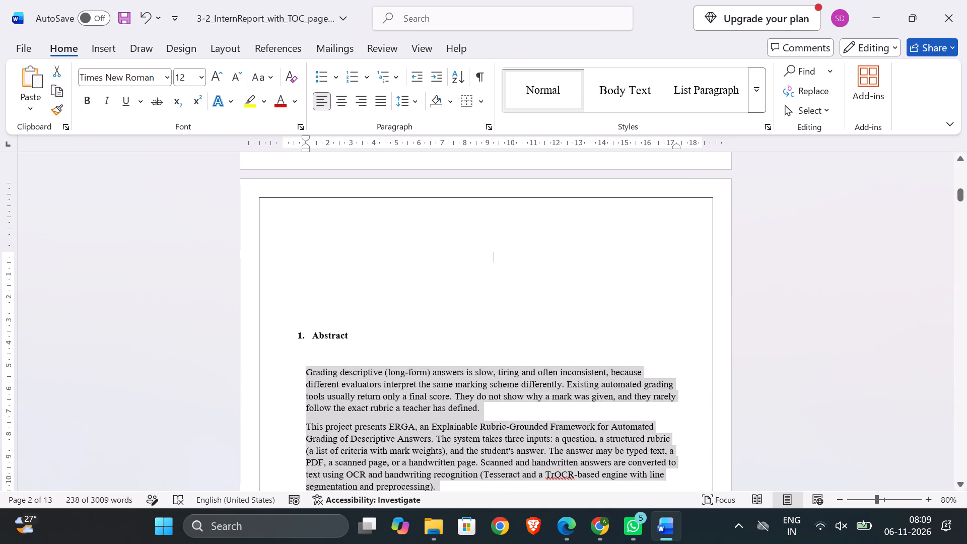
Delete the surplus blank lines above the "1. Abstract" heading so that it sits closer to the top of its page.
{"action": "scroll", "coordinate": [622, 248], "scroll_direction": "down", "scroll_amount": 1}
{"action": "scroll", "coordinate": [622, 248], "scroll_direction": "up", "scroll_amount": 1}
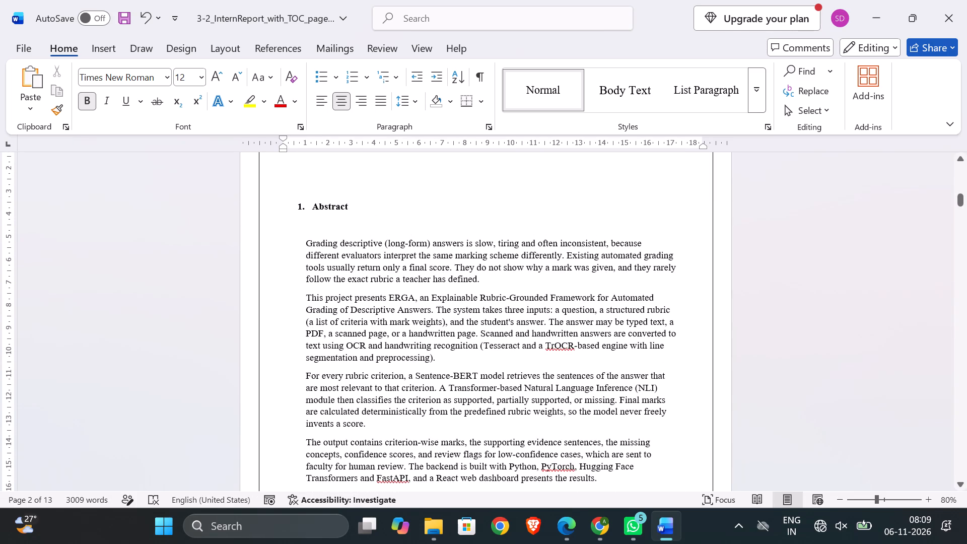
{"action": "scroll", "coordinate": [378, 205], "scroll_direction": "up", "scroll_amount": 1}
{"action": "left_click", "coordinate": [362, 268]}
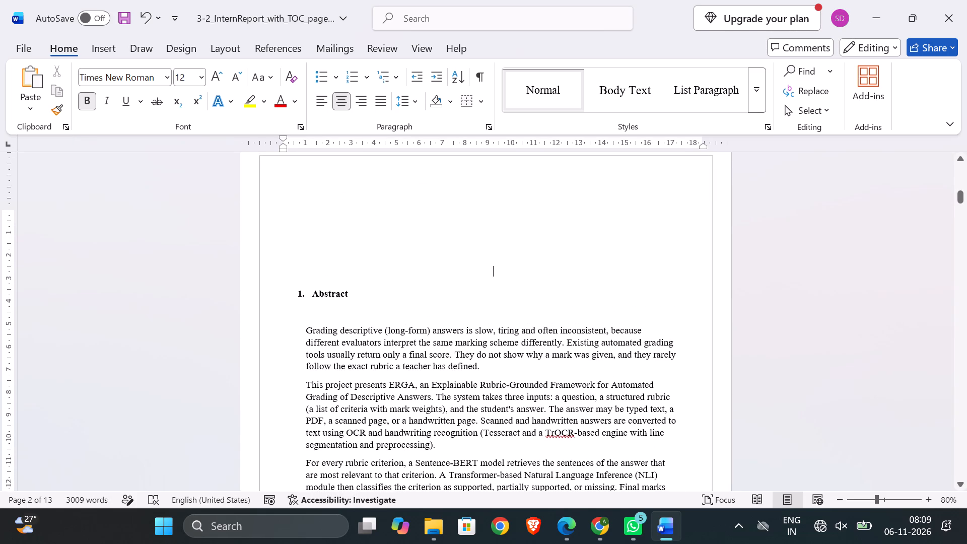
{"action": "key", "text": "BackSpace"}
{"action": "key", "text": "BackSpace"}
{"action": "key", "text": "BackSpace"}
{"action": "key", "text": "BackSpace"}
{"action": "key", "text": "BackSpace"}
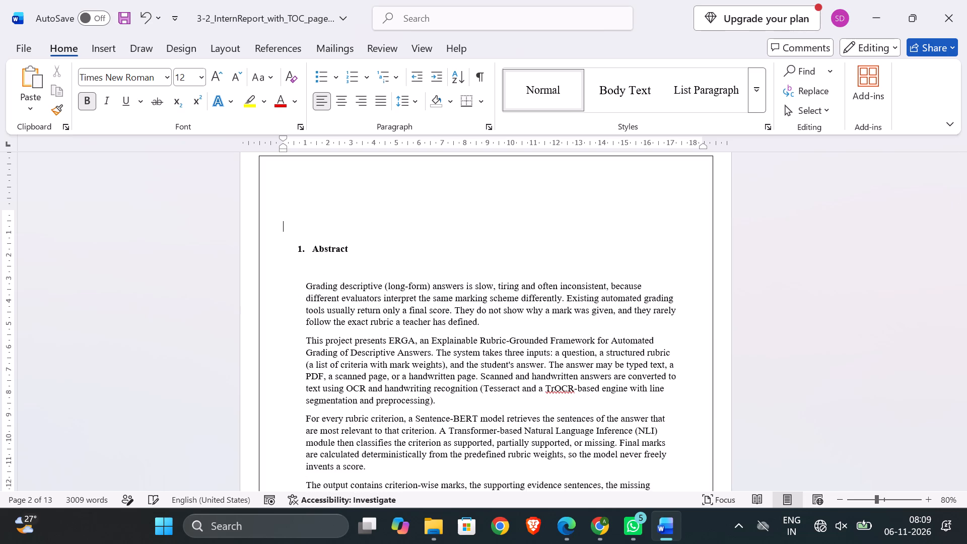
{"action": "key", "text": "BackSpace"}
{"action": "key", "text": "BackSpace"}
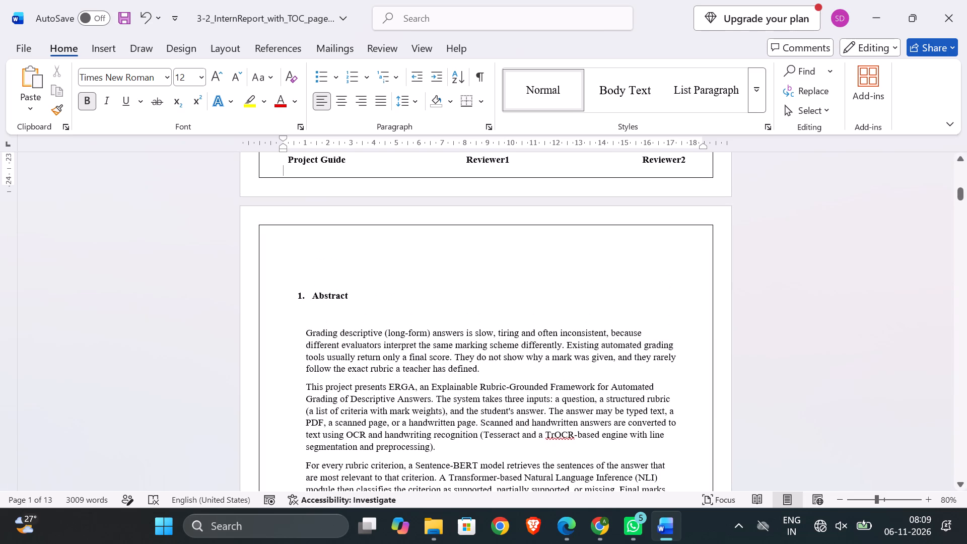
Switch to Microsoft Edge and examine the Abstract page's layout and margins in the reference final review PDF.
{"action": "left_click", "coordinate": [556, 524]}
{"action": "scroll", "coordinate": [386, 390], "scroll_direction": "down", "scroll_amount": 1}
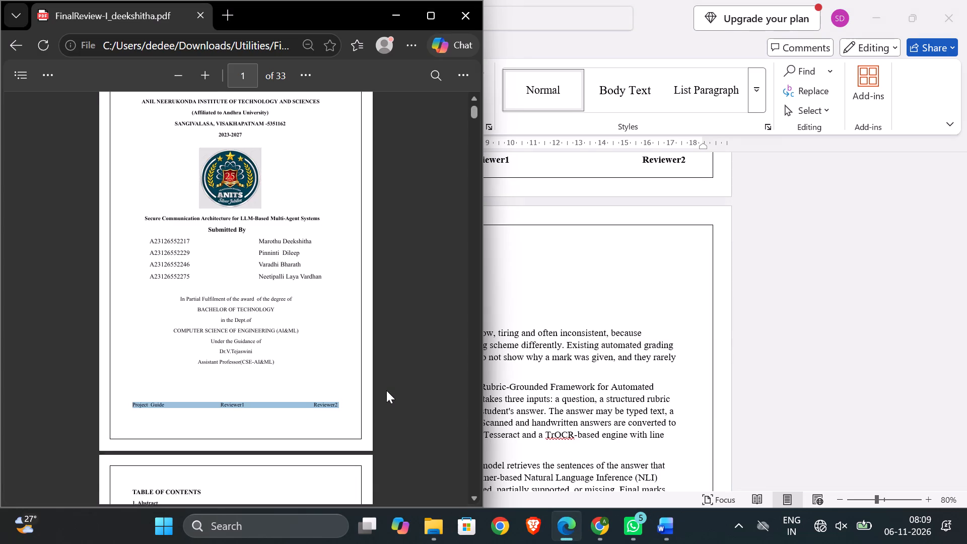
{"action": "scroll", "coordinate": [386, 390], "scroll_direction": "down", "scroll_amount": 5}
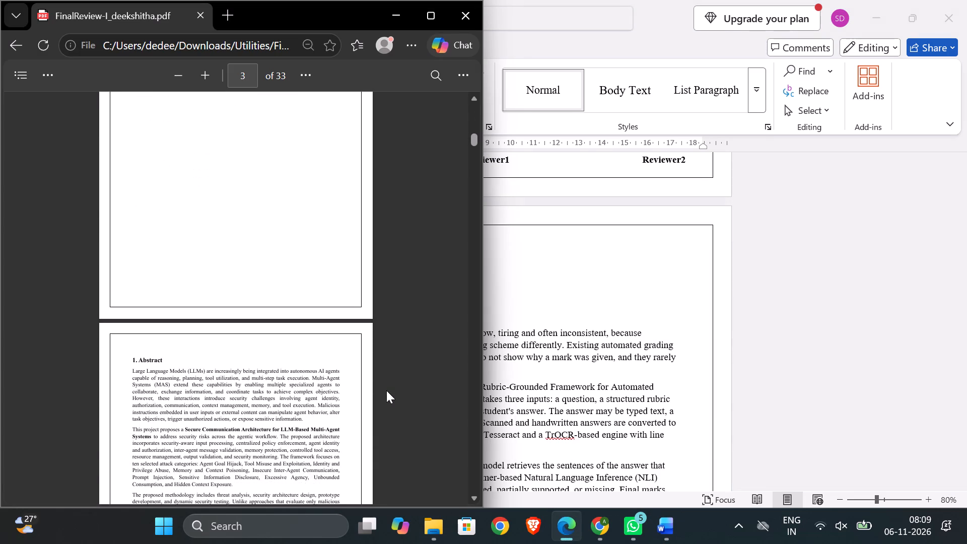
{"action": "scroll", "coordinate": [386, 390], "scroll_direction": "down", "scroll_amount": 2}
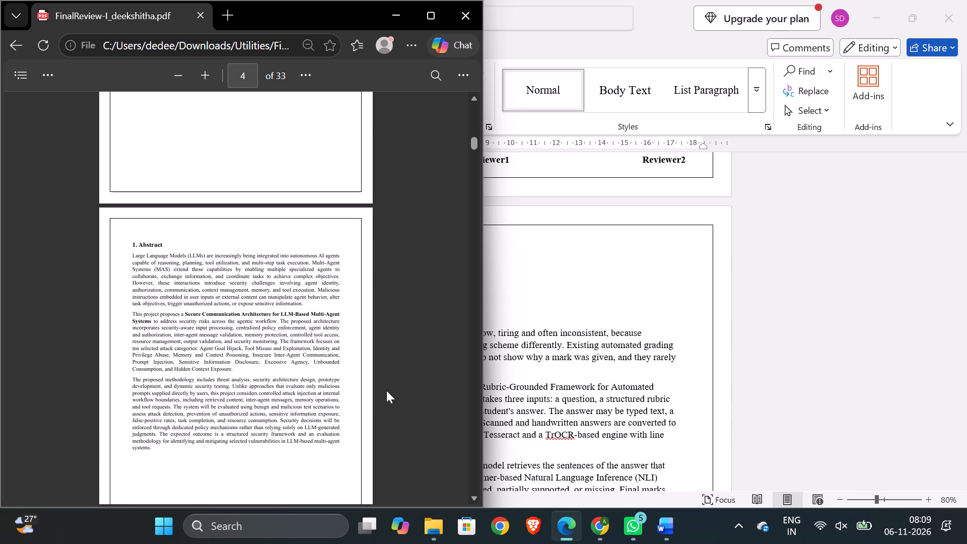
{"action": "scroll", "coordinate": [386, 390], "scroll_direction": "down", "scroll_amount": 1}
{"action": "left_click", "coordinate": [284, 378]}
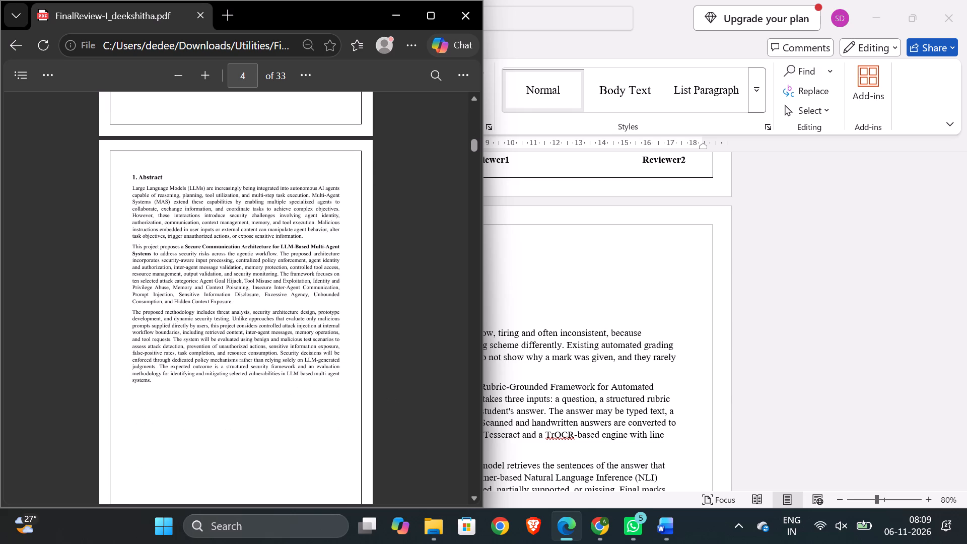
{"action": "scroll", "coordinate": [284, 378], "scroll_direction": "down", "scroll_amount": 1}
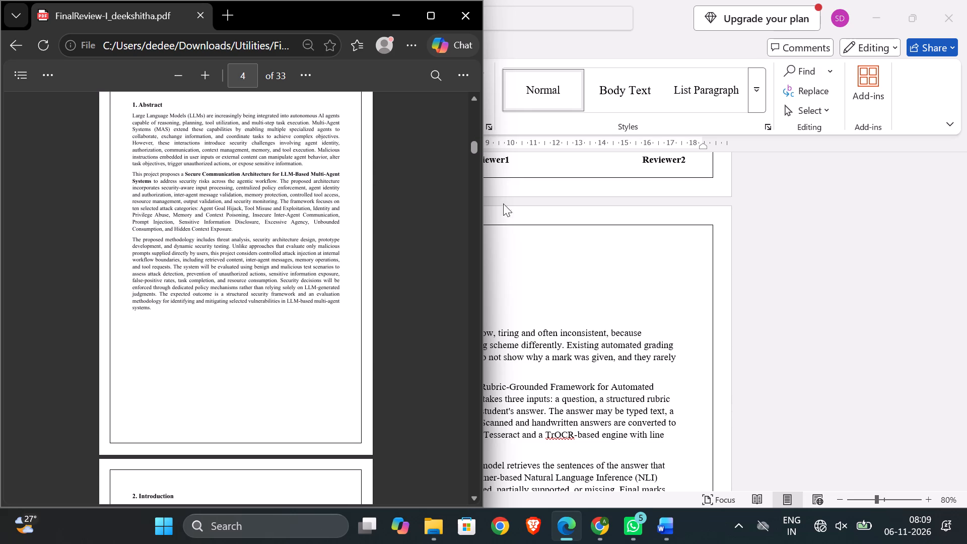
{"action": "left_click", "coordinate": [396, 19]}
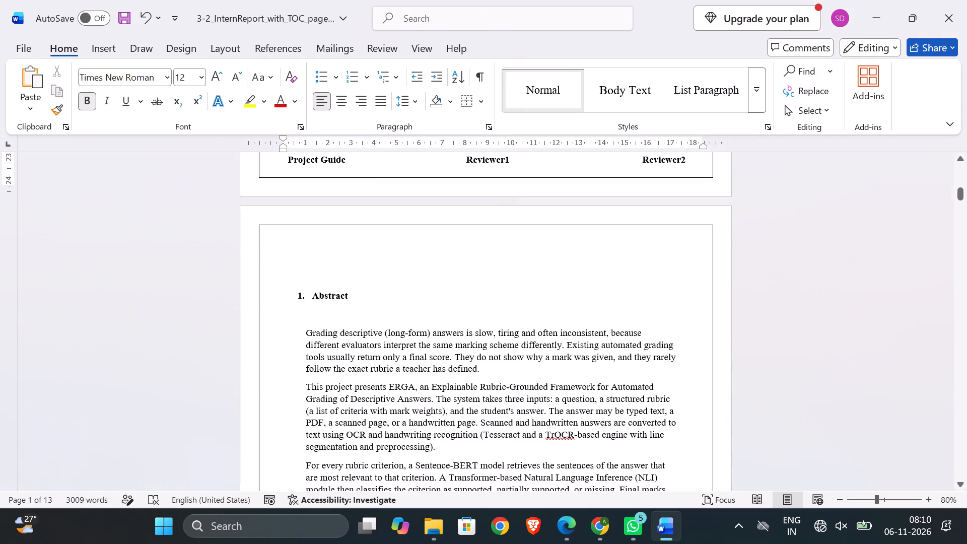
Increase the right indent of the Abstract's body paragraphs and keywords to about 2.1 cm.
{"action": "scroll", "coordinate": [569, 285], "scroll_direction": "down", "scroll_amount": 1}
{"action": "left_click", "coordinate": [670, 251]}
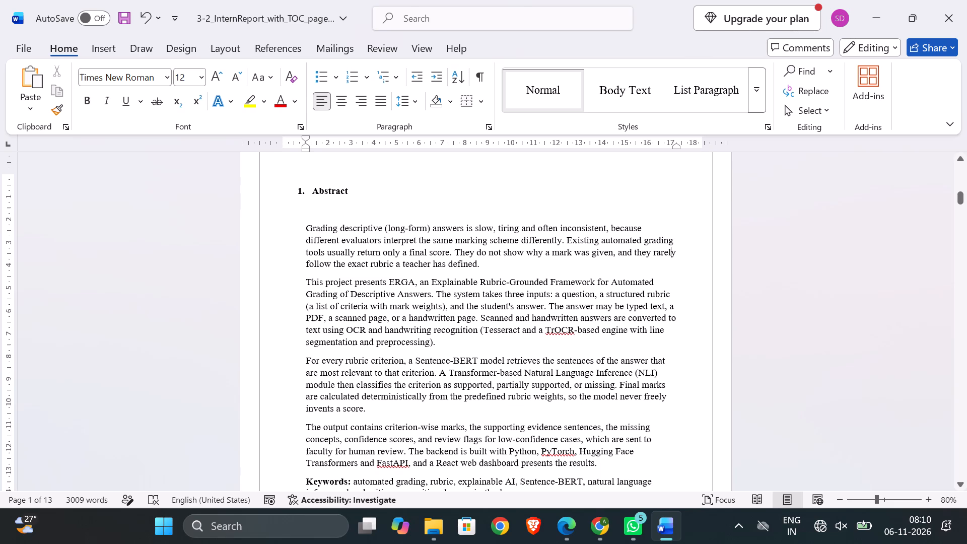
{"action": "scroll", "coordinate": [409, 233], "scroll_direction": "down", "scroll_amount": 1}
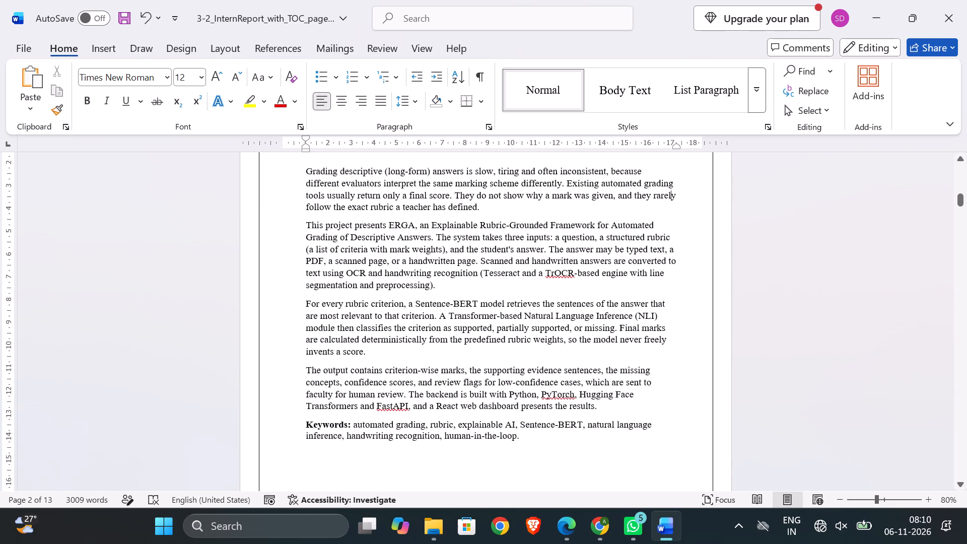
{"action": "left_click_drag", "start_coordinate": [516, 437], "coordinate": [312, 192]}
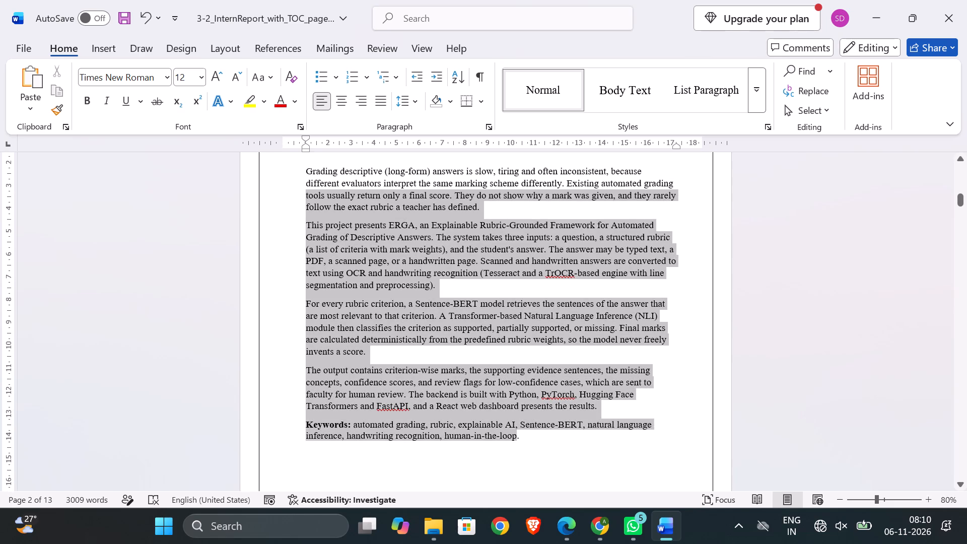
{"action": "left_click_drag", "start_coordinate": [312, 192], "coordinate": [305, 177]}
{"action": "scroll", "coordinate": [548, 244], "scroll_direction": "up", "scroll_amount": 1}
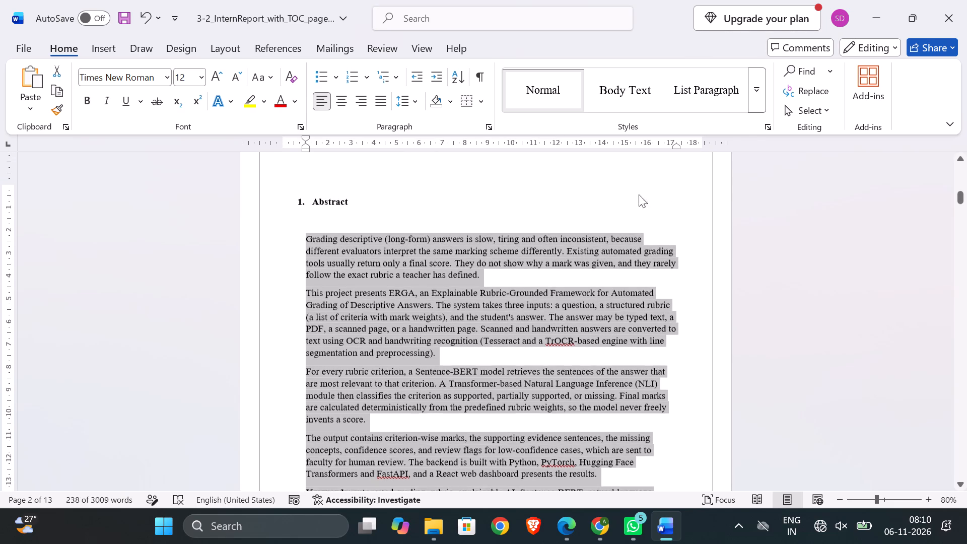
{"action": "left_click_drag", "start_coordinate": [677, 145], "coordinate": [664, 145]}
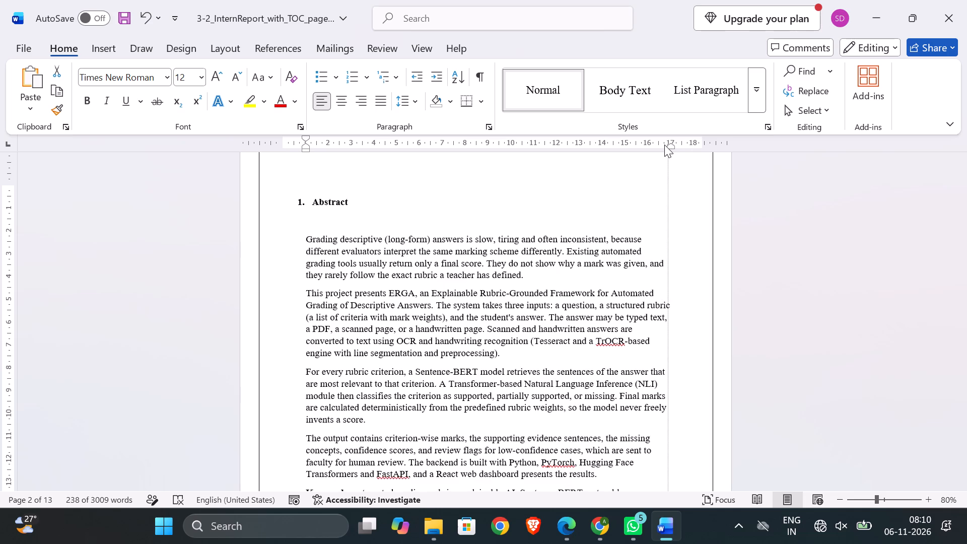
{"action": "left_click_drag", "start_coordinate": [664, 145], "coordinate": [644, 169]}
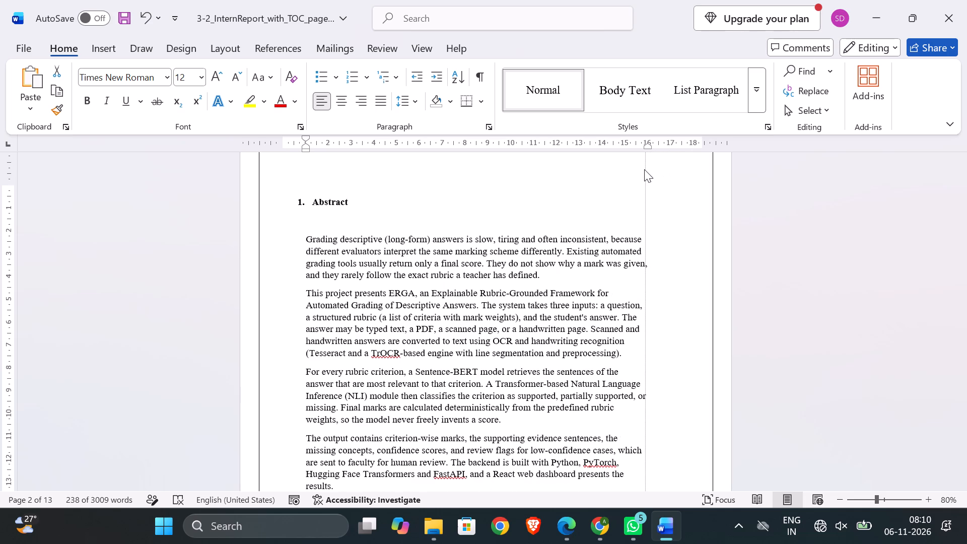
{"action": "left_click_drag", "start_coordinate": [644, 169], "coordinate": [656, 170]}
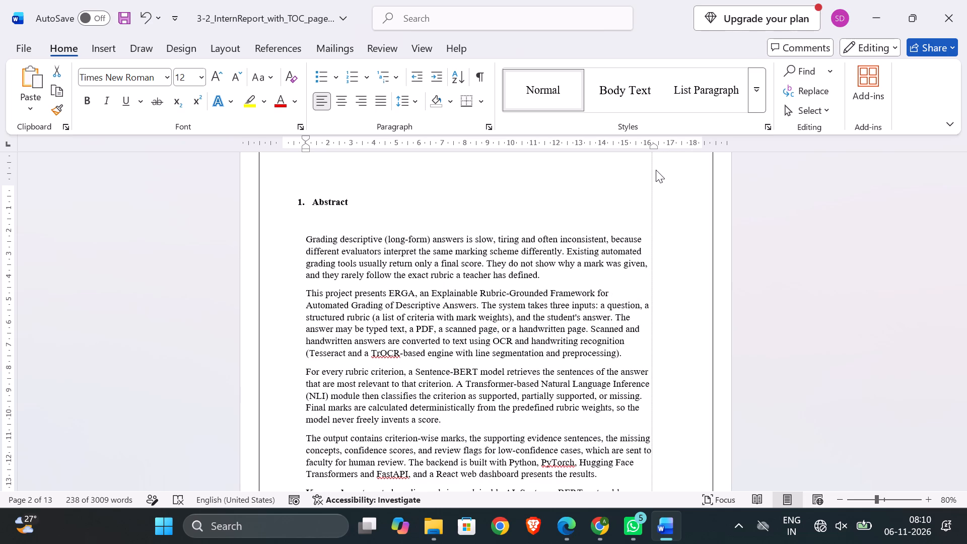
{"action": "left_click_drag", "start_coordinate": [656, 170], "coordinate": [656, 170]}
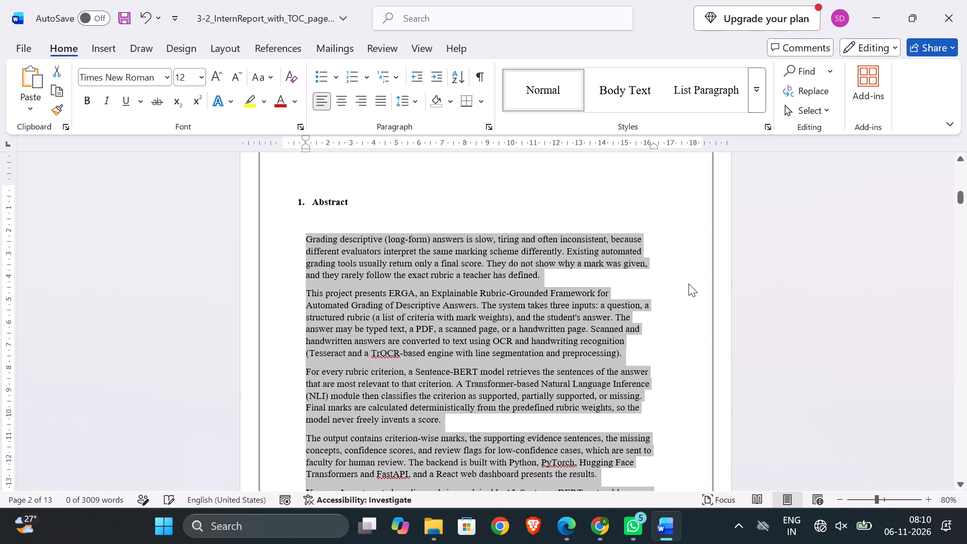
{"action": "left_click", "coordinate": [688, 284]}
Add three blank lines below the Abstract's keywords to move the "2. Introduction" heading onto the following page.
{"action": "scroll", "coordinate": [688, 284], "scroll_direction": "down", "scroll_amount": 1}
{"action": "scroll", "coordinate": [688, 284], "scroll_direction": "up", "scroll_amount": 1}
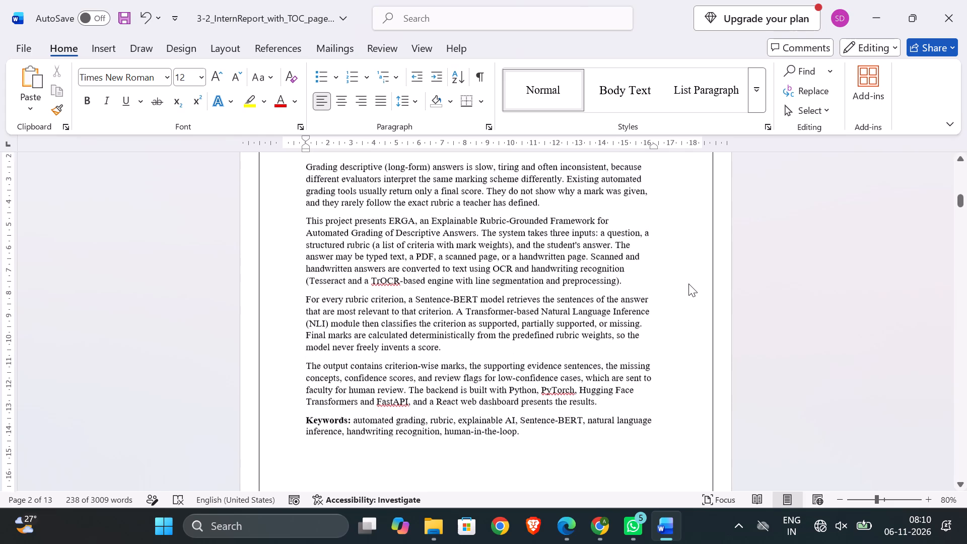
{"action": "scroll", "coordinate": [688, 284], "scroll_direction": "up", "scroll_amount": 1}
{"action": "scroll", "coordinate": [688, 284], "scroll_direction": "down", "scroll_amount": 1}
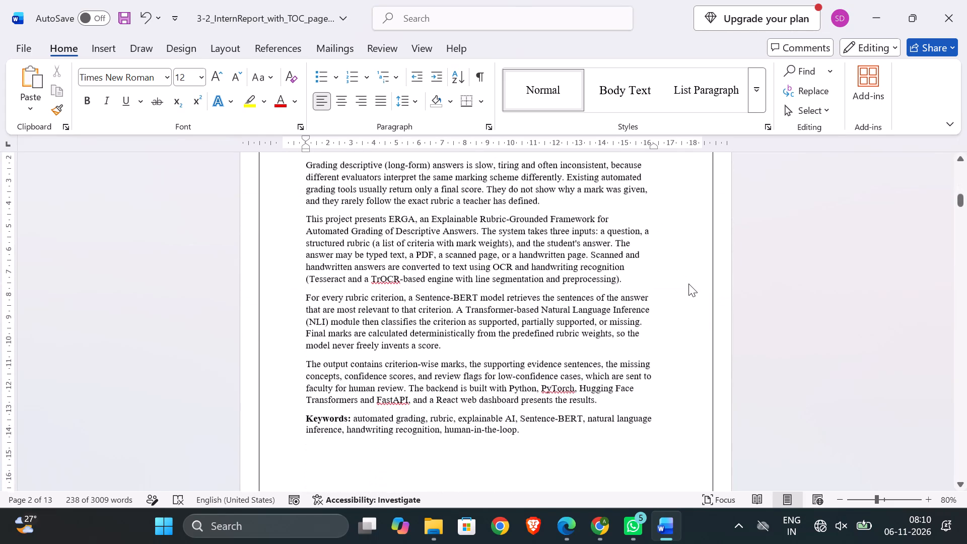
{"action": "scroll", "coordinate": [688, 284], "scroll_direction": "down", "scroll_amount": 2}
{"action": "scroll", "coordinate": [688, 284], "scroll_direction": "up", "scroll_amount": 1}
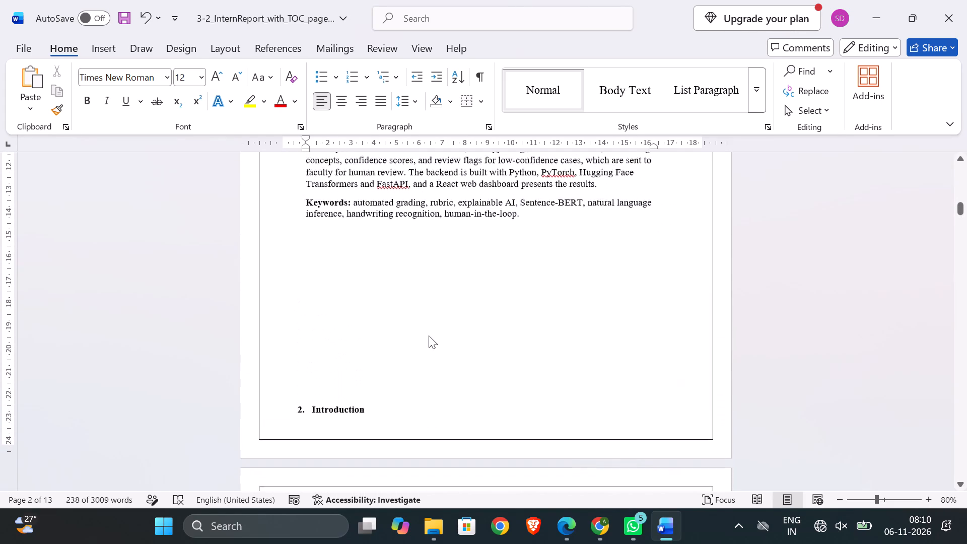
{"action": "left_click", "coordinate": [429, 335]}
{"action": "key", "text": "Return"}
{"action": "key", "text": "Return"}
{"action": "key", "text": "Return"}
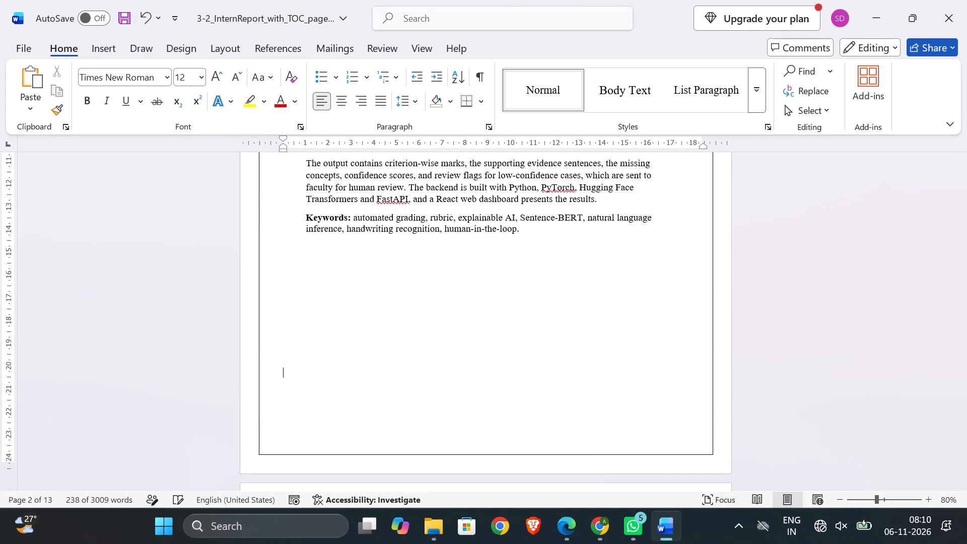
Delete two surplus blank lines above the "3. Literature Survey" heading so that it sits closer to the top of its page.
{"action": "scroll", "coordinate": [407, 345], "scroll_direction": "down", "scroll_amount": 11}
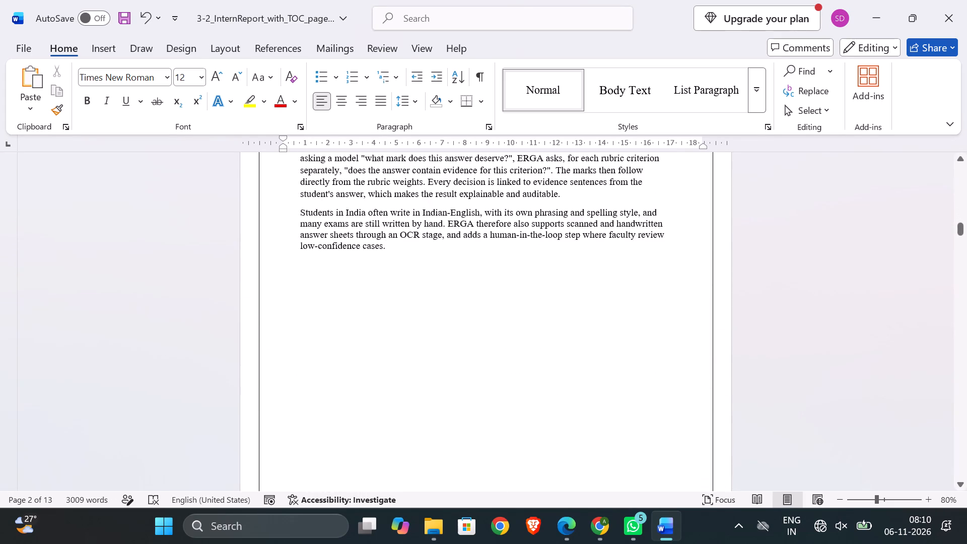
{"action": "scroll", "coordinate": [407, 345], "scroll_direction": "down", "scroll_amount": 2}
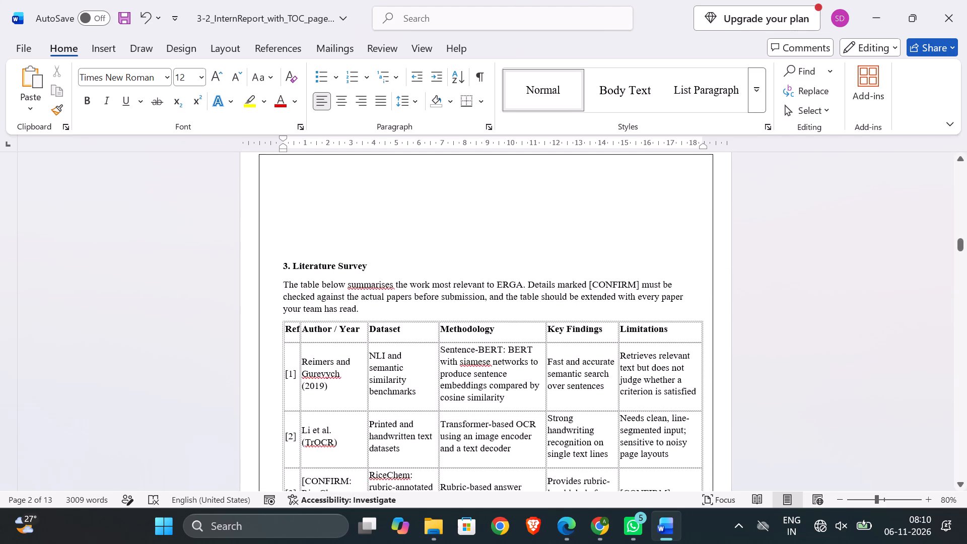
{"action": "left_click", "coordinate": [352, 226]}
{"action": "key", "text": "BackSpace"}
{"action": "key", "text": "BackSpace"}
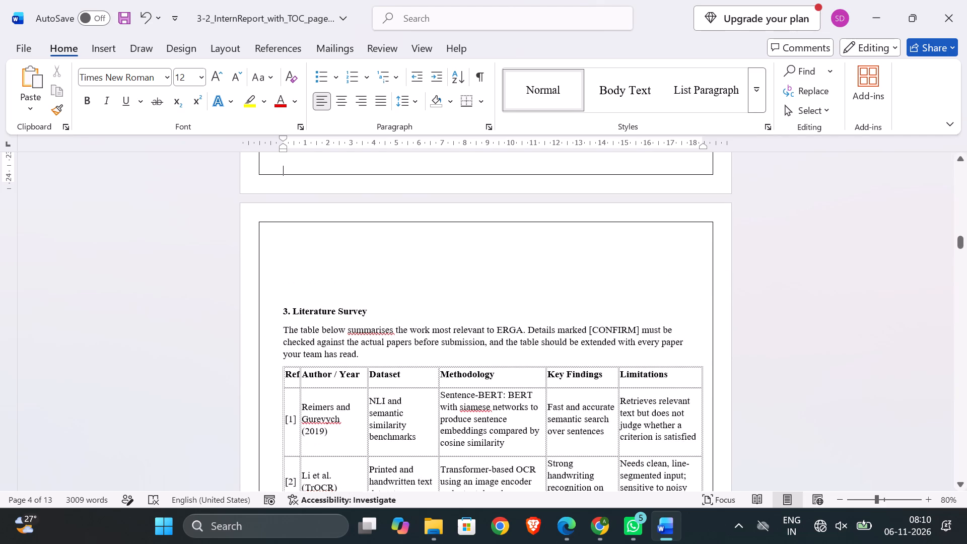
Insert blank lines above the "4. Problem Statement and Objectives" heading until it starts at the top of the following page.
{"action": "scroll", "coordinate": [352, 226], "scroll_direction": "down", "scroll_amount": 1}
{"action": "scroll", "coordinate": [528, 351], "scroll_direction": "down", "scroll_amount": 3}
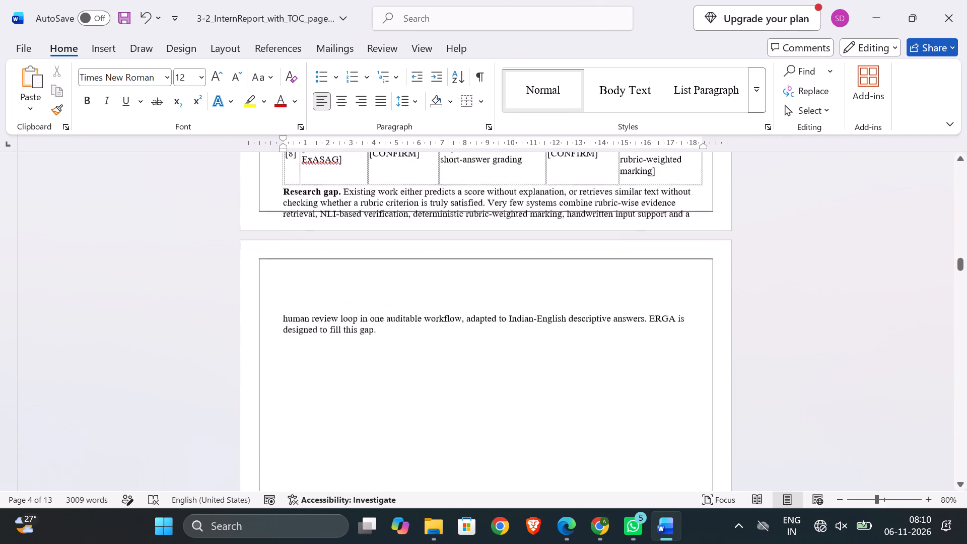
{"action": "scroll", "coordinate": [528, 351], "scroll_direction": "down", "scroll_amount": 2}
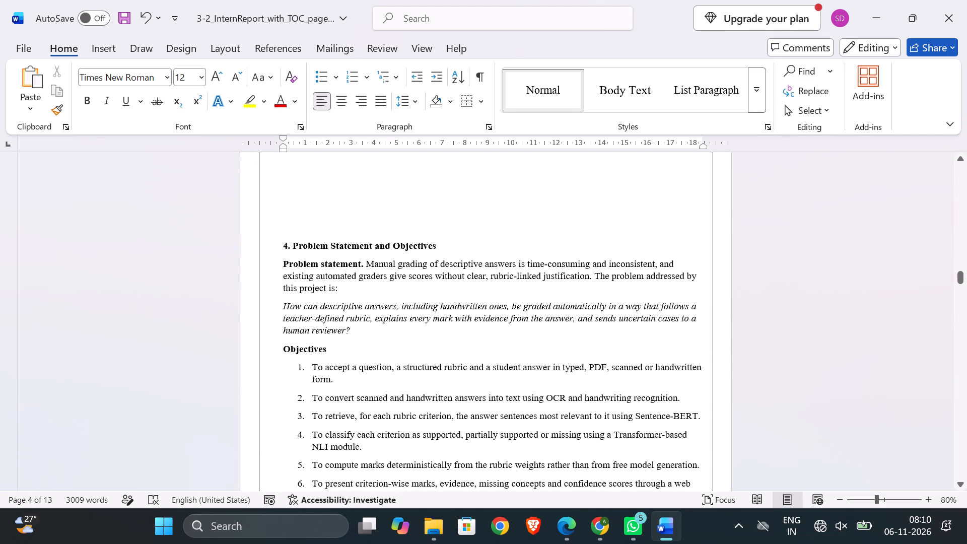
{"action": "left_click", "coordinate": [364, 218]}
{"action": "key", "text": "Return"}
{"action": "key", "text": "Return"}
{"action": "key", "text": "Return"}
{"action": "key", "text": "Return"}
{"action": "key", "text": "Return"}
{"action": "key", "text": "Return"}
{"action": "key", "text": "Return"}
{"action": "key", "text": "Return"}
{"action": "key", "text": "Return"}
{"action": "key", "text": "Return"}
{"action": "key", "text": "Return"}
{"action": "key", "text": "Return"}
{"action": "key", "text": "Return"}
{"action": "key", "text": "Return"}
{"action": "key", "text": "Return"}
{"action": "key", "text": "Return"}
{"action": "key", "text": "Return"}
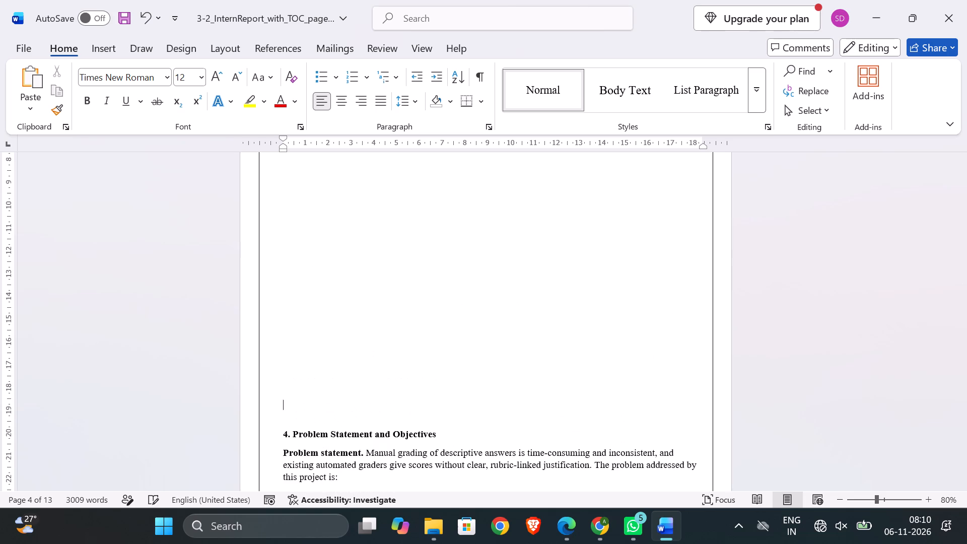
{"action": "key", "text": "Return"}
{"action": "key", "text": "Return"}
{"action": "key", "text": "Return"}
{"action": "key", "text": "Return"}
{"action": "key", "text": "Return"}
{"action": "key", "text": "Return"}
{"action": "key", "text": "Return"}
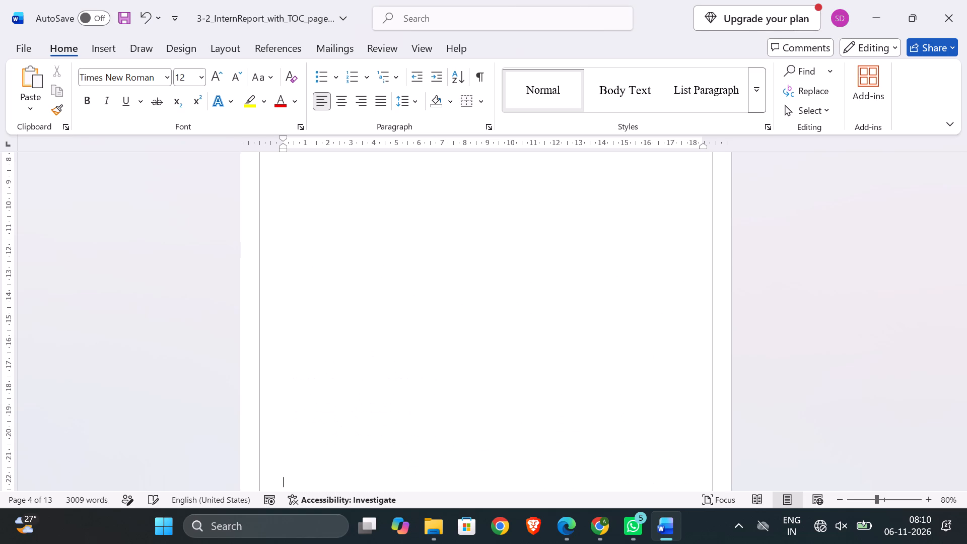
{"action": "key", "text": "Return"}
{"action": "scroll", "coordinate": [364, 218], "scroll_direction": "down", "scroll_amount": 1}
{"action": "key", "text": "Return"}
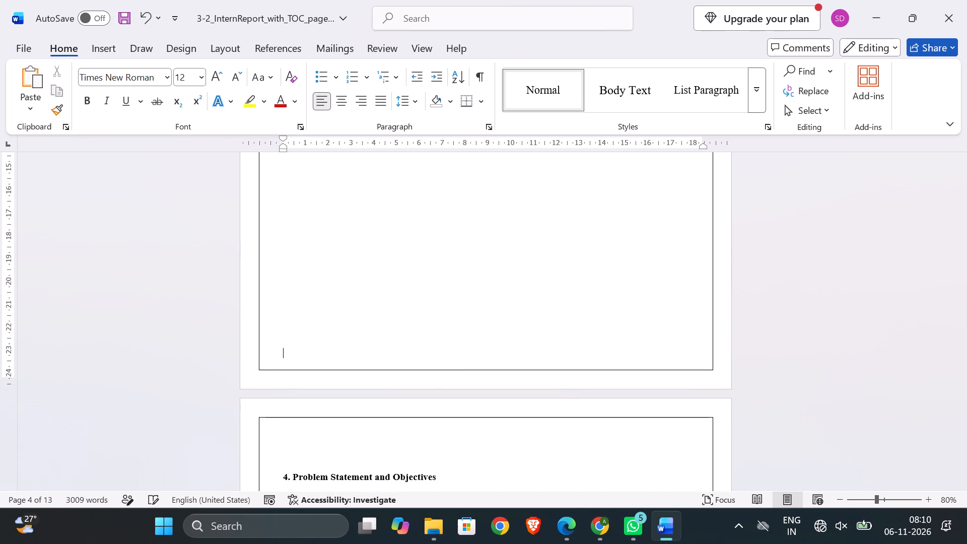
Indent all text under the "4. Problem Statement and Objectives" heading about 1 cm on the left and 0.9 cm on the right.
{"action": "scroll", "coordinate": [364, 218], "scroll_direction": "down", "scroll_amount": 3}
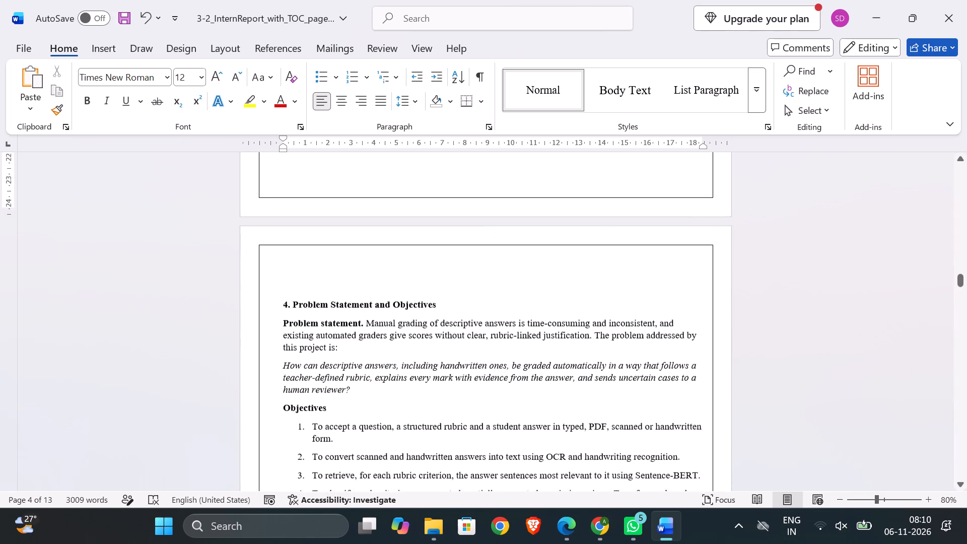
{"action": "scroll", "coordinate": [436, 337], "scroll_direction": "down", "scroll_amount": 1}
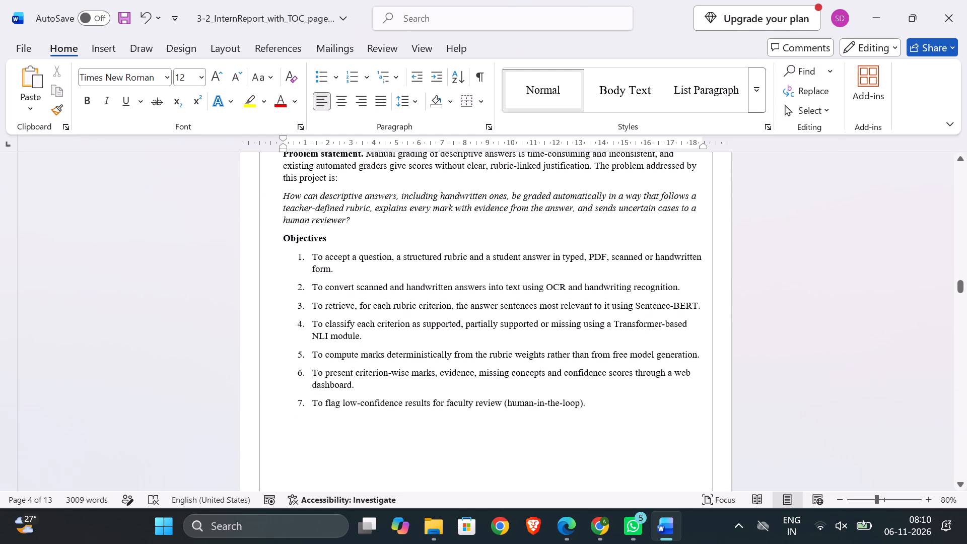
{"action": "scroll", "coordinate": [436, 337], "scroll_direction": "up", "scroll_amount": 1}
{"action": "scroll", "coordinate": [436, 337], "scroll_direction": "down", "scroll_amount": 1}
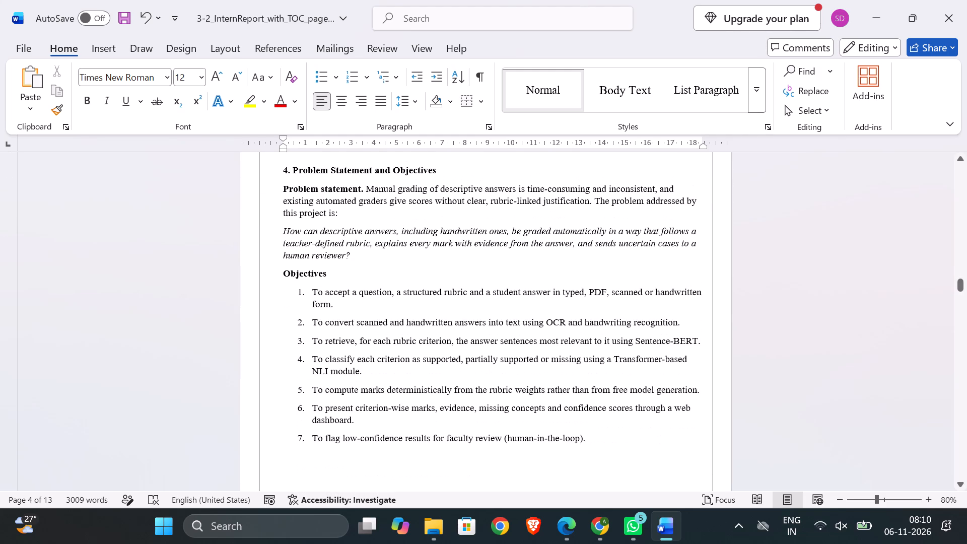
{"action": "left_click_drag", "start_coordinate": [591, 433], "coordinate": [293, 159]}
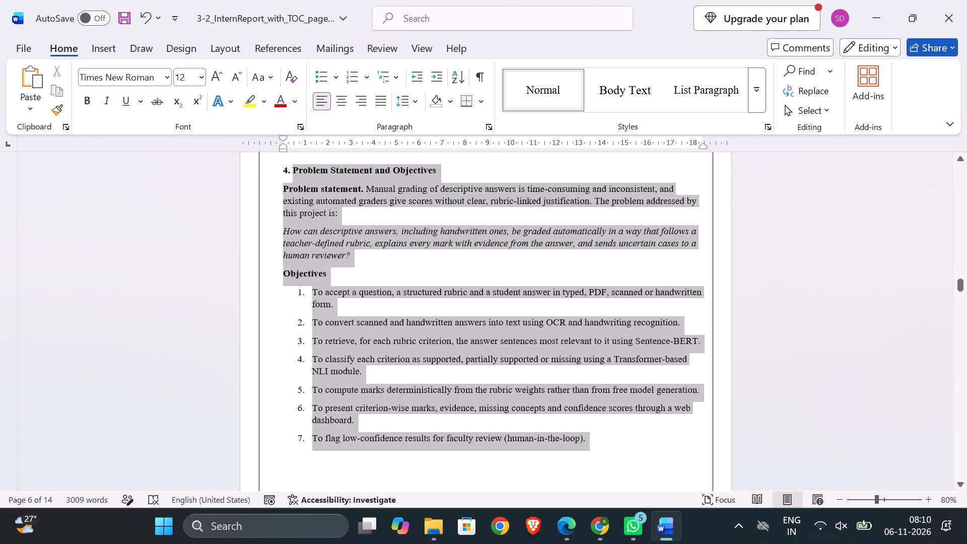
{"action": "left_click_drag", "start_coordinate": [293, 159], "coordinate": [280, 203]}
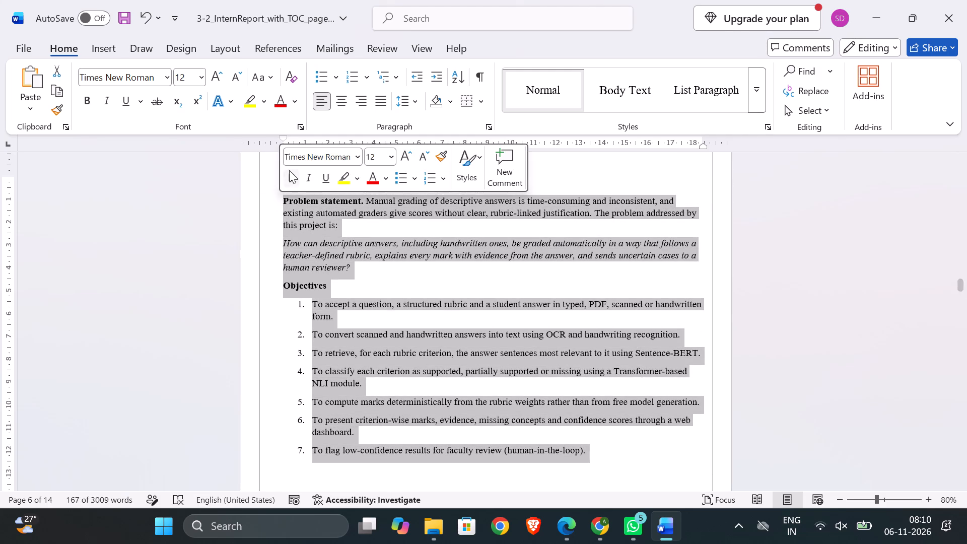
{"action": "left_click_drag", "start_coordinate": [282, 149], "coordinate": [299, 151]}
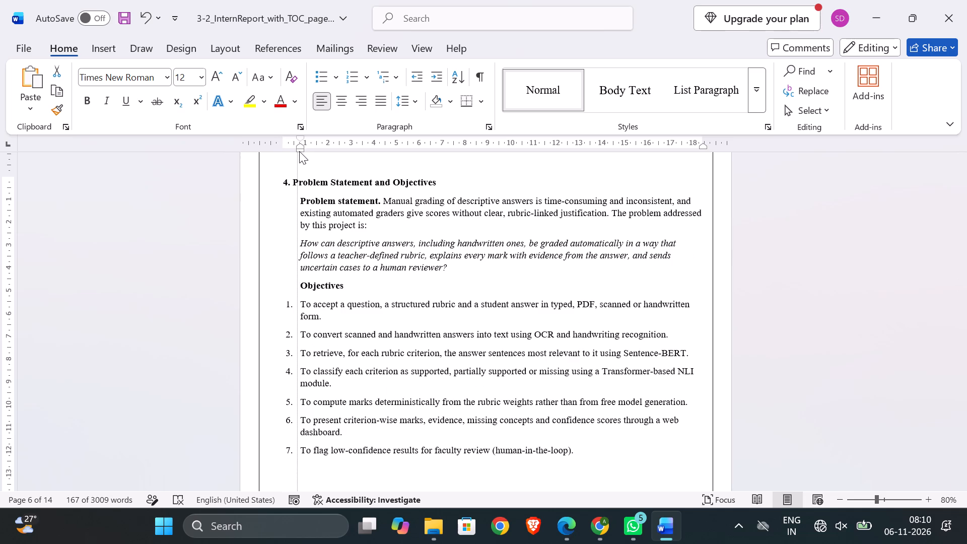
{"action": "left_click_drag", "start_coordinate": [299, 151], "coordinate": [305, 151]}
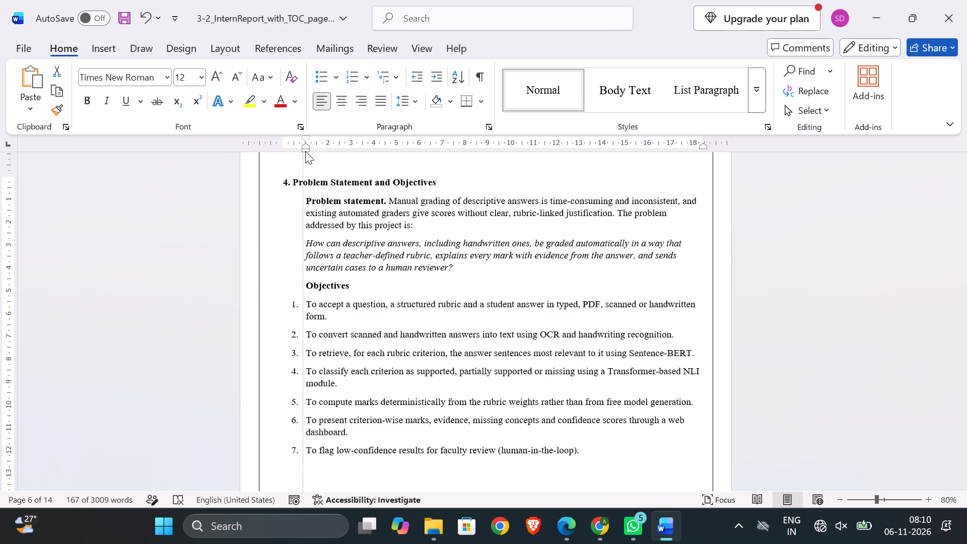
{"action": "left_click_drag", "start_coordinate": [305, 151], "coordinate": [304, 151]}
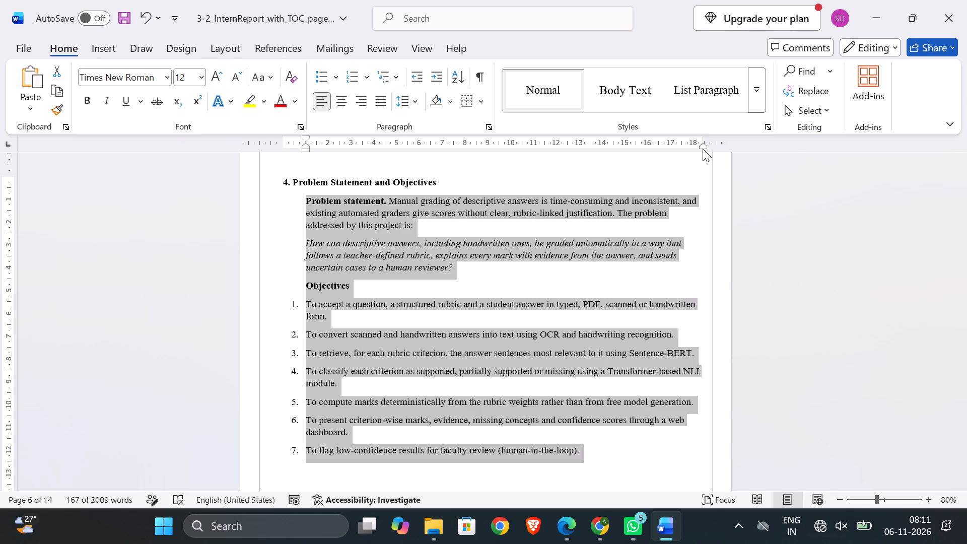
{"action": "left_click_drag", "start_coordinate": [703, 149], "coordinate": [680, 157]}
{"action": "left_click", "coordinate": [704, 291]}
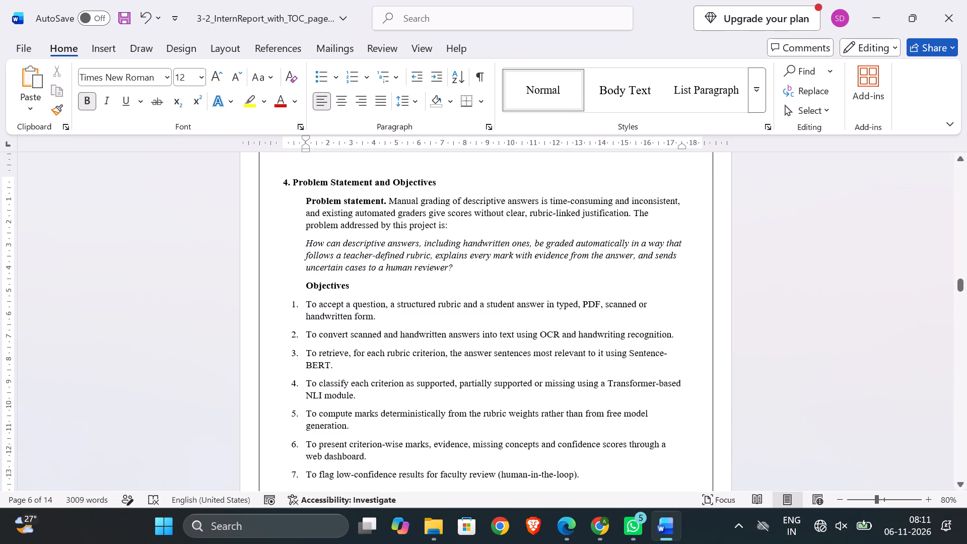
Add a blank line above "Objectives" and put "Problem statement" on its own line, without its period.
{"action": "left_click", "coordinate": [461, 265]}
{"action": "key", "text": "Return"}
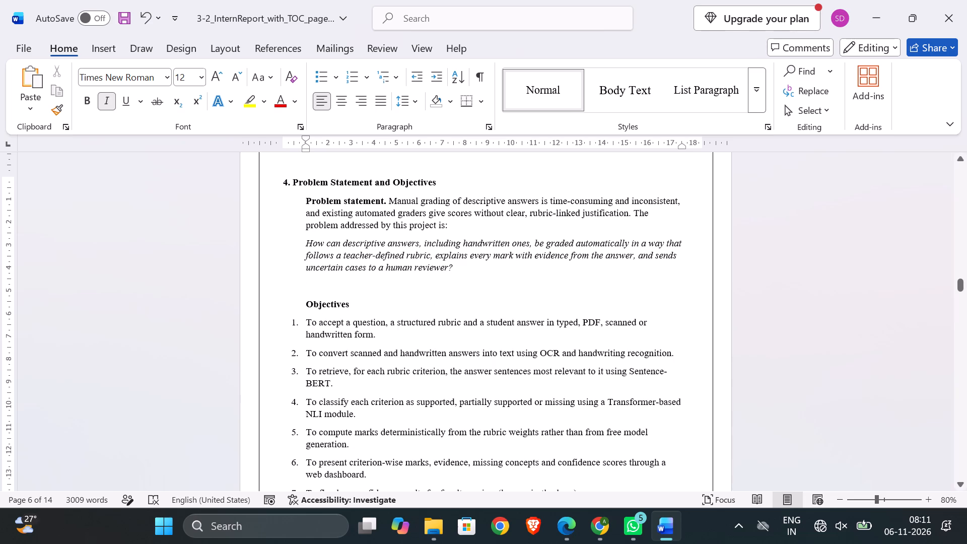
{"action": "left_click", "coordinate": [390, 206]}
{"action": "key", "text": "BackSpace"}
{"action": "key", "text": "BackSpace"}
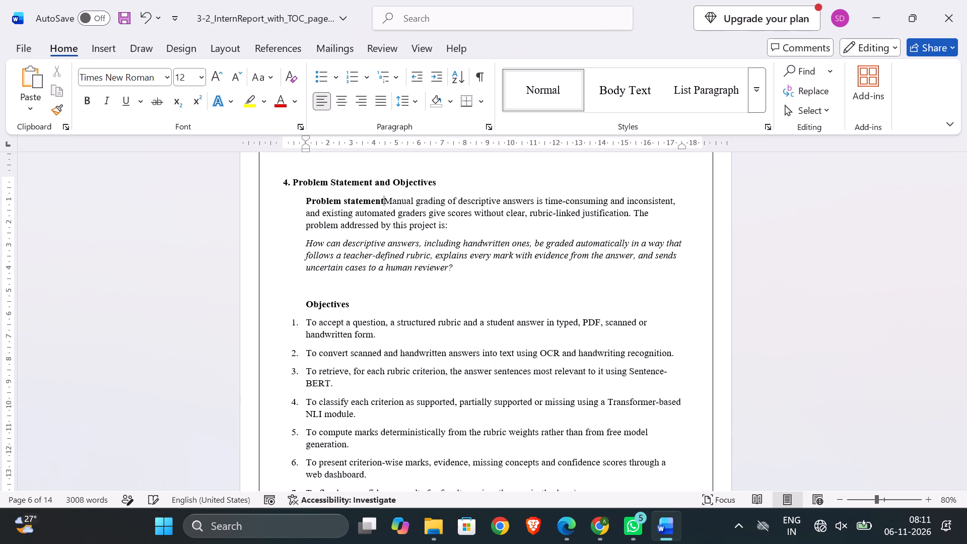
{"action": "key", "text": "Return"}
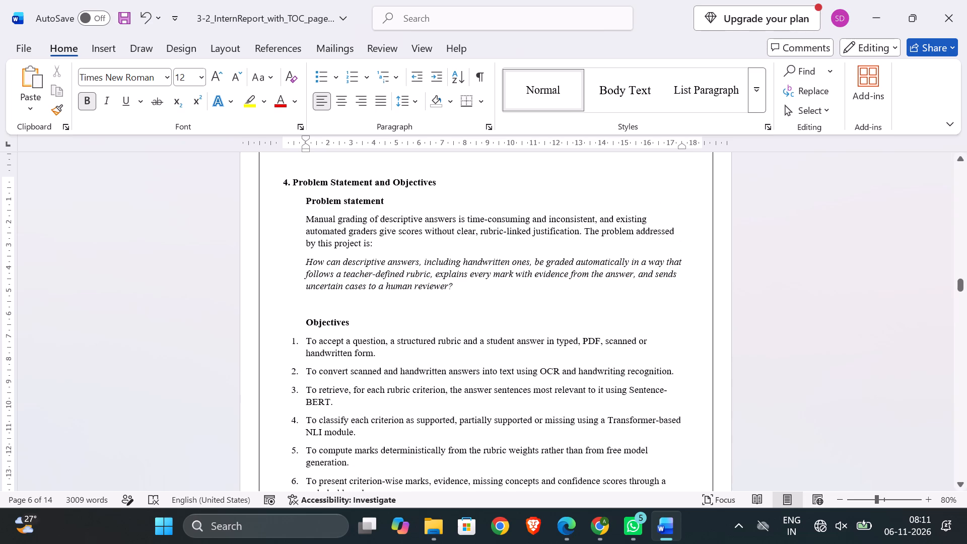
Set the seven numbered objectives' left indent to about 2 cm and their right indent to about 2.2 cm.
{"action": "scroll", "coordinate": [387, 332], "scroll_direction": "down", "scroll_amount": 1}
{"action": "scroll", "coordinate": [354, 331], "scroll_direction": "left", "scroll_amount": 1}
{"action": "scroll", "coordinate": [336, 317], "scroll_direction": "down", "scroll_amount": 1}
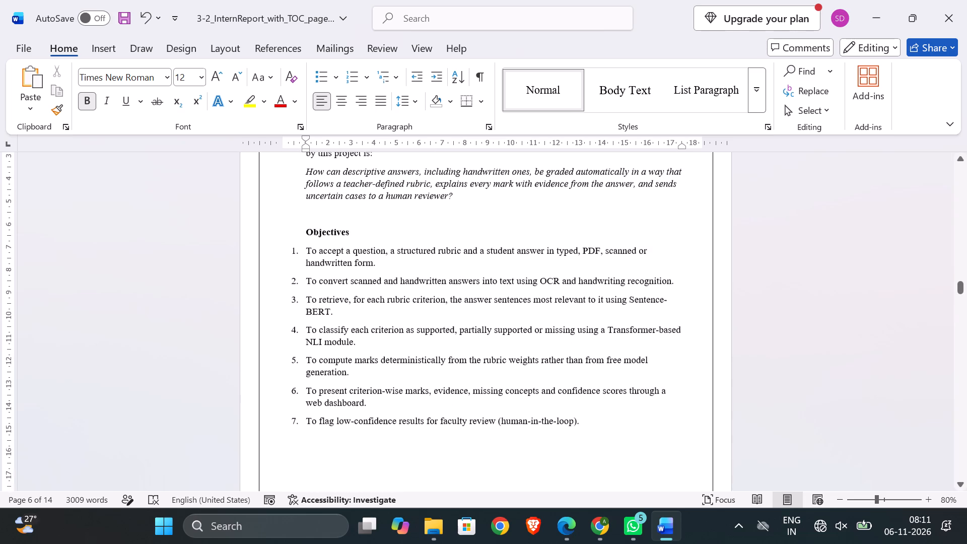
{"action": "left_click_drag", "start_coordinate": [285, 244], "coordinate": [308, 292]}
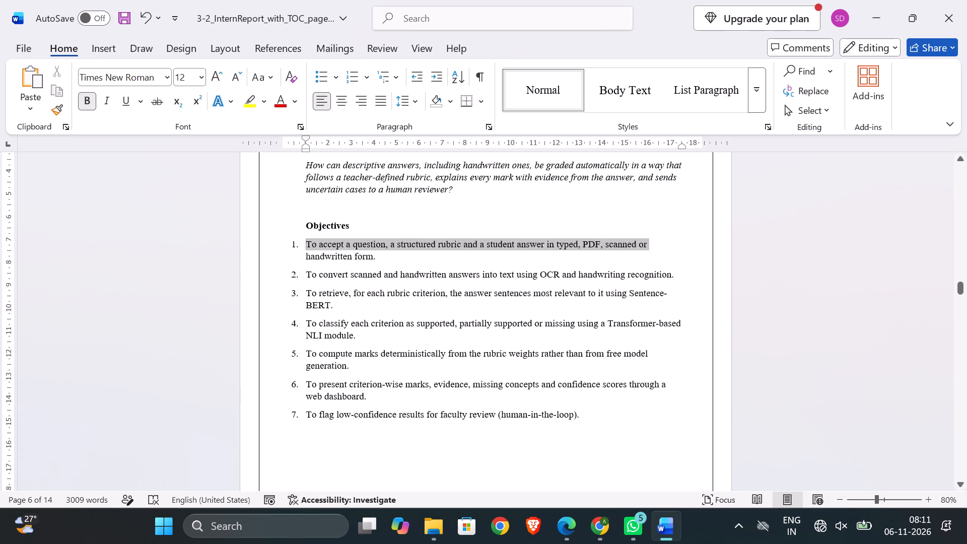
{"action": "left_click_drag", "start_coordinate": [308, 292], "coordinate": [579, 415]}
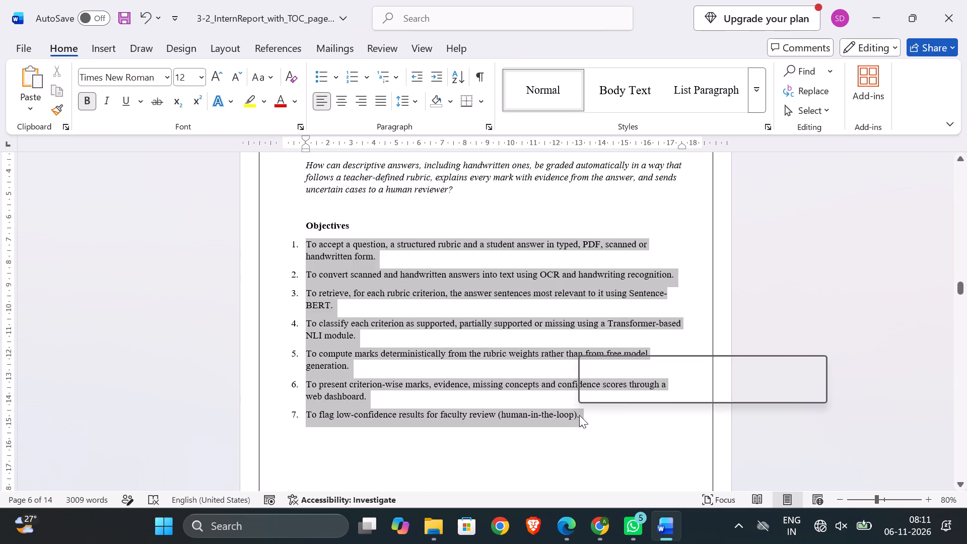
{"action": "left_click_drag", "start_coordinate": [306, 147], "coordinate": [318, 147]}
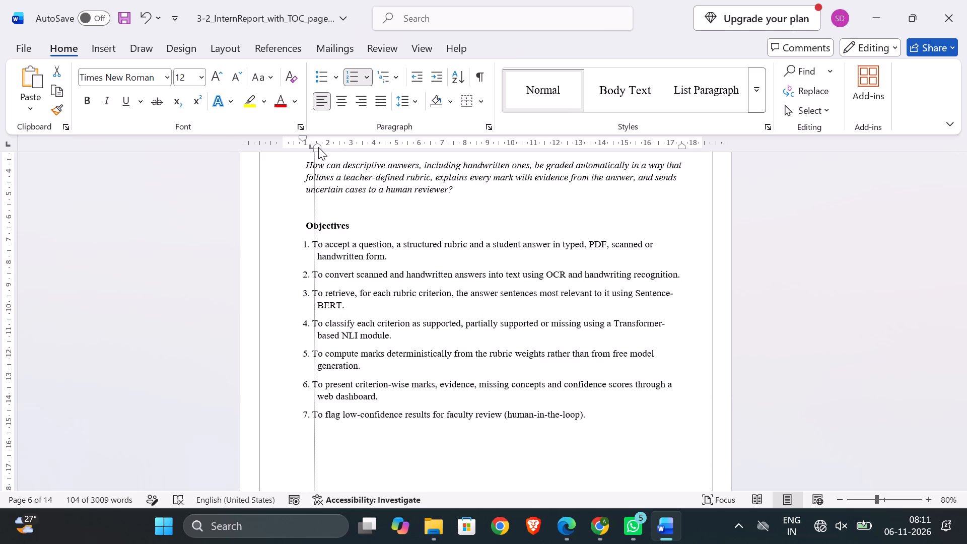
{"action": "left_click_drag", "start_coordinate": [318, 147], "coordinate": [328, 162]}
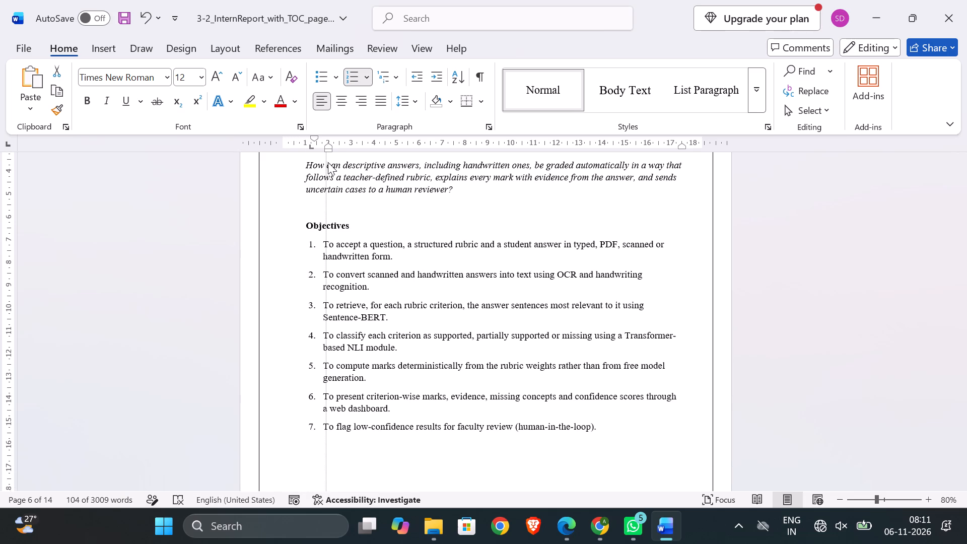
{"action": "left_click_drag", "start_coordinate": [328, 162], "coordinate": [328, 162]}
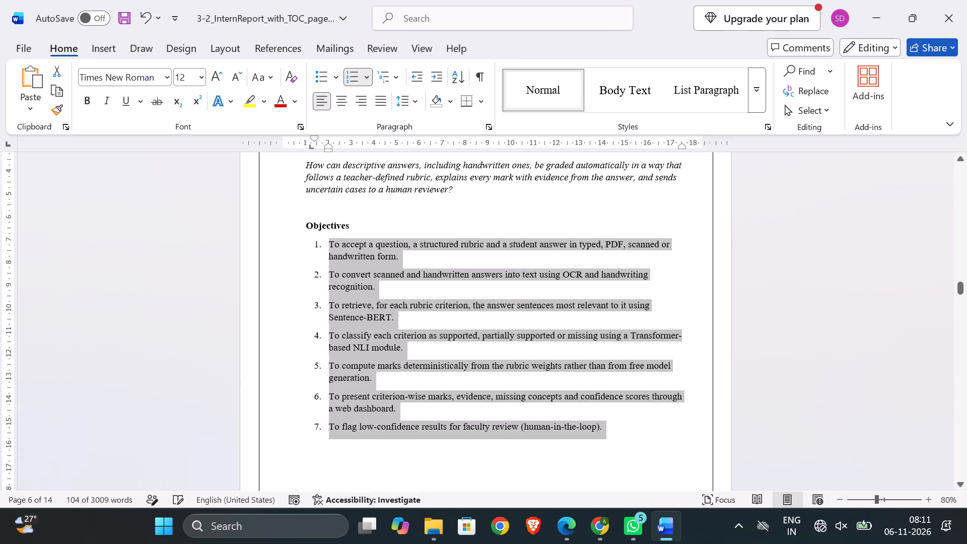
{"action": "left_click_drag", "start_coordinate": [681, 151], "coordinate": [666, 154]}
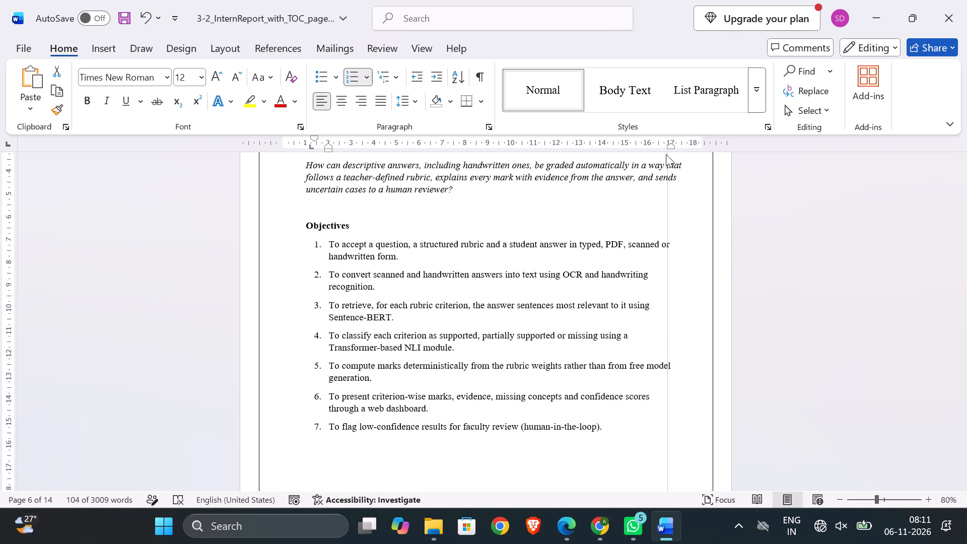
{"action": "left_click_drag", "start_coordinate": [666, 154], "coordinate": [653, 161]}
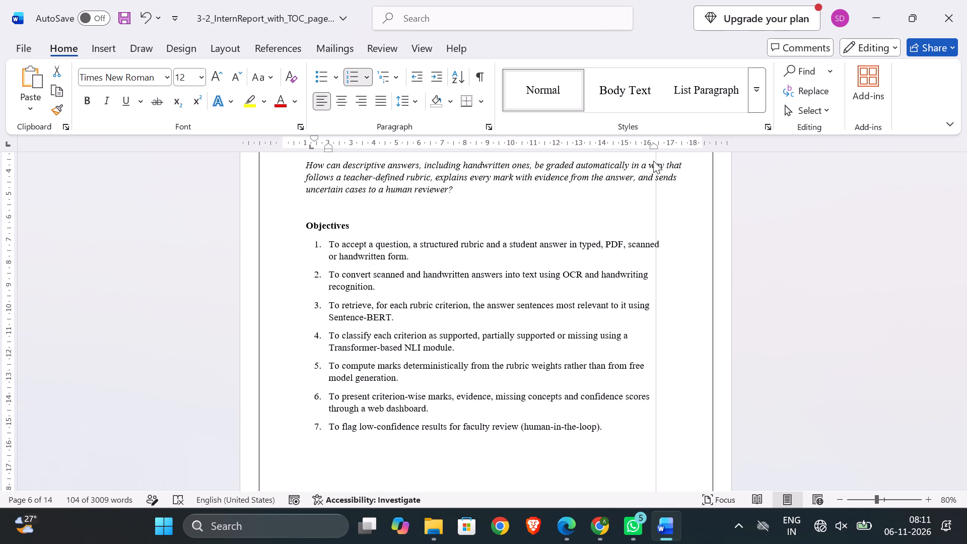
{"action": "left_click_drag", "start_coordinate": [653, 161], "coordinate": [653, 162]}
{"action": "left_click", "coordinate": [501, 215]}
Add five blank lines below the objectives list to move the "5. Existing Solutions and Their Limitations" heading onto the following page.
{"action": "scroll", "coordinate": [501, 215], "scroll_direction": "down", "scroll_amount": 1}
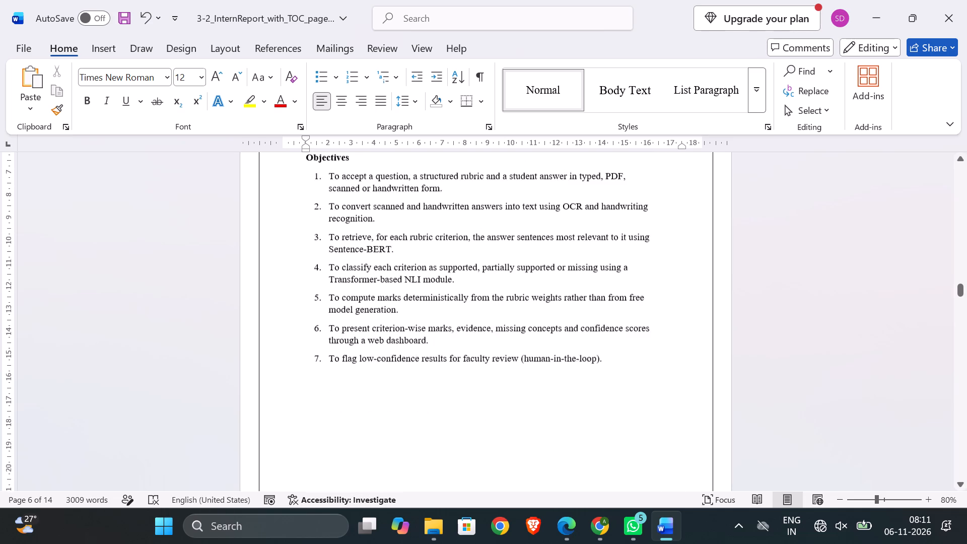
{"action": "scroll", "coordinate": [501, 215], "scroll_direction": "down", "scroll_amount": 2}
{"action": "left_click", "coordinate": [423, 250]}
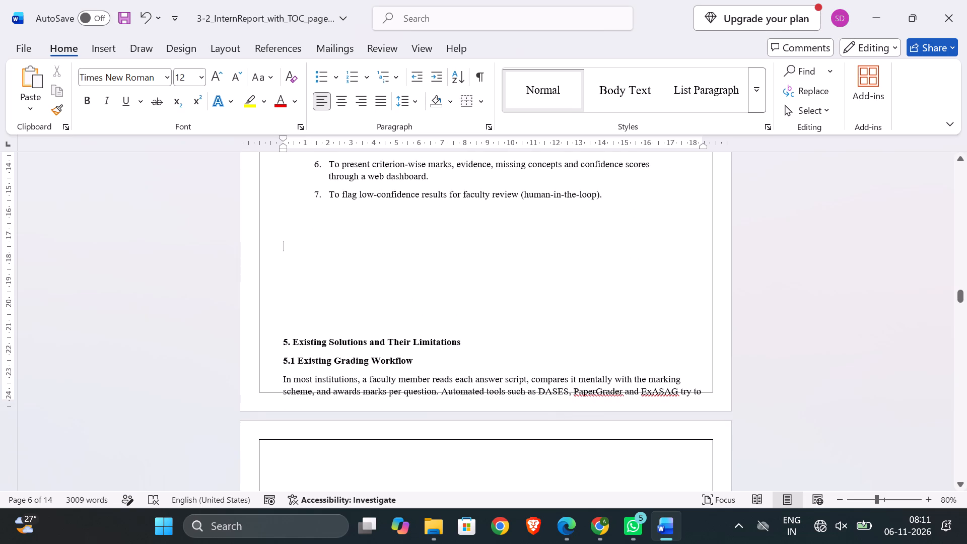
{"action": "key", "text": "Return"}
{"action": "key", "text": "Return"}
{"action": "key", "text": "Return"}
{"action": "key", "text": "Return"}
{"action": "key", "text": "Return"}
{"action": "key", "text": "Return"}
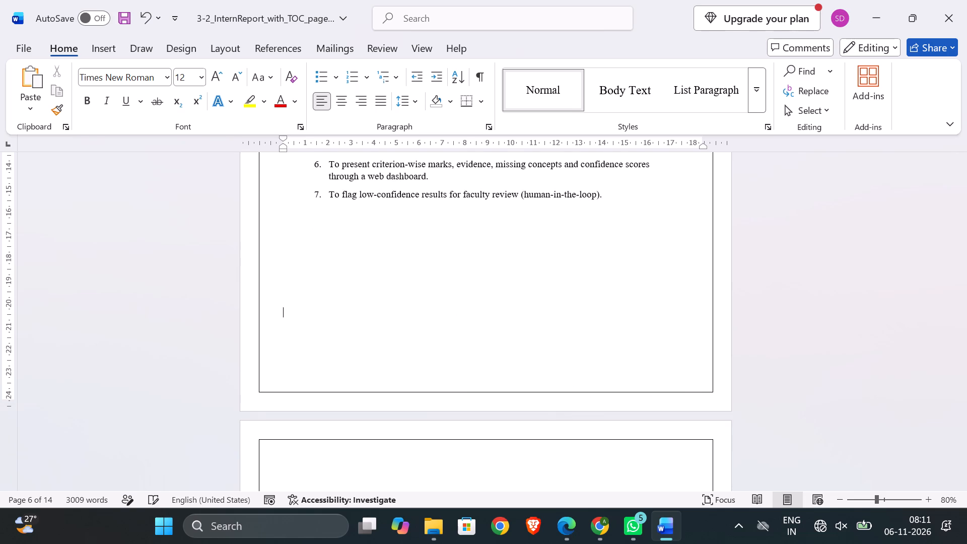
{"action": "key", "text": "BackSpace"}
{"action": "scroll", "coordinate": [423, 250], "scroll_direction": "down", "scroll_amount": 2}
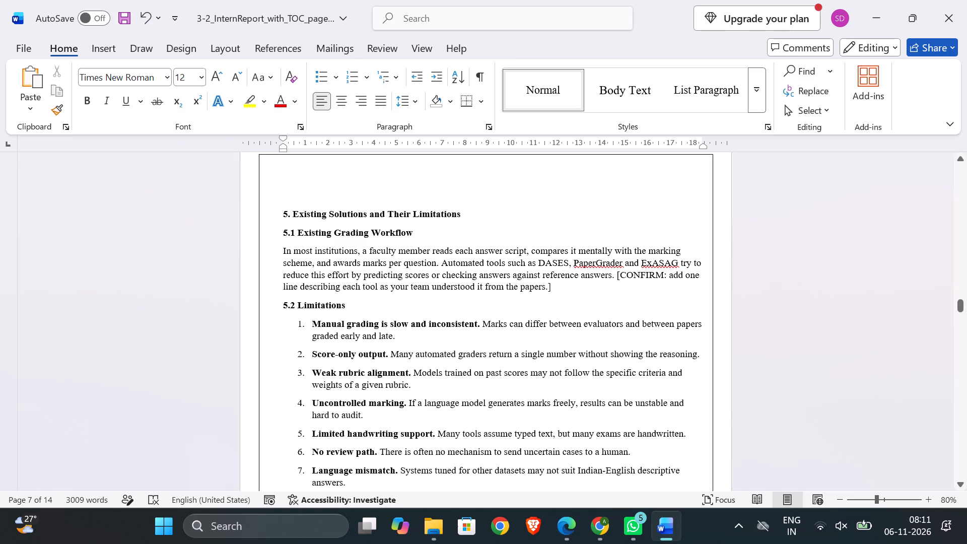
{"action": "scroll", "coordinate": [530, 296], "scroll_direction": "down", "scroll_amount": 1}
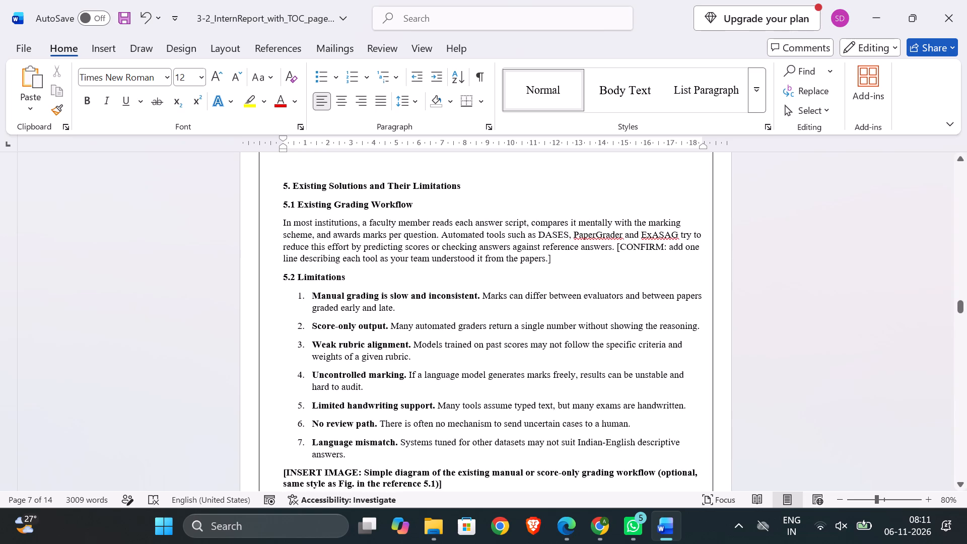
{"action": "scroll", "coordinate": [530, 296], "scroll_direction": "down", "scroll_amount": 1}
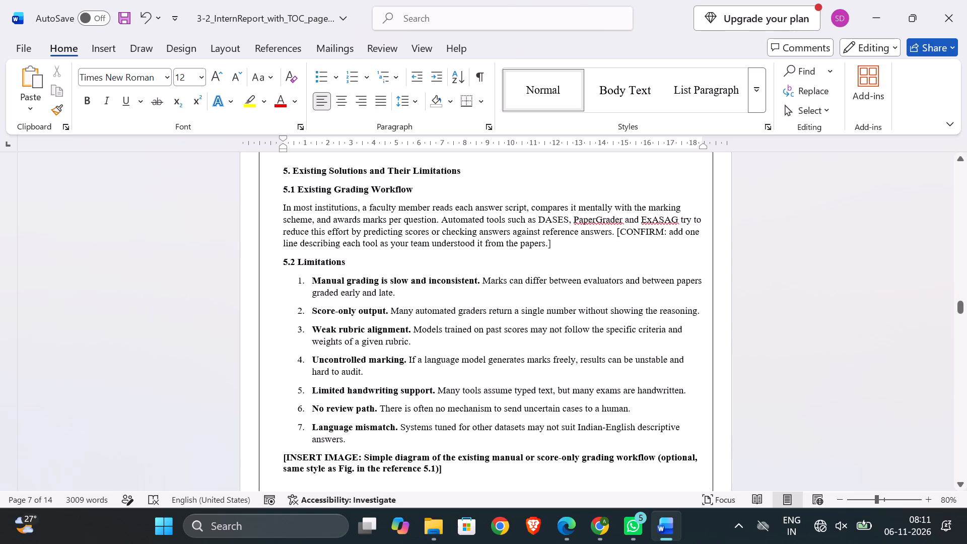
Add ten blank lines above the "6. Proposed Solution" heading to push that section onto the following page.
{"action": "scroll", "coordinate": [530, 296], "scroll_direction": "down", "scroll_amount": 1}
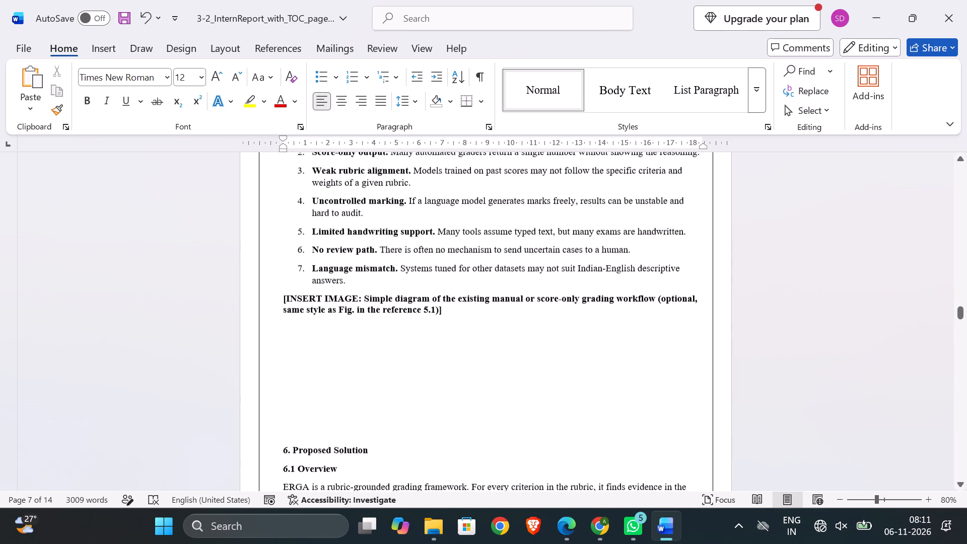
{"action": "scroll", "coordinate": [530, 296], "scroll_direction": "down", "scroll_amount": 1}
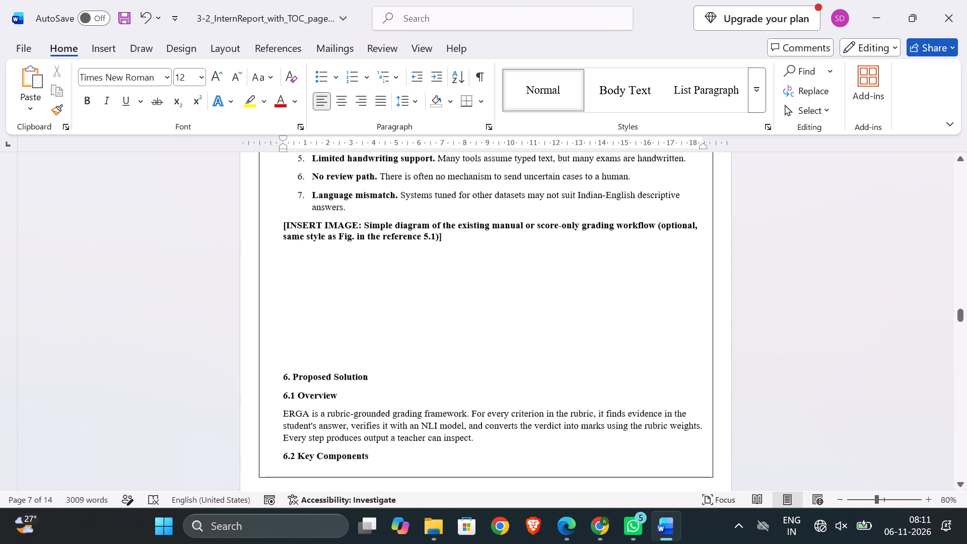
{"action": "scroll", "coordinate": [530, 296], "scroll_direction": "down", "scroll_amount": 2}
{"action": "left_click", "coordinate": [357, 213]}
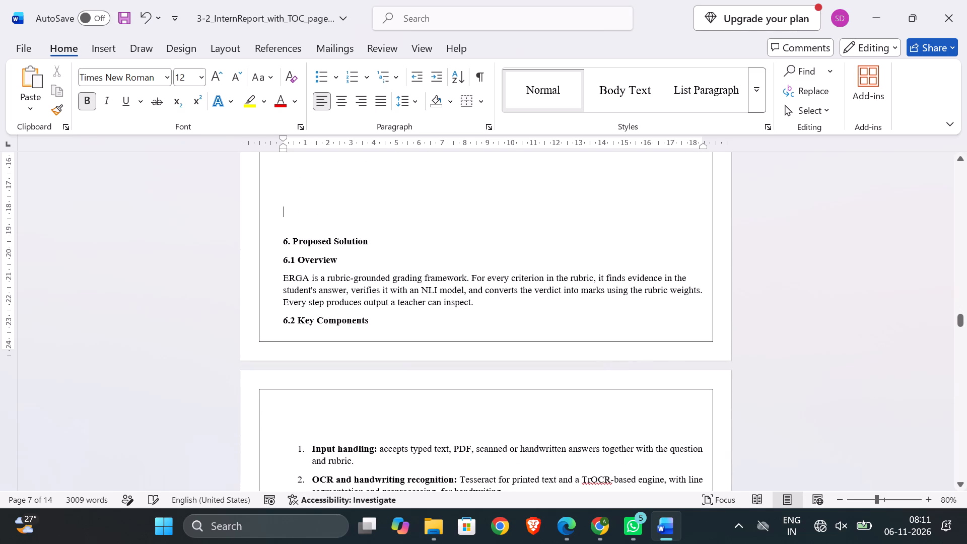
{"action": "key", "text": "Return"}
{"action": "key", "text": "Return"}
{"action": "key", "text": "Return"}
{"action": "key", "text": "Return"}
{"action": "key", "text": "Return"}
{"action": "key", "text": "Return"}
{"action": "key", "text": "Return"}
{"action": "key", "text": "Return"}
{"action": "key", "text": "Return"}
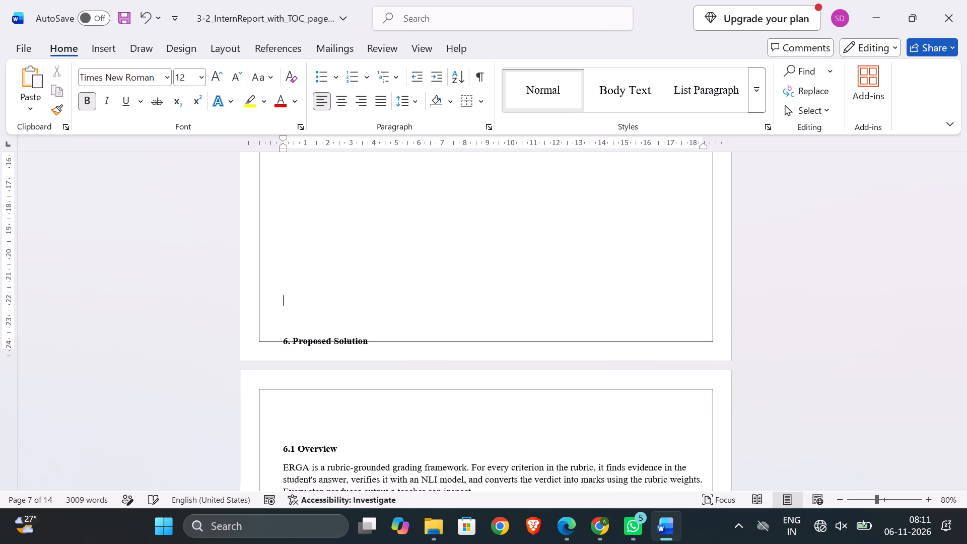
{"action": "key", "text": "Return"}
Set the font size of the "5. Existing Solutions and Their Limitations" heading to 14.
{"action": "scroll", "coordinate": [357, 213], "scroll_direction": "up", "scroll_amount": 3}
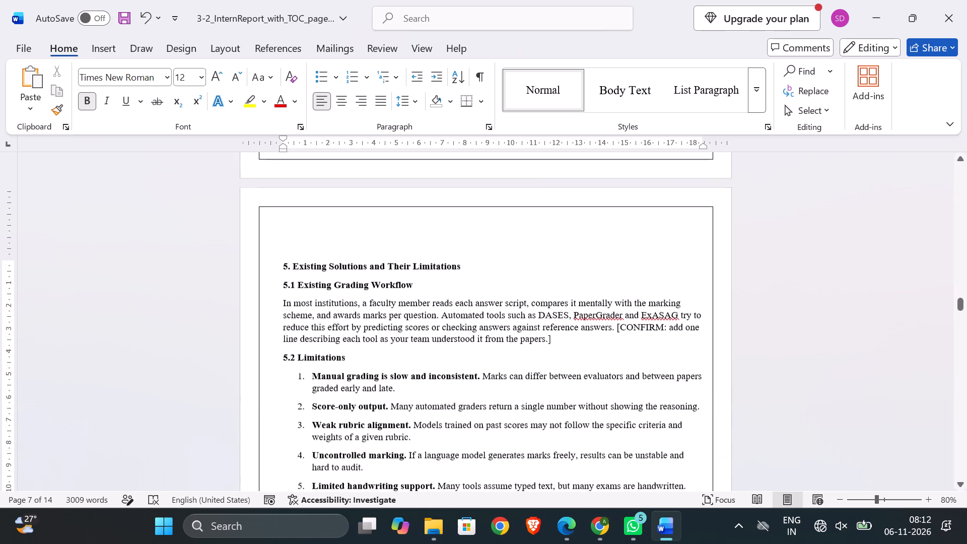
{"action": "left_click_drag", "start_coordinate": [464, 266], "coordinate": [342, 251]}
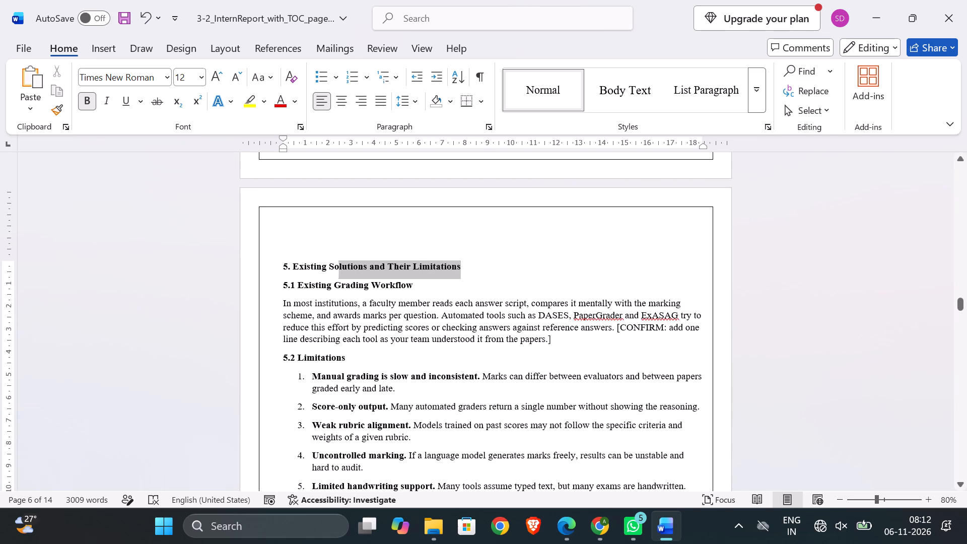
{"action": "left_click_drag", "start_coordinate": [342, 251], "coordinate": [278, 262]}
{"action": "left_click", "coordinate": [191, 76]}
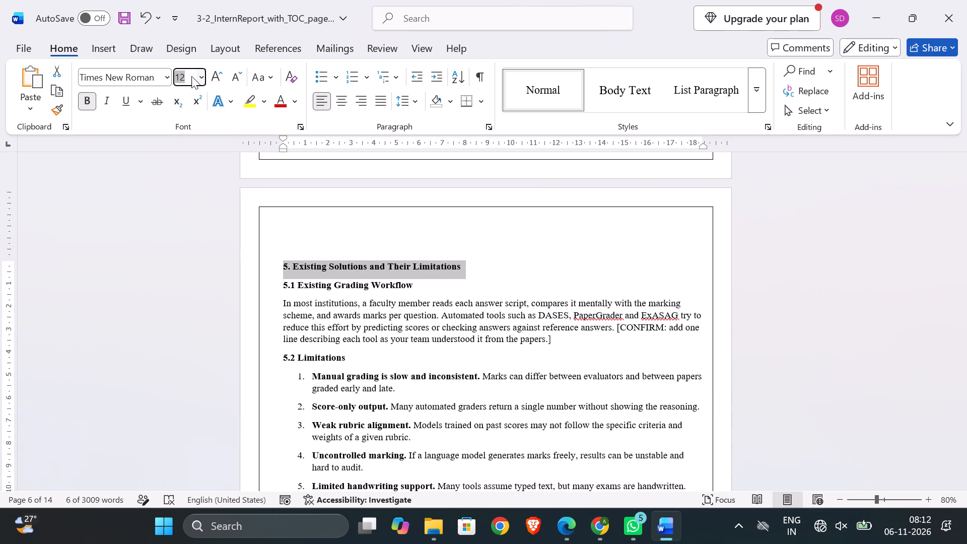
{"action": "key", "text": "BackSpace"}
{"action": "type", "text": "14"}
{"action": "key", "text": "Return"}
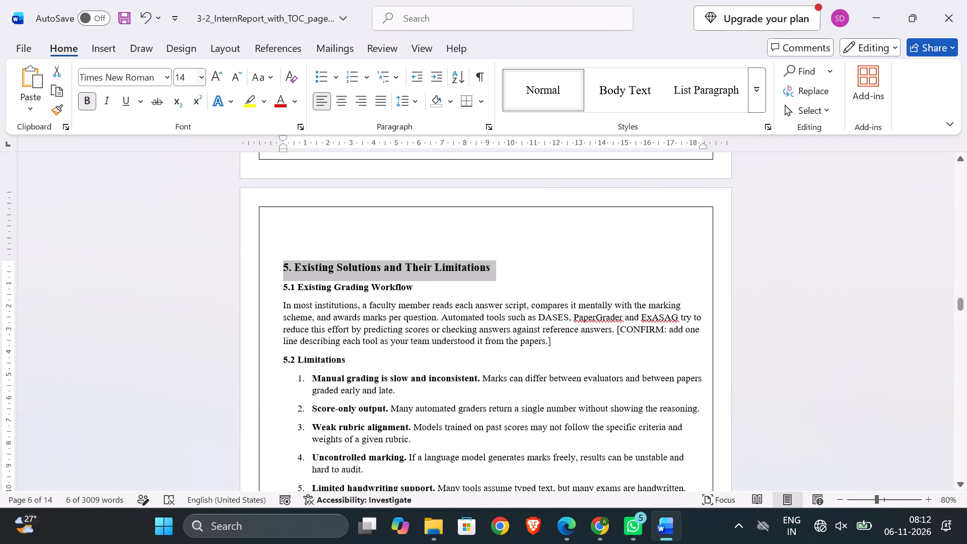
{"action": "left_click", "coordinate": [442, 137]}
{"action": "left_click", "coordinate": [445, 202]}
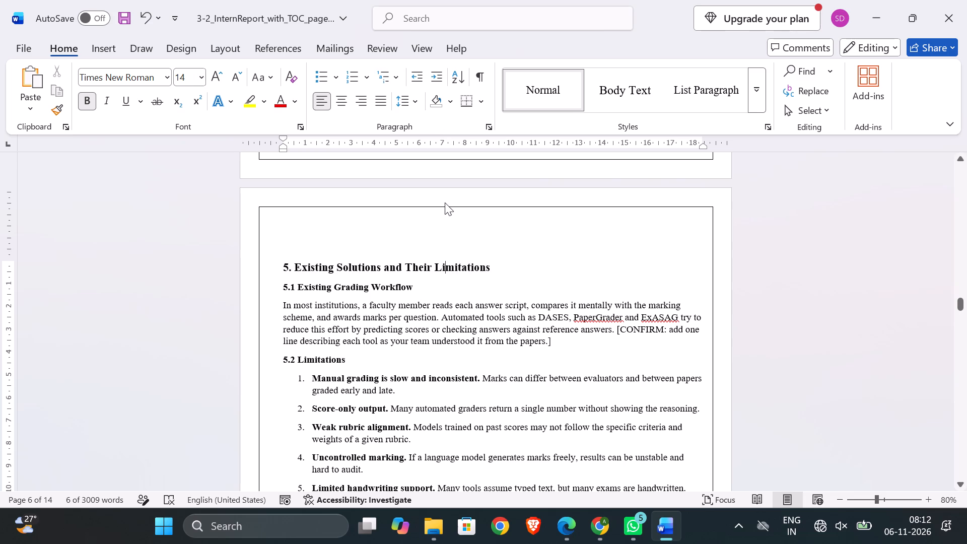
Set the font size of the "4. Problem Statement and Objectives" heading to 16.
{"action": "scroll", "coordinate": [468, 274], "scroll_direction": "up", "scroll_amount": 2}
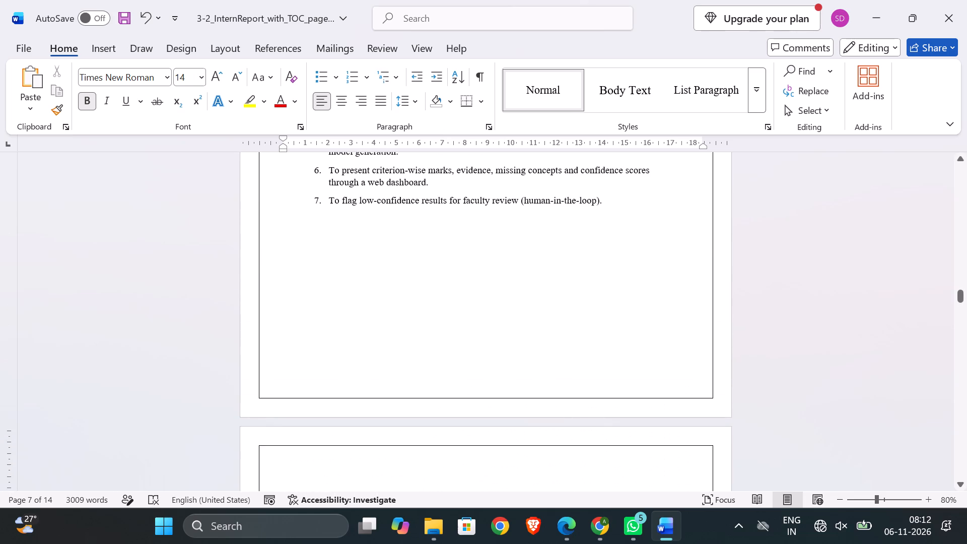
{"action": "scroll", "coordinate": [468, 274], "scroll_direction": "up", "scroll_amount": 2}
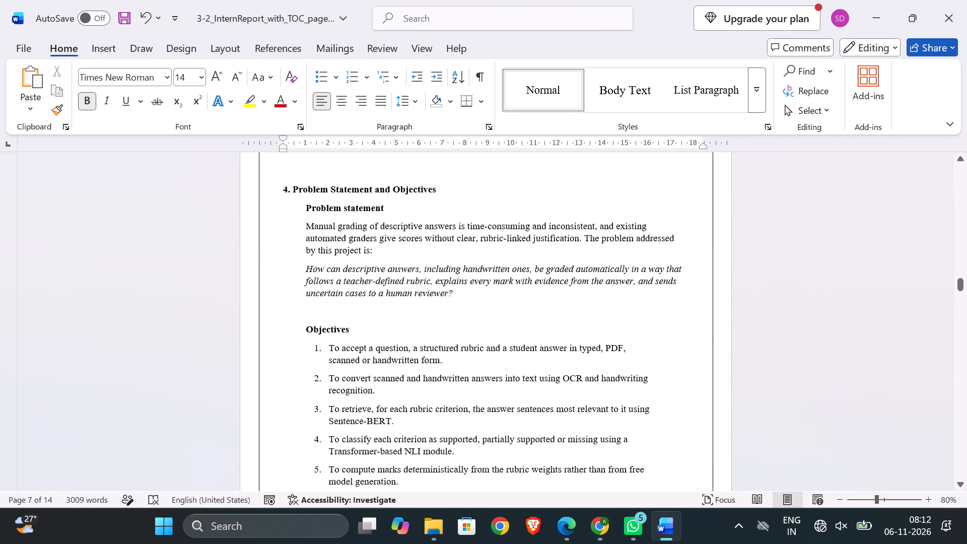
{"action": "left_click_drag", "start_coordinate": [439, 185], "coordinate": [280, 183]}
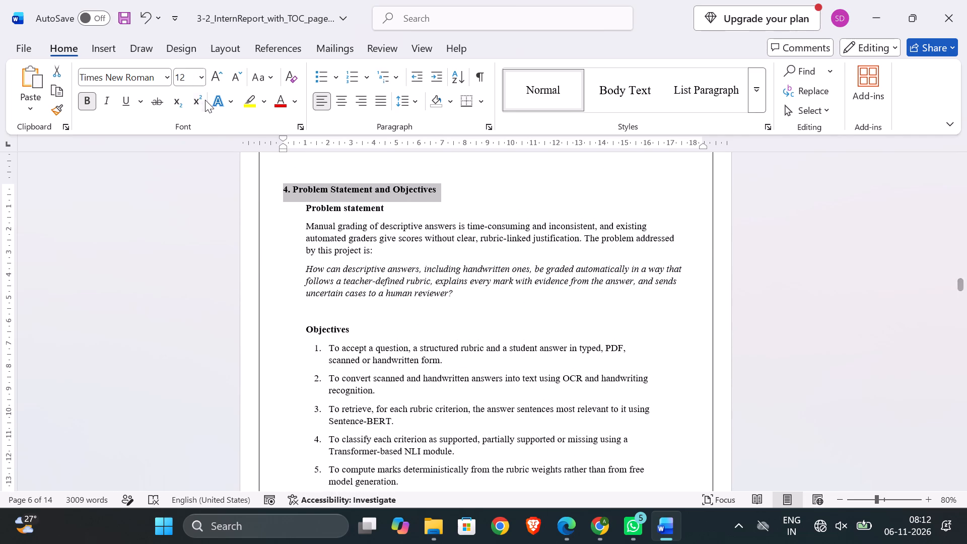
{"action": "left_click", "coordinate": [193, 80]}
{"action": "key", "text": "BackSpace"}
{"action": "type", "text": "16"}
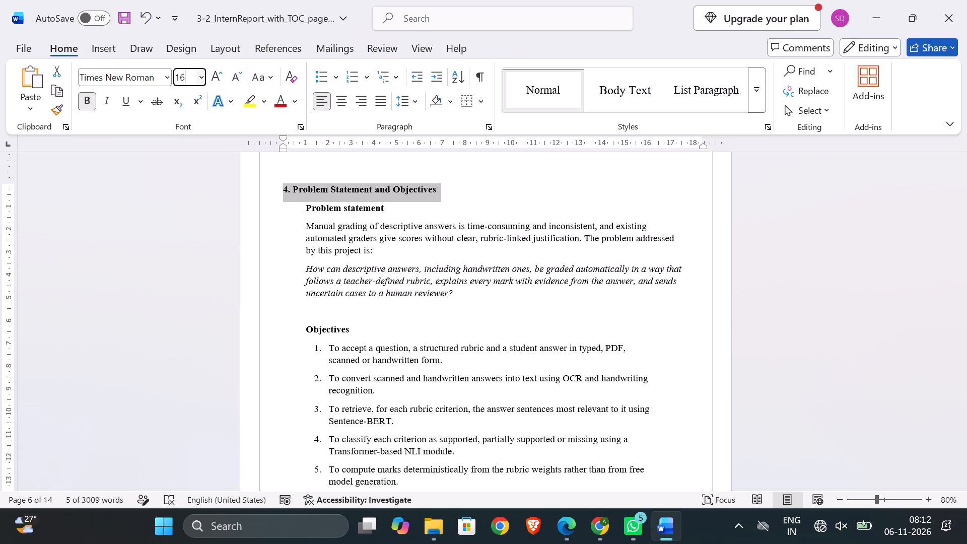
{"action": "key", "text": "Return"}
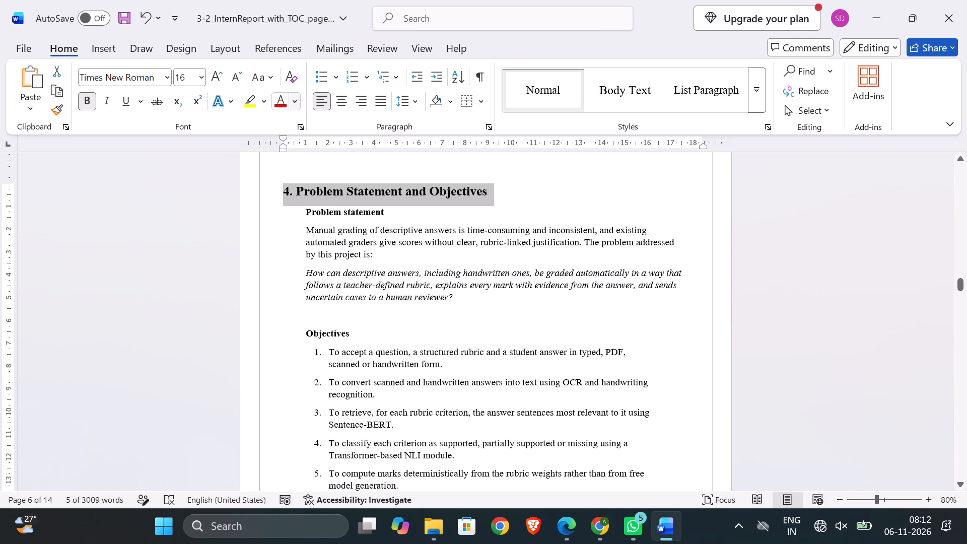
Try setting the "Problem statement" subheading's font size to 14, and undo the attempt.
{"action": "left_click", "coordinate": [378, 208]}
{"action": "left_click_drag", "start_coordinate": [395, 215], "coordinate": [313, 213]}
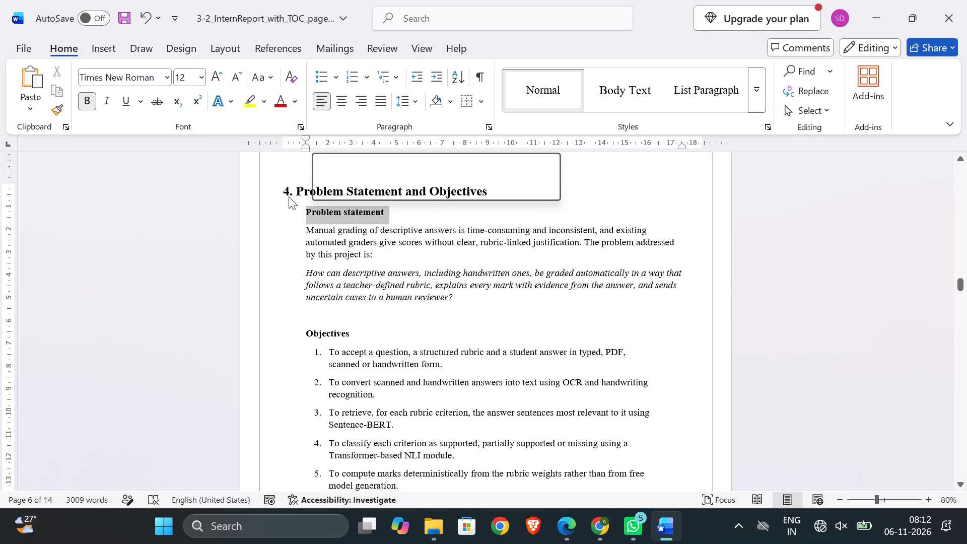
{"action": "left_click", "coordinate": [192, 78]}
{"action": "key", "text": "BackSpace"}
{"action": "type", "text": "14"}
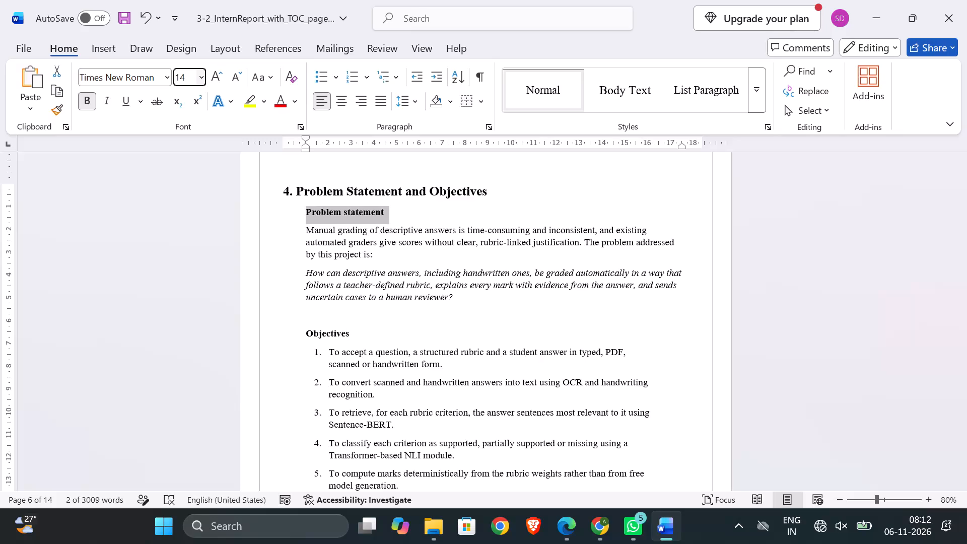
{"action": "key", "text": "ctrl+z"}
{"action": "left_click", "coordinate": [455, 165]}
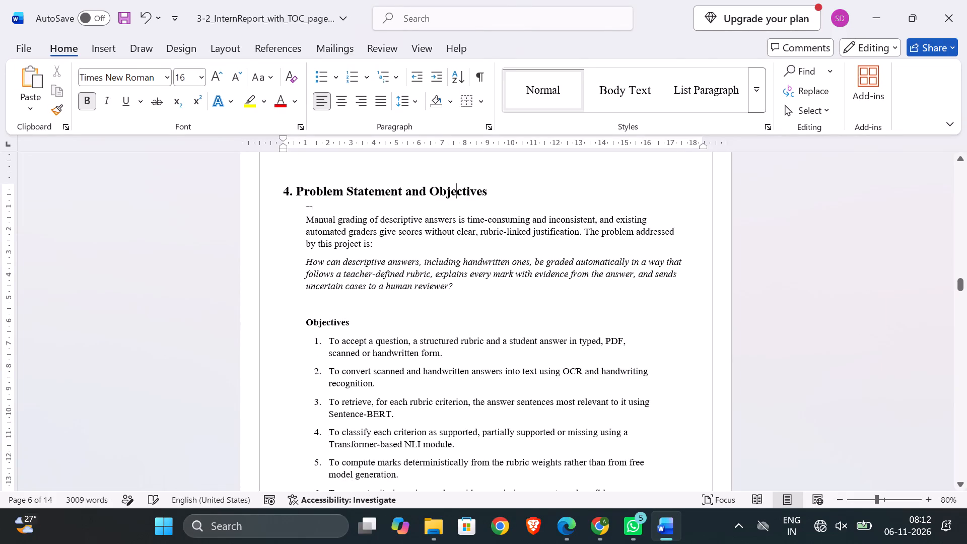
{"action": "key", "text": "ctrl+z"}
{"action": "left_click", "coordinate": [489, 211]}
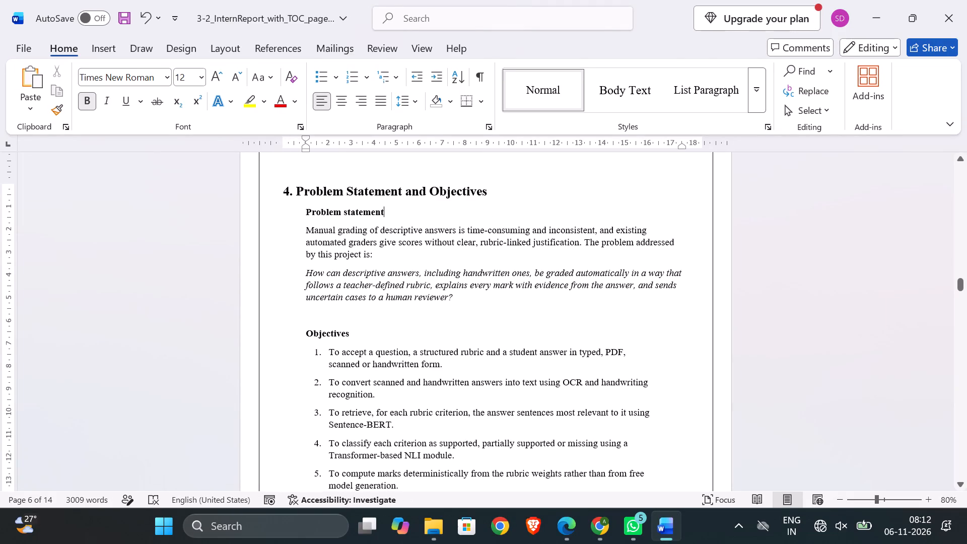
Set the font size of the "4. Problem Statement and Objectives" heading to 14.
{"action": "left_click_drag", "start_coordinate": [490, 194], "coordinate": [285, 179]}
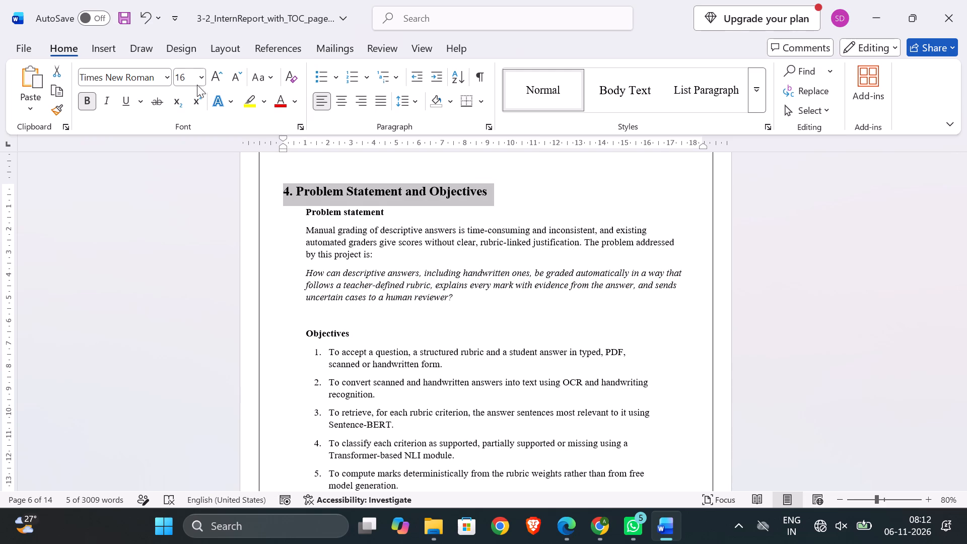
{"action": "left_click", "coordinate": [191, 79]}
{"action": "key", "text": "BackSpace"}
{"action": "type", "text": "14"}
{"action": "key", "text": "Return"}
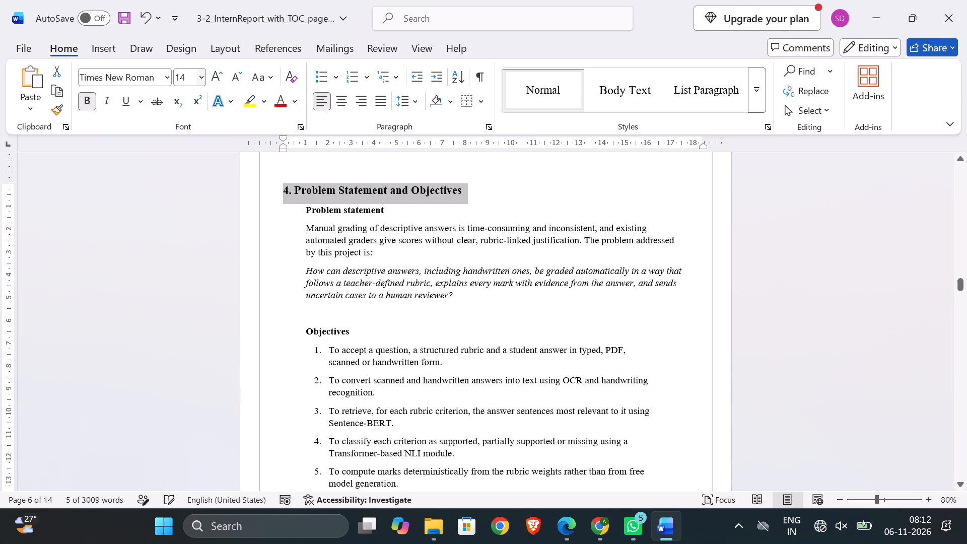
{"action": "left_click", "coordinate": [355, 259]}
Set the font size of the "3. Literature Survey" heading to 14.
{"action": "scroll", "coordinate": [355, 259], "scroll_direction": "up", "scroll_amount": 3}
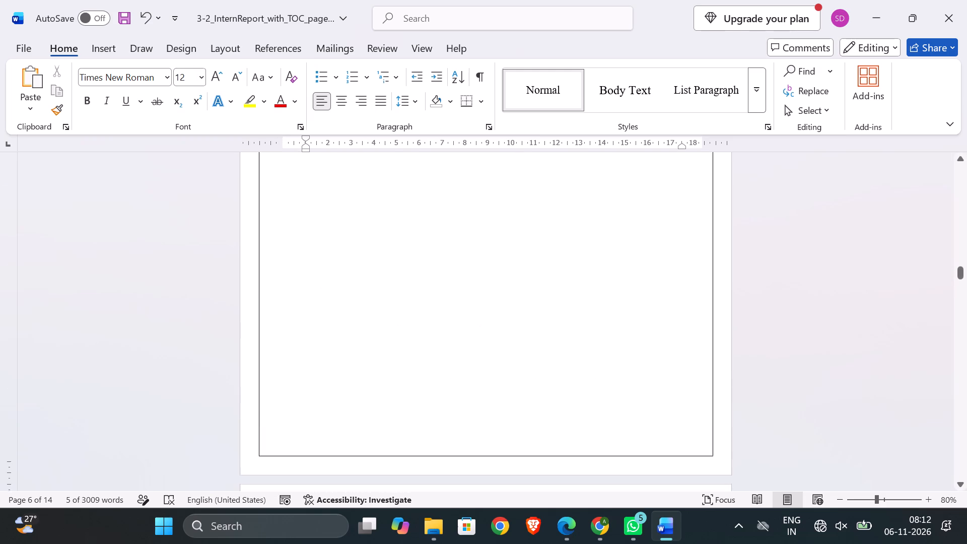
{"action": "scroll", "coordinate": [355, 259], "scroll_direction": "up", "scroll_amount": 1}
{"action": "left_click_drag", "start_coordinate": [369, 226], "coordinate": [284, 225]}
{"action": "left_click", "coordinate": [194, 76]}
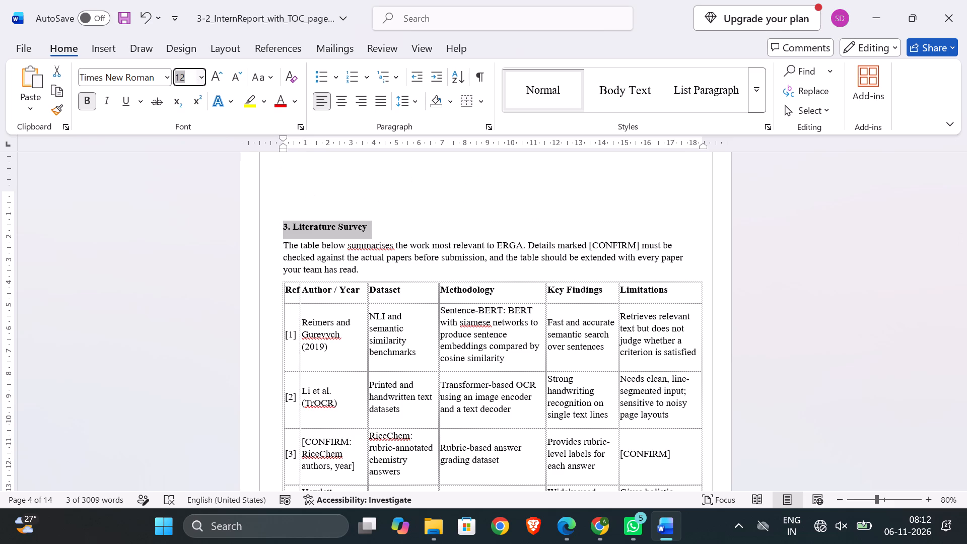
{"action": "key", "text": "BackSpace"}
{"action": "type", "text": "14"}
{"action": "key", "text": "Return"}
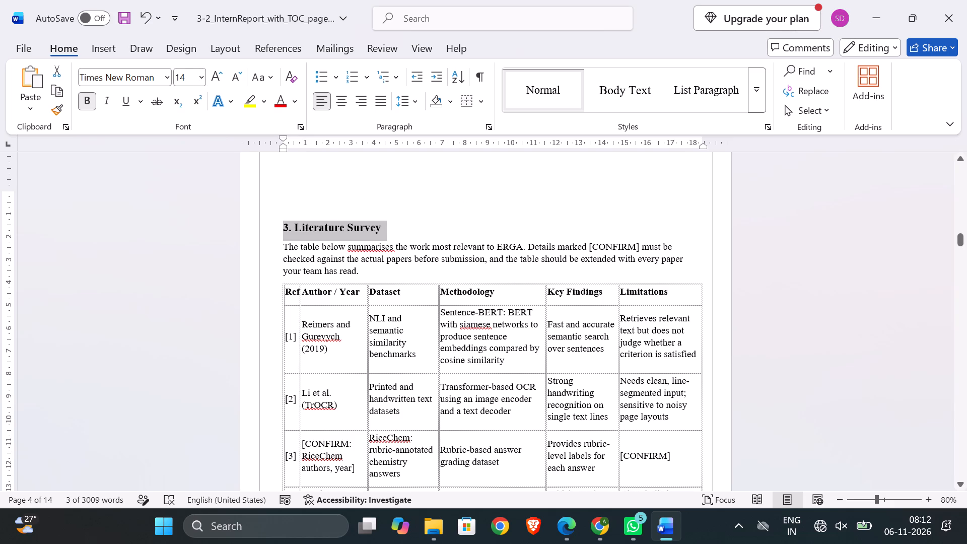
Add an unnumbered blank line below the "3. Literature Survey" heading.
{"action": "left_click", "coordinate": [401, 223]}
{"action": "left_click", "coordinate": [401, 223]}
{"action": "key", "text": "Return"}
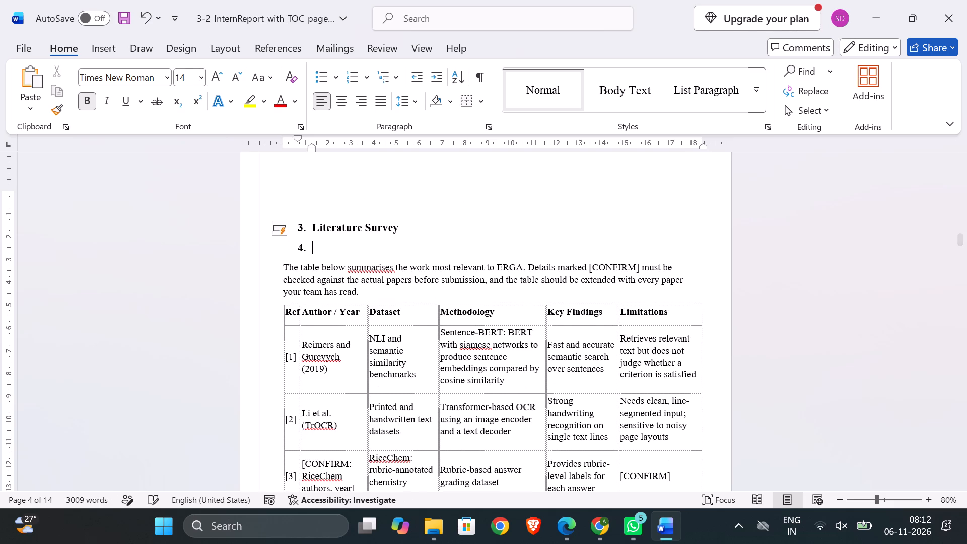
{"action": "key", "text": "BackSpace"}
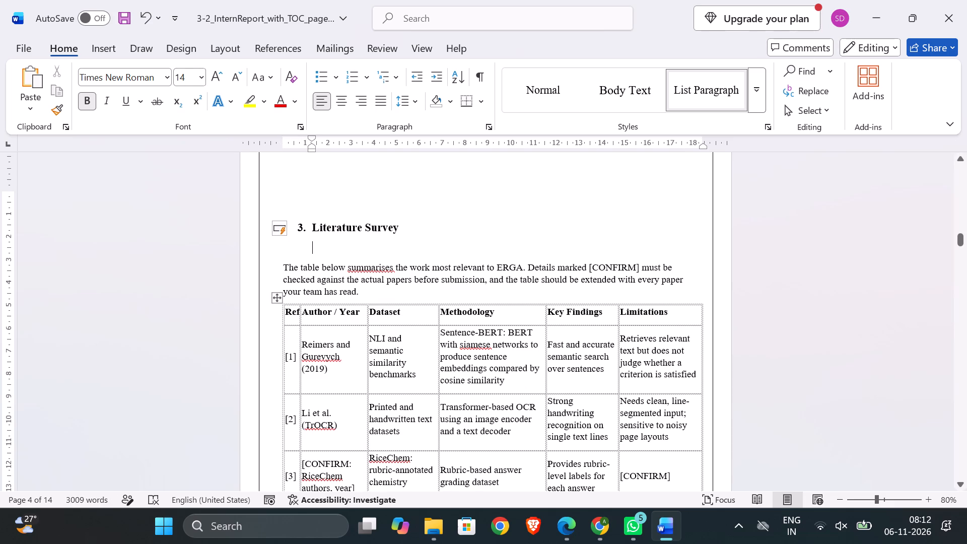
Indent the paragraph introducing the literature survey table about 1 cm on the left and 1.4 cm on the right.
{"action": "left_click_drag", "start_coordinate": [281, 266], "coordinate": [377, 289]}
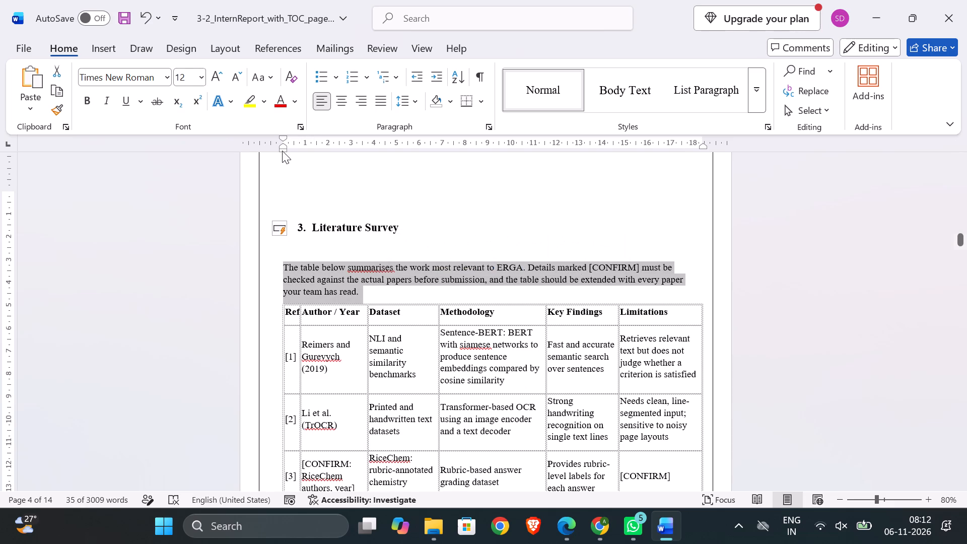
{"action": "left_click_drag", "start_coordinate": [282, 148], "coordinate": [306, 148]}
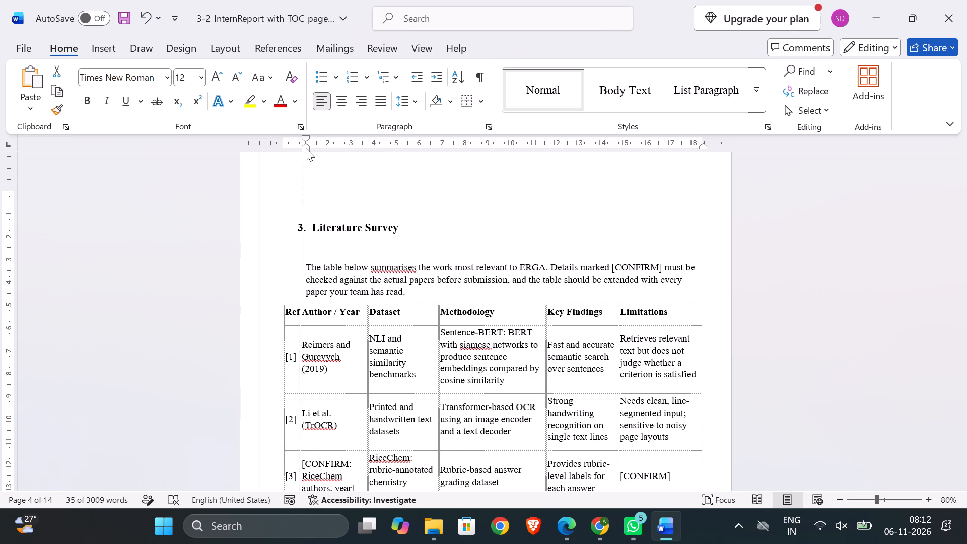
{"action": "left_click_drag", "start_coordinate": [306, 148], "coordinate": [305, 145]}
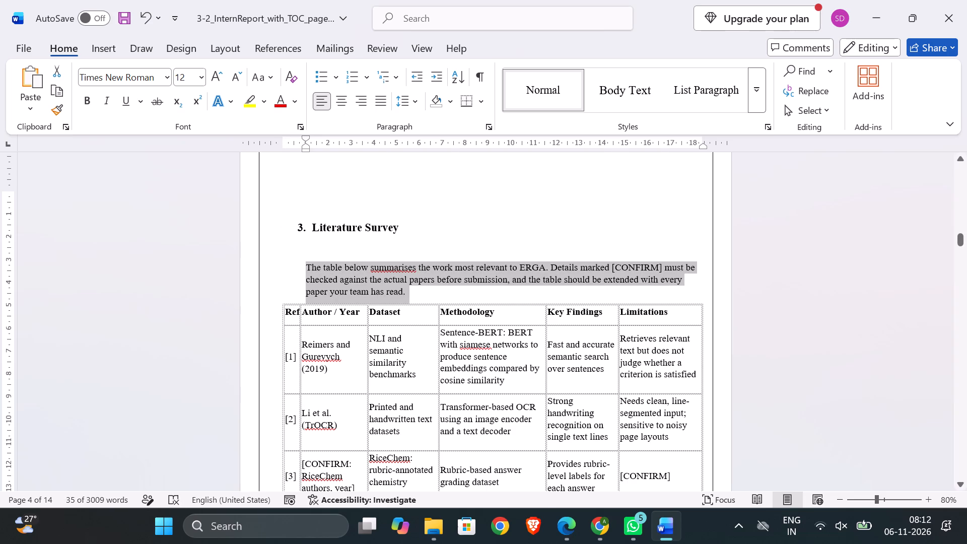
{"action": "left_click_drag", "start_coordinate": [700, 147], "coordinate": [677, 149]}
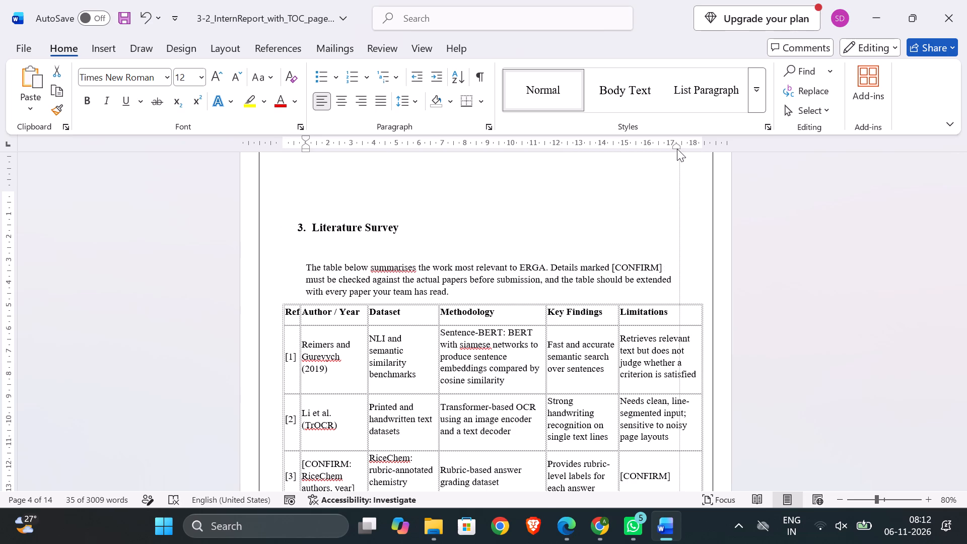
{"action": "left_click_drag", "start_coordinate": [677, 149], "coordinate": [673, 149]}
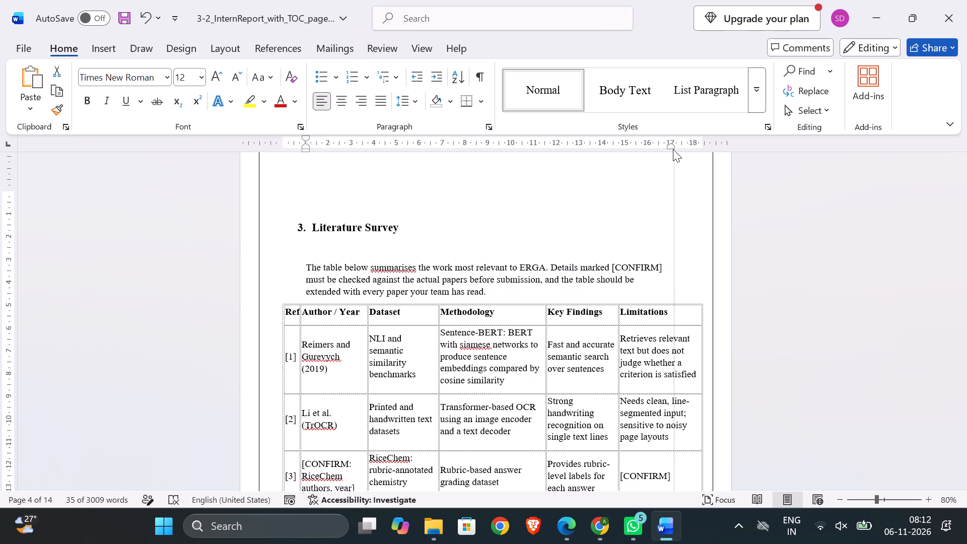
{"action": "left_click_drag", "start_coordinate": [673, 149], "coordinate": [674, 150]}
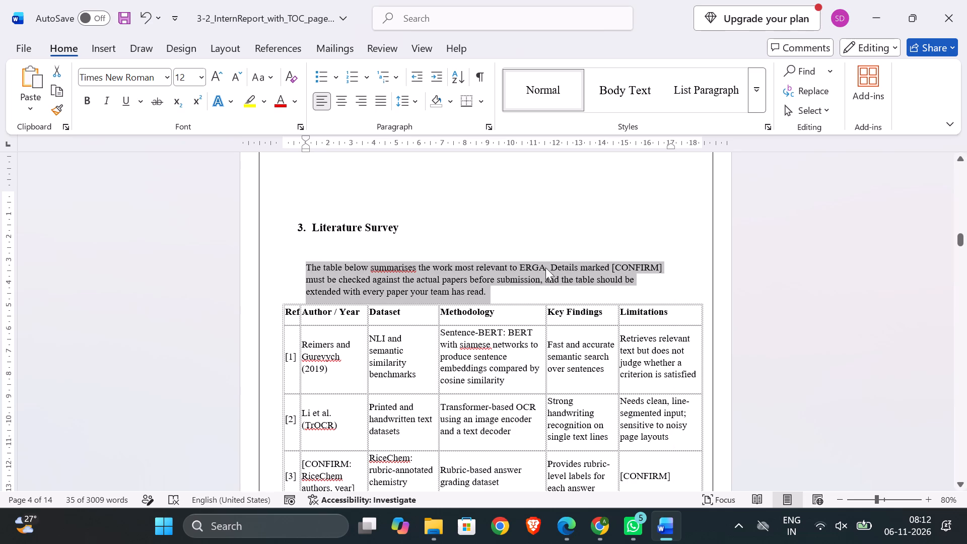
{"action": "left_click", "coordinate": [531, 290]}
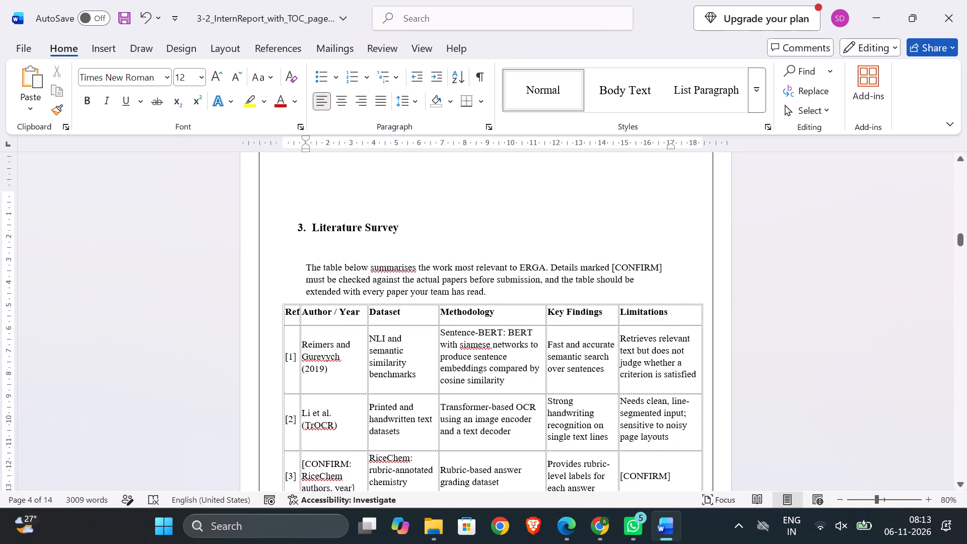
Delete the text after "most relevant to ERGA." in the paragraph introducing the literature survey table.
{"action": "left_click_drag", "start_coordinate": [490, 290], "coordinate": [497, 282]}
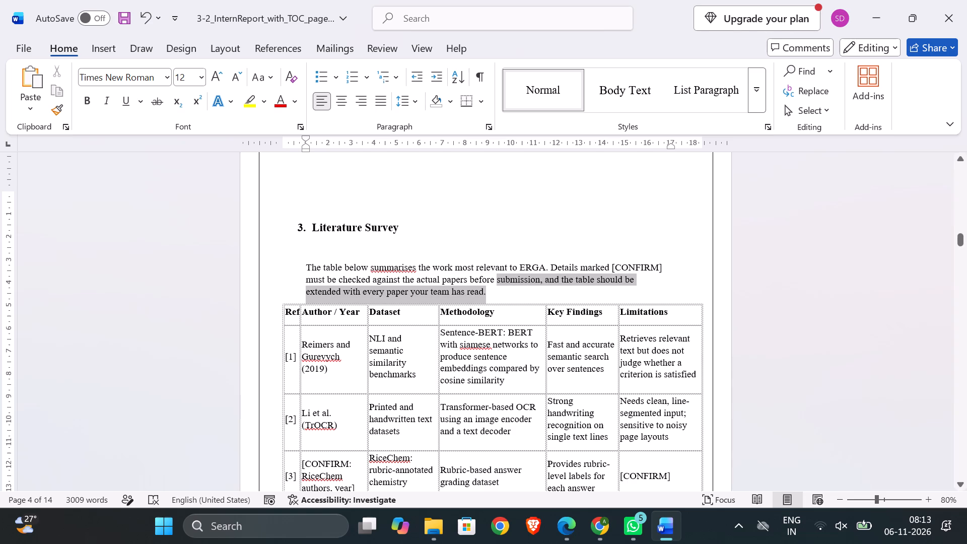
{"action": "left_click_drag", "start_coordinate": [497, 282], "coordinate": [547, 266]}
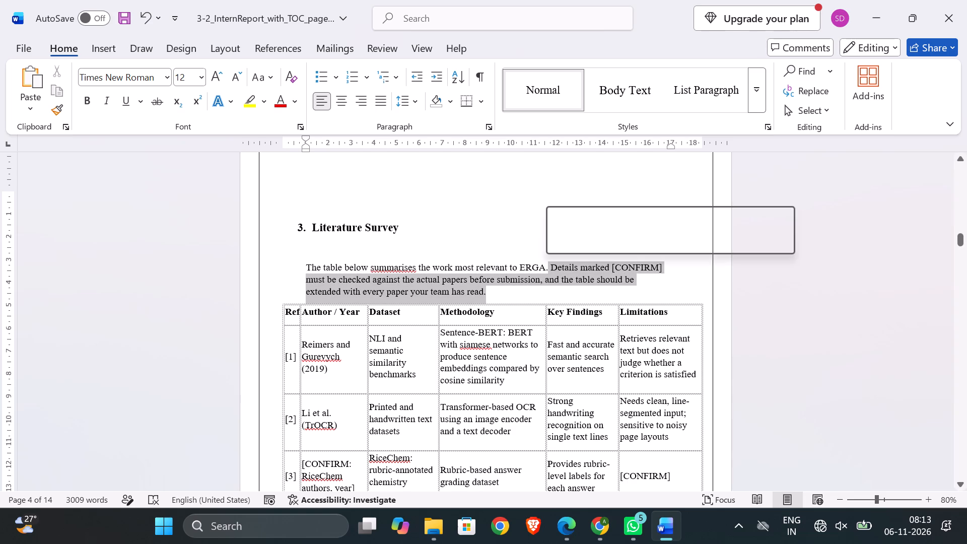
{"action": "key", "text": "BackSpace"}
{"action": "key", "text": "shift+colon"}
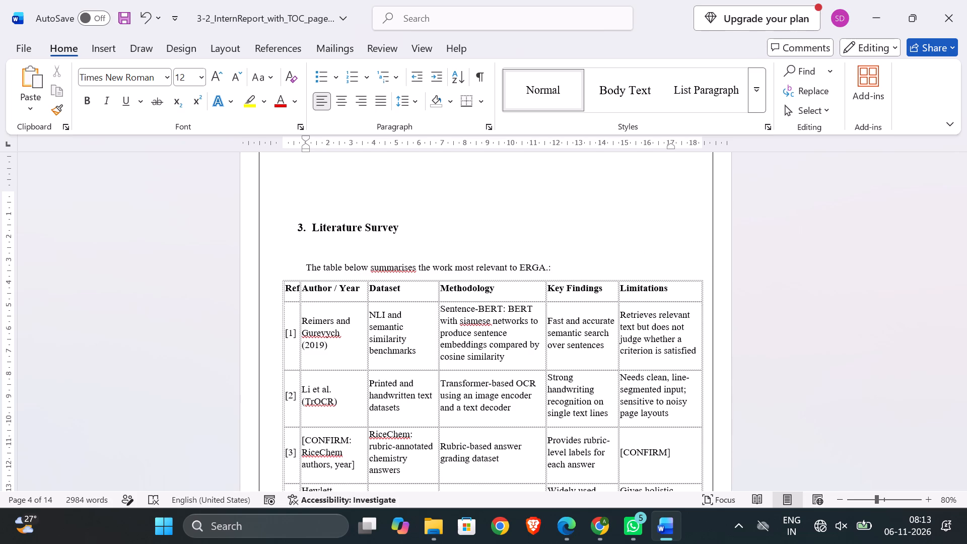
{"action": "key", "text": "BackSpace"}
Add a blank line between the literature survey introduction and its table.
{"action": "scroll", "coordinate": [547, 266], "scroll_direction": "down", "scroll_amount": 1}
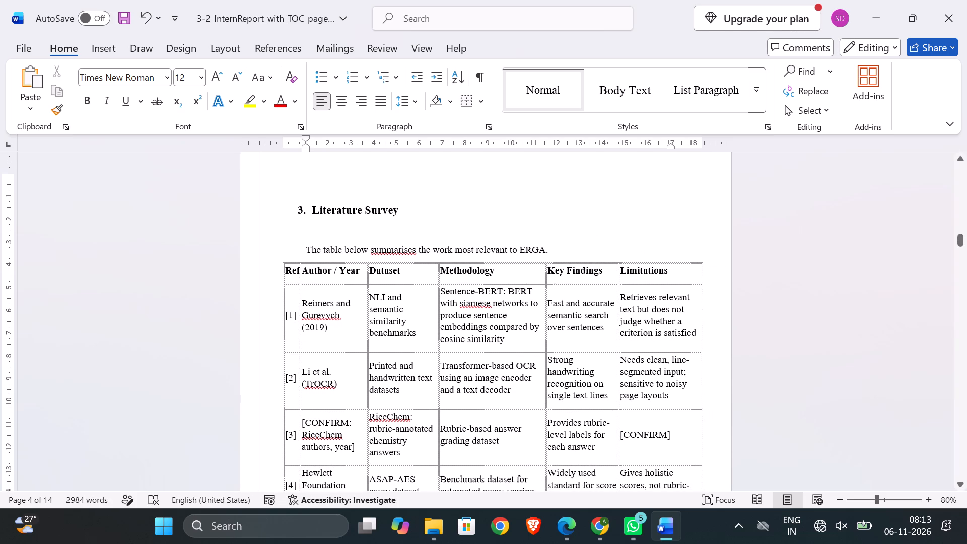
{"action": "scroll", "coordinate": [547, 266], "scroll_direction": "down", "scroll_amount": 1}
{"action": "key", "text": "Return"}
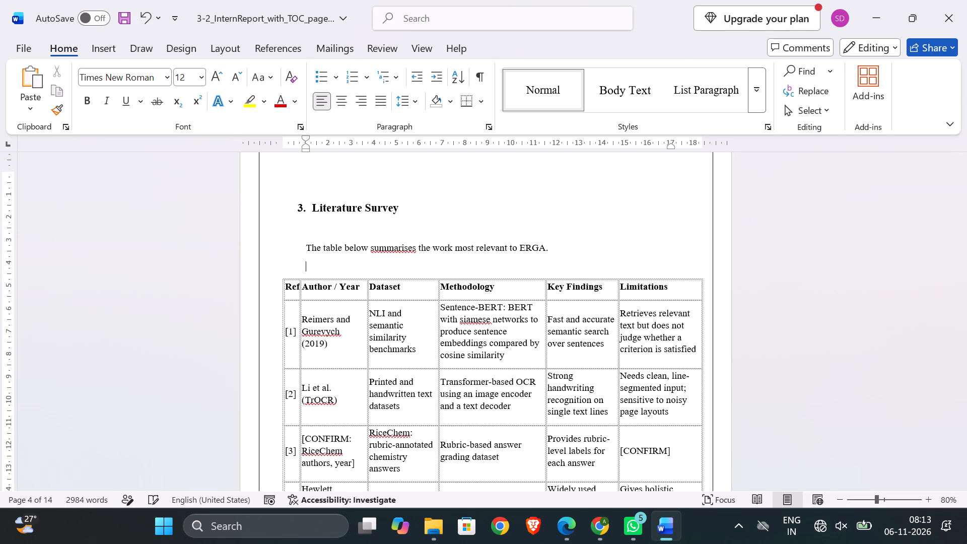
Look through the rest of the document, from the literature survey table to section 8, examining the headings and page layout.
{"action": "scroll", "coordinate": [547, 266], "scroll_direction": "down", "scroll_amount": 1}
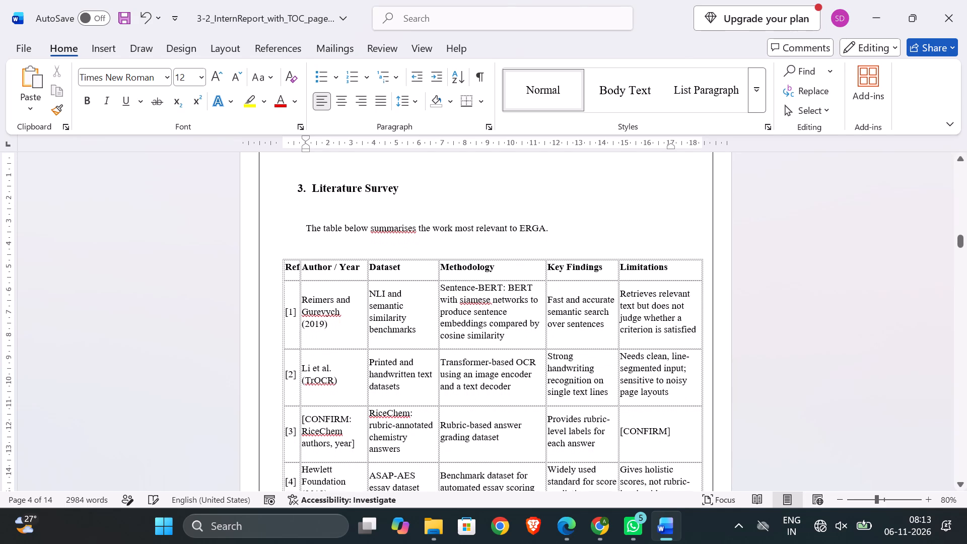
{"action": "scroll", "coordinate": [547, 266], "scroll_direction": "down", "scroll_amount": 2}
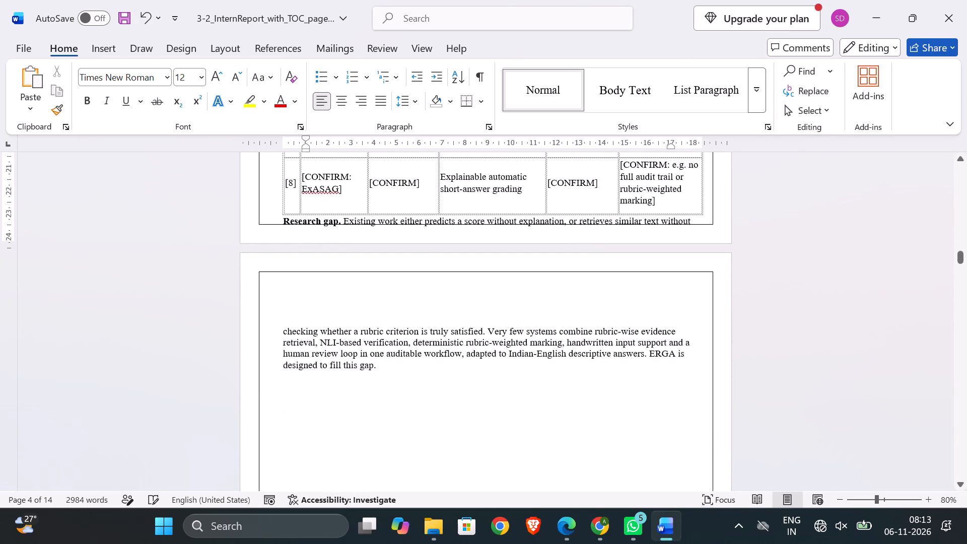
{"action": "scroll", "coordinate": [612, 285], "scroll_direction": "down", "scroll_amount": 3}
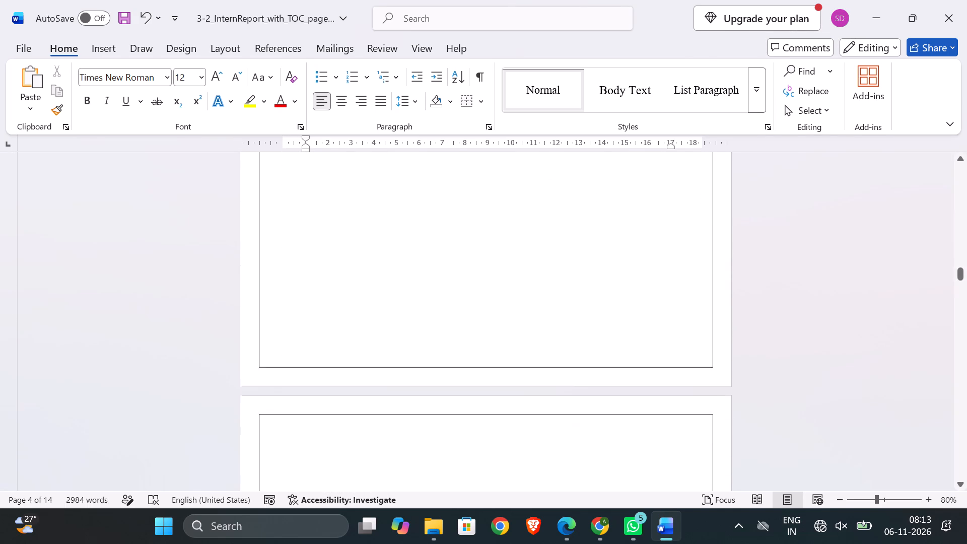
{"action": "scroll", "coordinate": [612, 285], "scroll_direction": "down", "scroll_amount": 1}
{"action": "scroll", "coordinate": [612, 285], "scroll_direction": "up", "scroll_amount": 1}
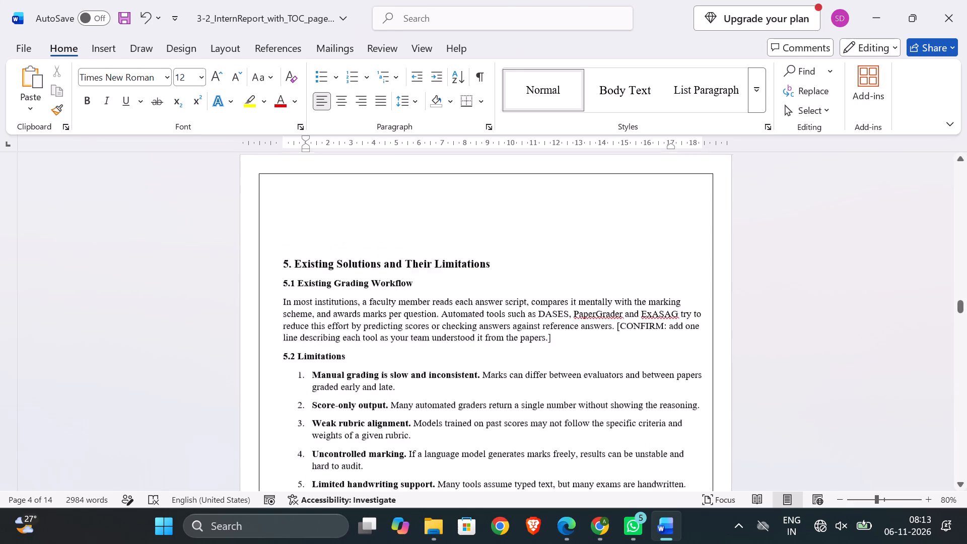
{"action": "scroll", "coordinate": [612, 285], "scroll_direction": "down", "scroll_amount": 3}
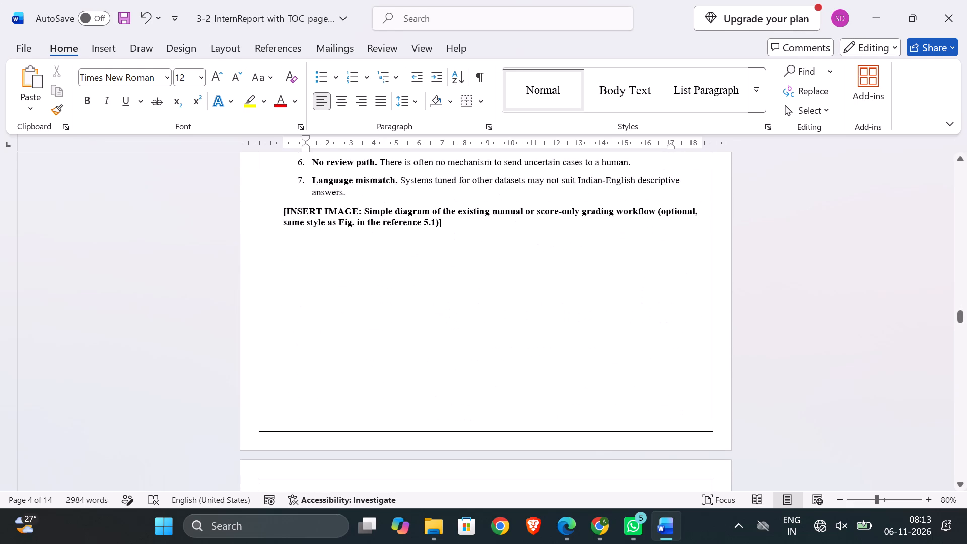
{"action": "scroll", "coordinate": [612, 285], "scroll_direction": "down", "scroll_amount": 1}
{"action": "scroll", "coordinate": [612, 285], "scroll_direction": "up", "scroll_amount": 2}
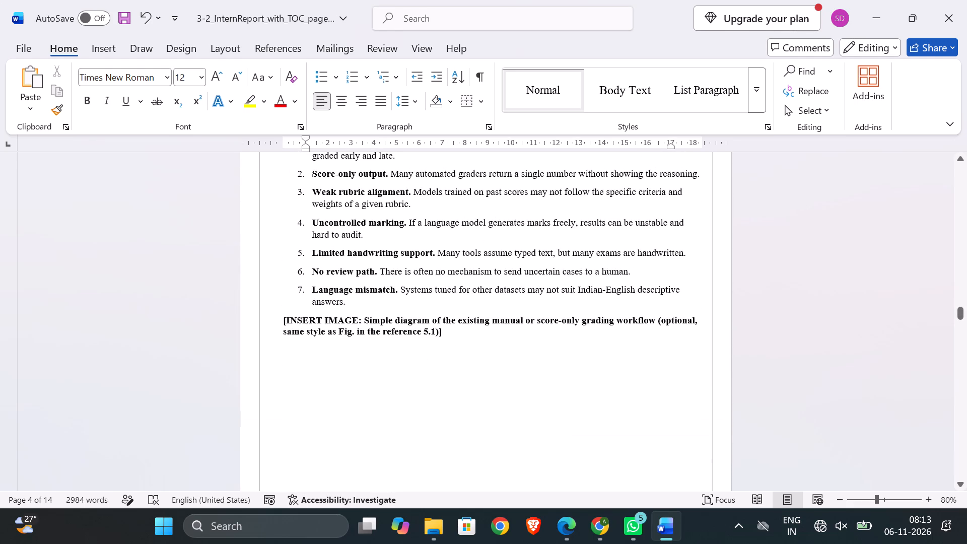
{"action": "scroll", "coordinate": [672, 269], "scroll_direction": "up", "scroll_amount": 1}
{"action": "scroll", "coordinate": [672, 269], "scroll_direction": "down", "scroll_amount": 4}
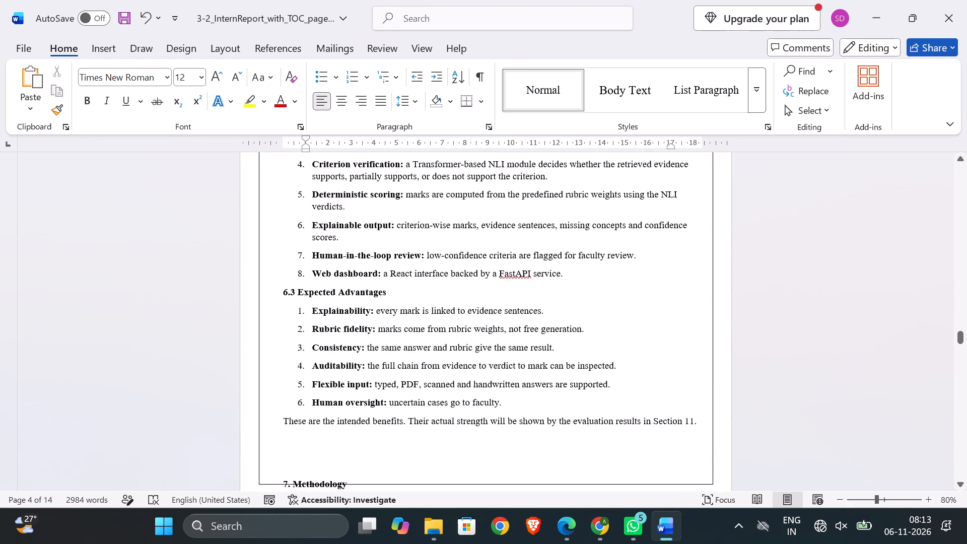
{"action": "scroll", "coordinate": [672, 269], "scroll_direction": "down", "scroll_amount": 1}
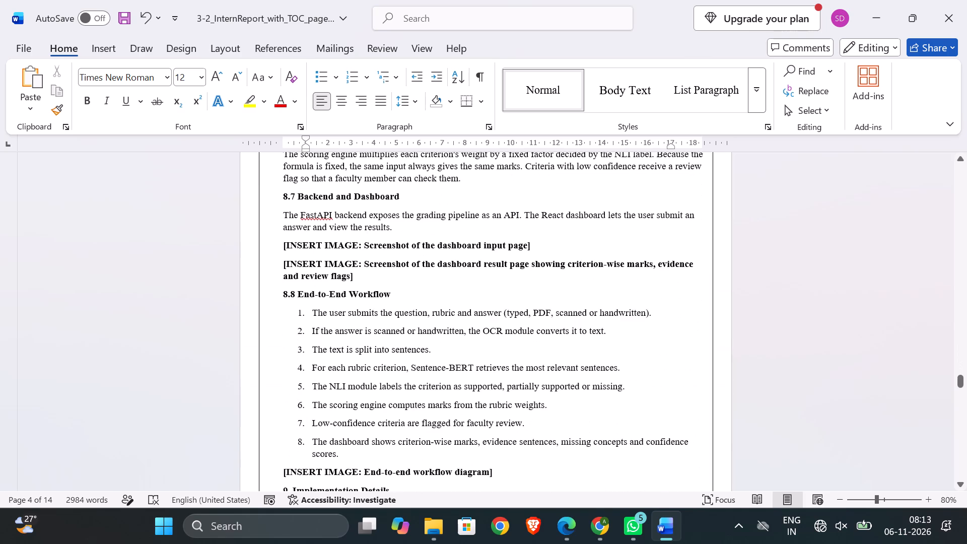
{"action": "scroll", "coordinate": [672, 269], "scroll_direction": "up", "scroll_amount": 2}
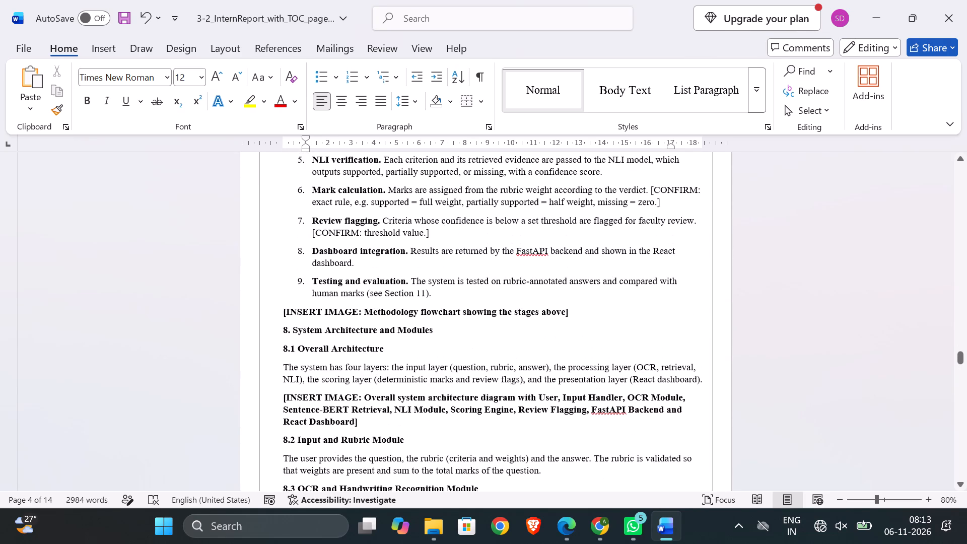
{"action": "scroll", "coordinate": [672, 269], "scroll_direction": "up", "scroll_amount": 3}
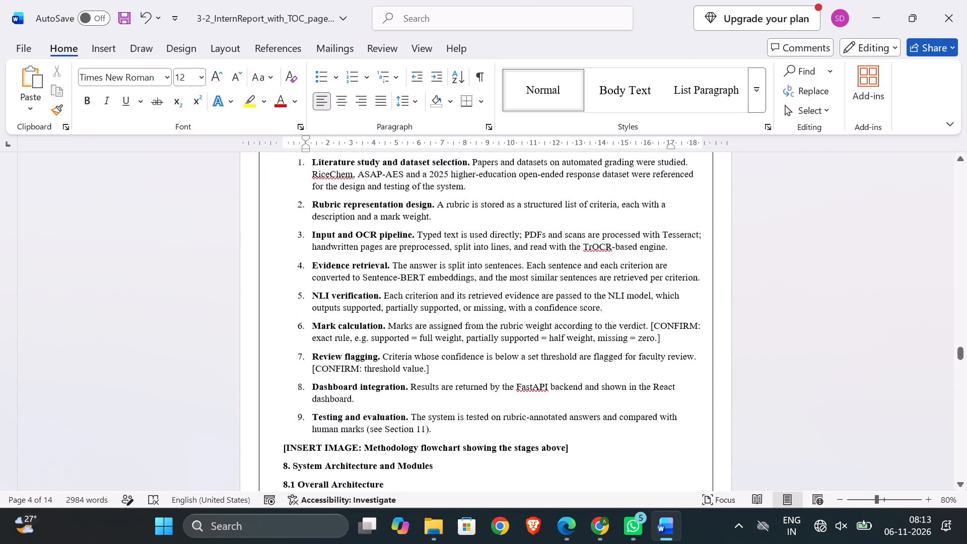
{"action": "scroll", "coordinate": [672, 269], "scroll_direction": "up", "scroll_amount": 3}
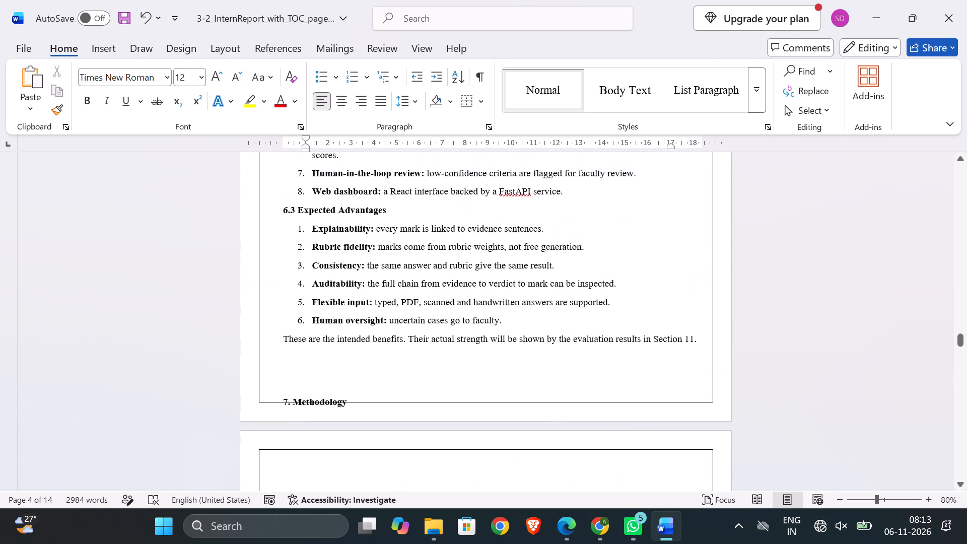
{"action": "scroll", "coordinate": [672, 269], "scroll_direction": "up", "scroll_amount": 4}
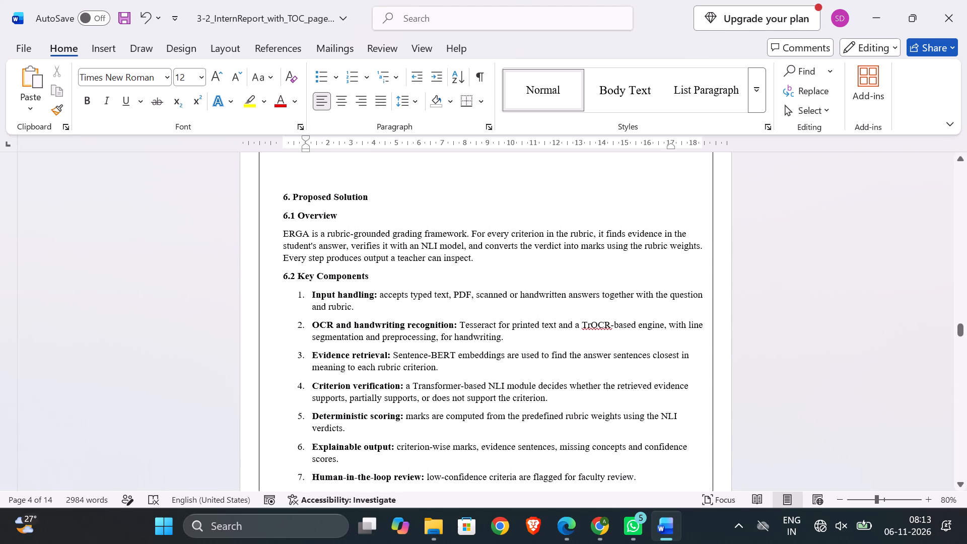
Set the font size of the "6. Proposed Solution" heading to 14.
{"action": "left_click_drag", "start_coordinate": [374, 196], "coordinate": [272, 198]}
{"action": "left_click", "coordinate": [192, 77]}
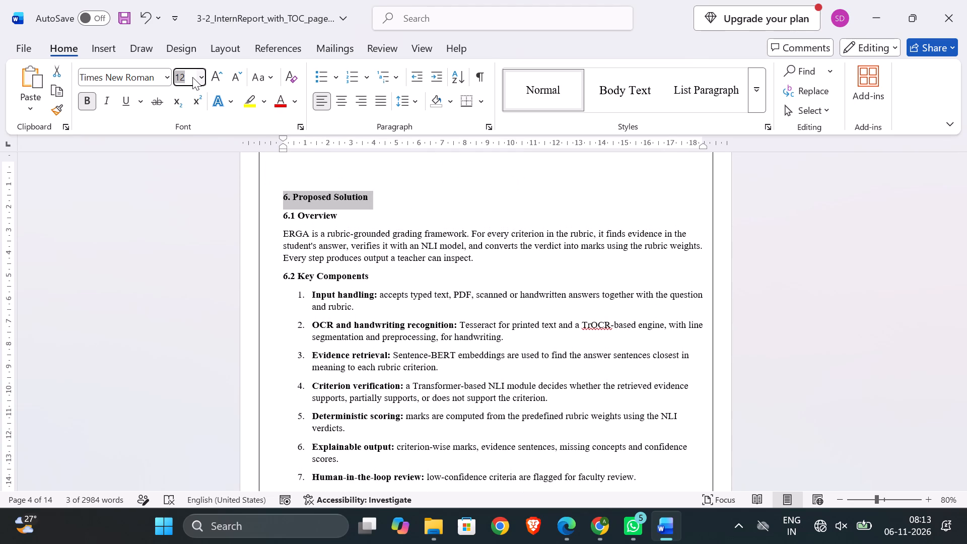
{"action": "key", "text": "BackSpace"}
{"action": "type", "text": "14"}
{"action": "key", "text": "Return"}
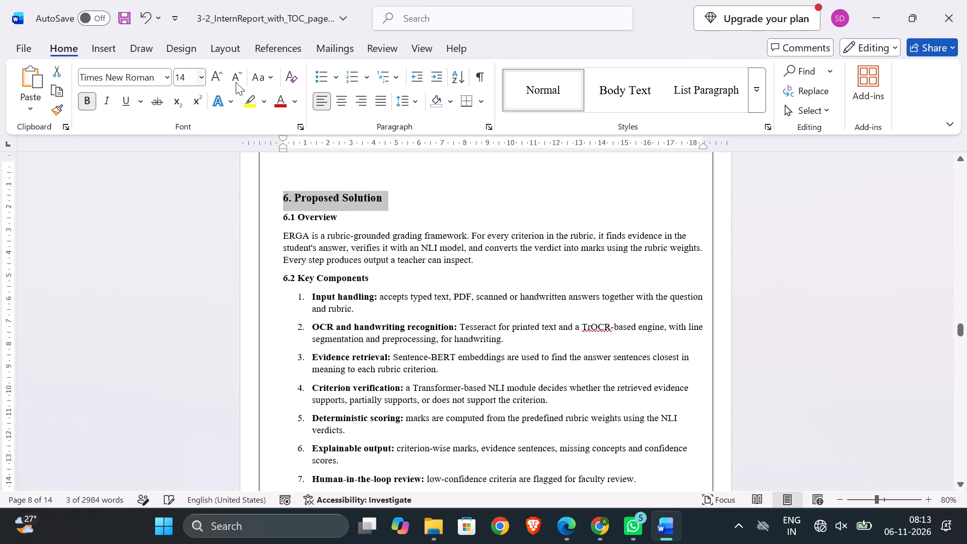
Indent the "6.1 Overview" heading and its paragraph about 0.8 cm on the left and 1.2 cm on the right.
{"action": "left_click_drag", "start_coordinate": [282, 220], "coordinate": [482, 264]}
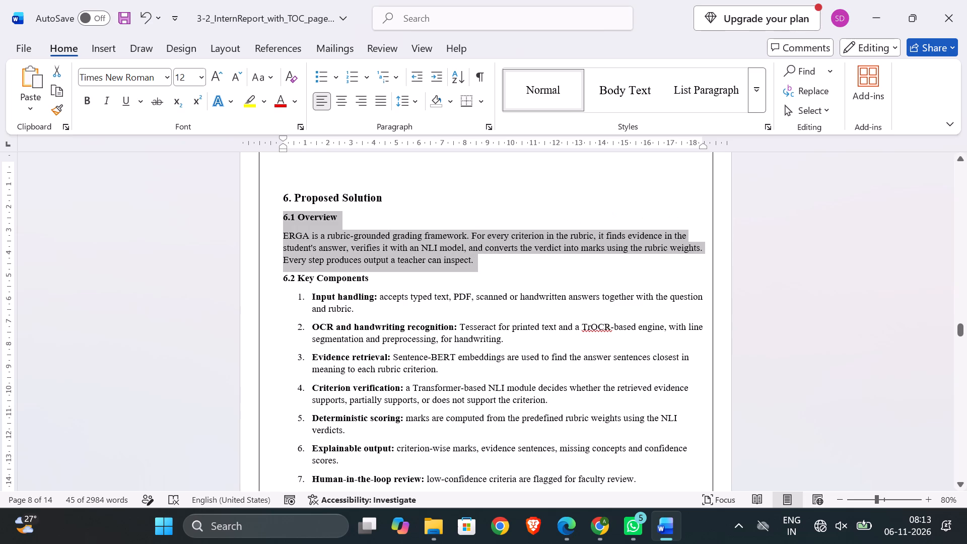
{"action": "left_click_drag", "start_coordinate": [279, 146], "coordinate": [284, 147]}
{"action": "left_click_drag", "start_coordinate": [284, 147], "coordinate": [298, 151]}
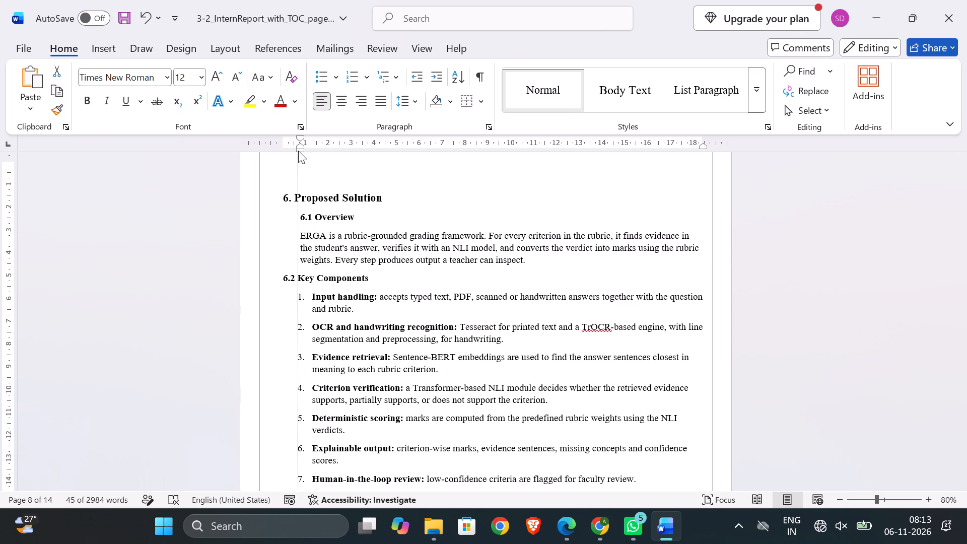
{"action": "left_click_drag", "start_coordinate": [298, 151], "coordinate": [298, 151]}
{"action": "left_click", "coordinate": [365, 216]}
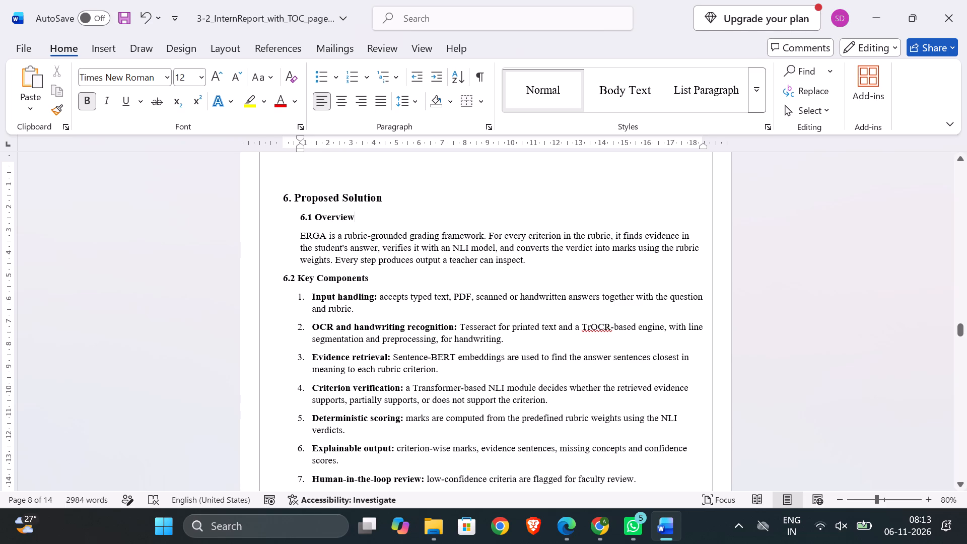
{"action": "left_click_drag", "start_coordinate": [702, 146], "coordinate": [684, 146]}
{"action": "left_click_drag", "start_coordinate": [528, 264], "coordinate": [483, 220]}
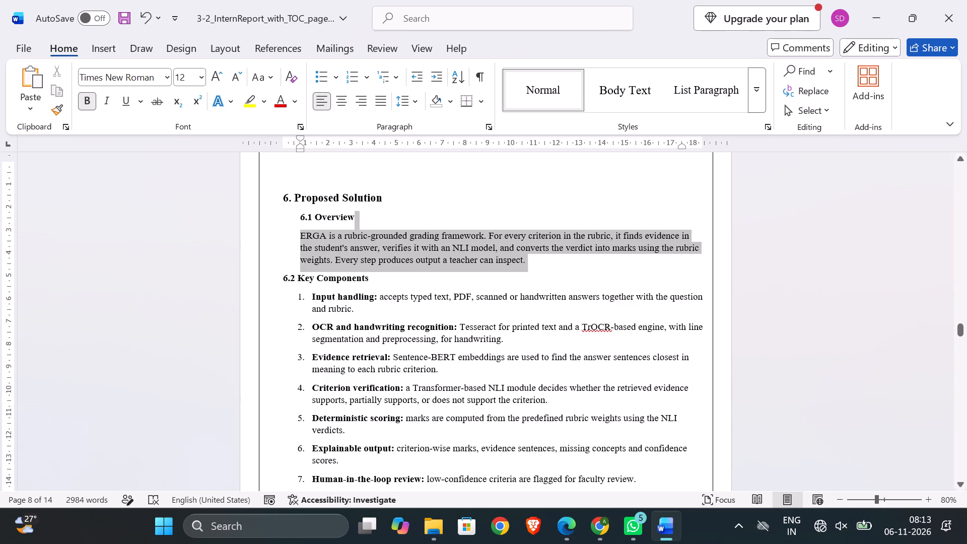
{"action": "left_click_drag", "start_coordinate": [483, 220], "coordinate": [483, 219]}
{"action": "left_click", "coordinate": [680, 148]}
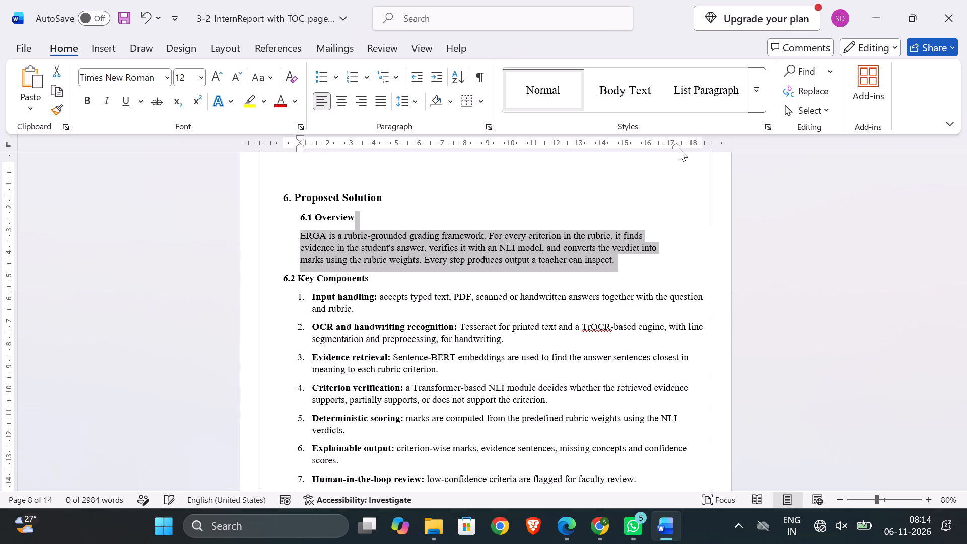
{"action": "left_click", "coordinate": [615, 221]}
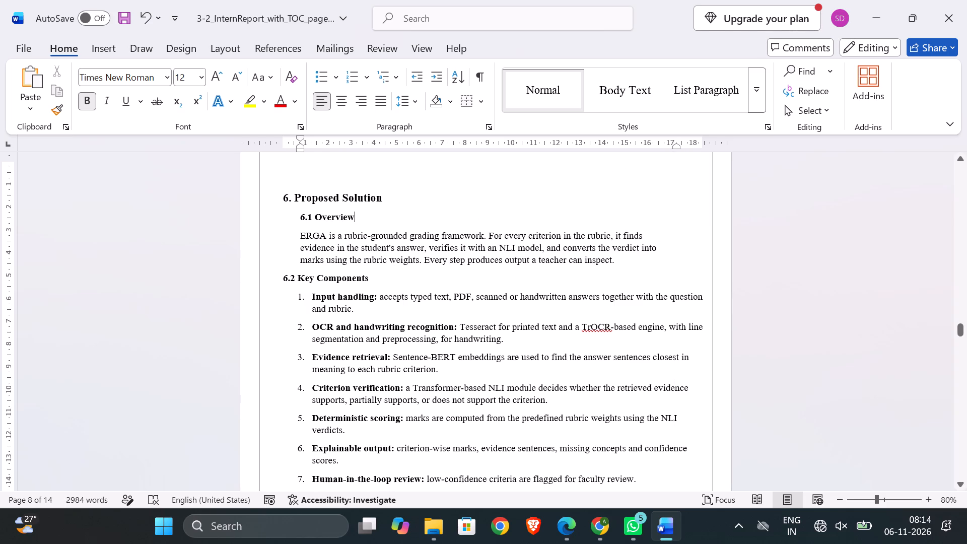
Add a blank line after the "6.1 Overview" paragraph.
{"action": "left_click", "coordinate": [619, 261]}
{"action": "key", "text": "Return"}
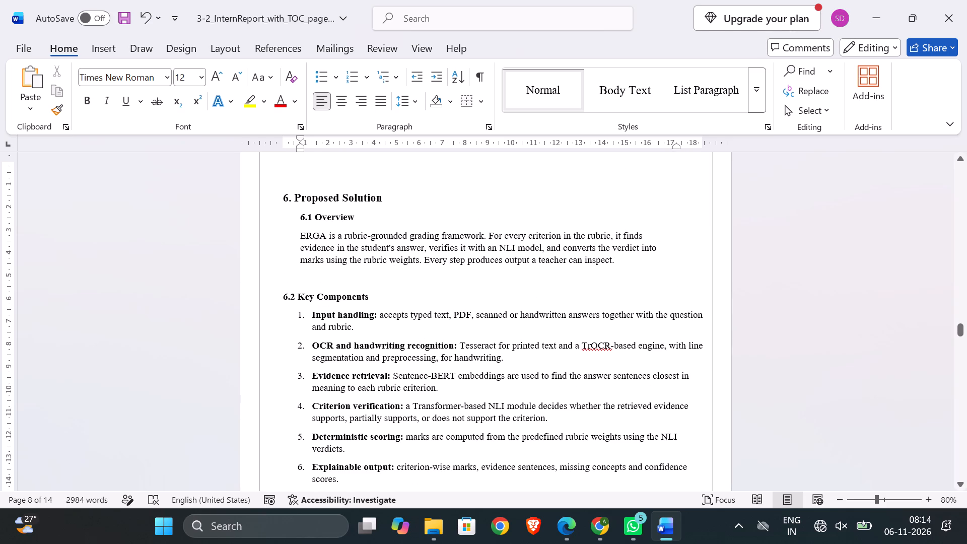
Indent the "6.2 Key Components" heading about 0.8 cm on the left, aligned with the "6.1 Overview" heading.
{"action": "left_click_drag", "start_coordinate": [280, 300], "coordinate": [354, 301]}
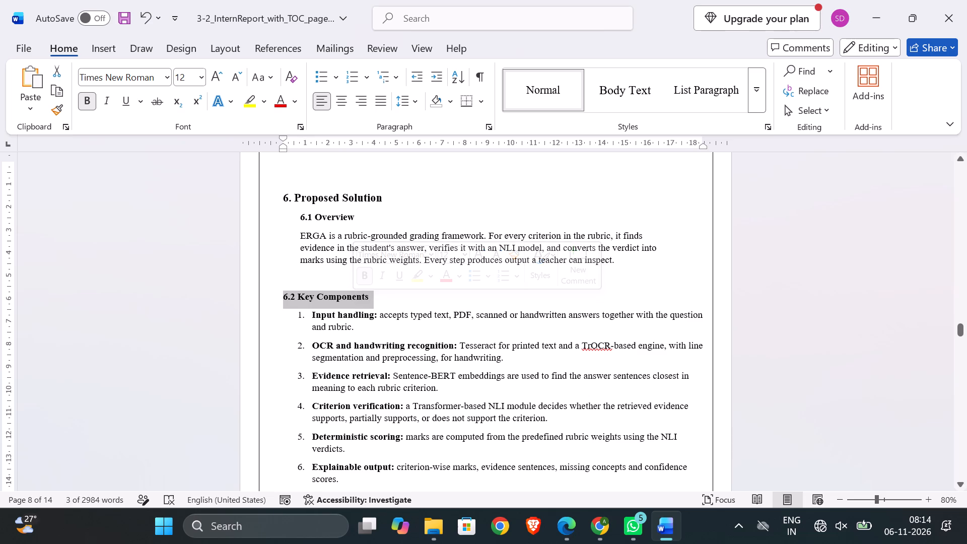
{"action": "left_click_drag", "start_coordinate": [283, 148], "coordinate": [300, 148]}
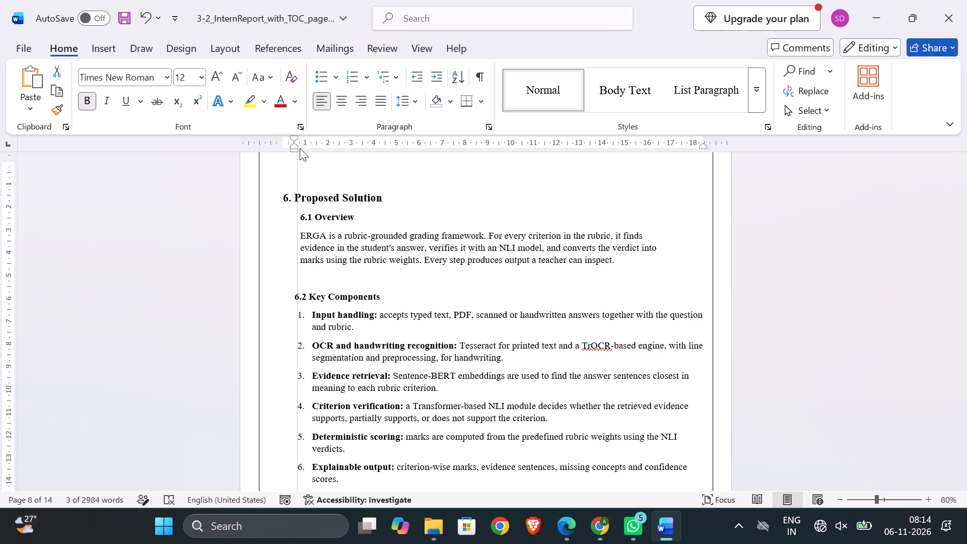
{"action": "left_click_drag", "start_coordinate": [300, 148], "coordinate": [302, 148]}
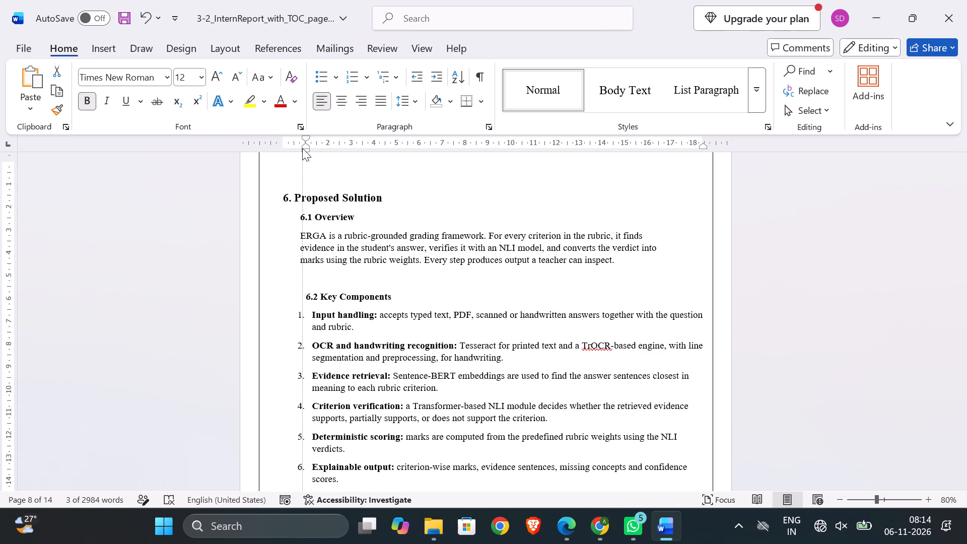
{"action": "left_click_drag", "start_coordinate": [302, 148], "coordinate": [301, 149]}
{"action": "left_click", "coordinate": [318, 267]}
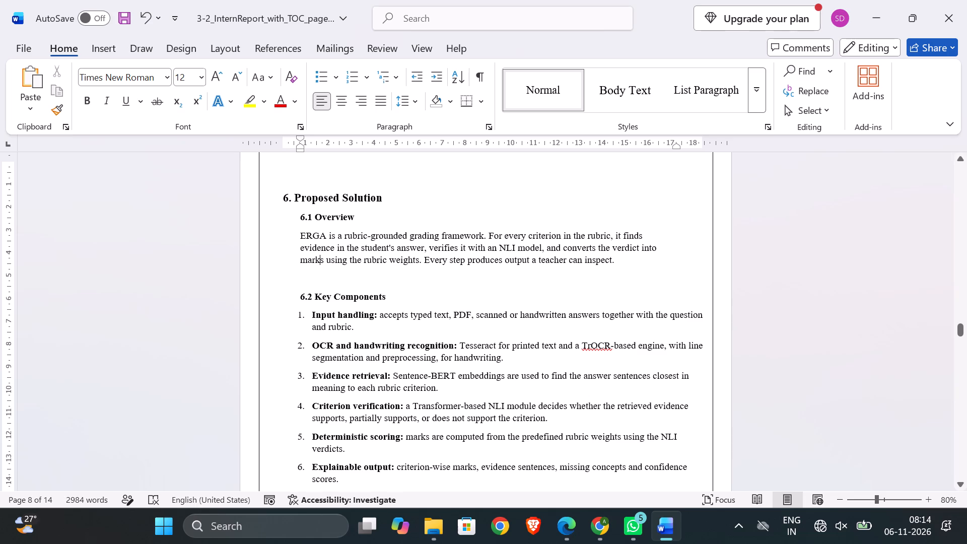
Insert an extra space between the number 6.2 and the "Key Components" heading text.
{"action": "left_click", "coordinate": [313, 296]}
{"action": "key", "text": "space"}
{"action": "left_click", "coordinate": [394, 299]}
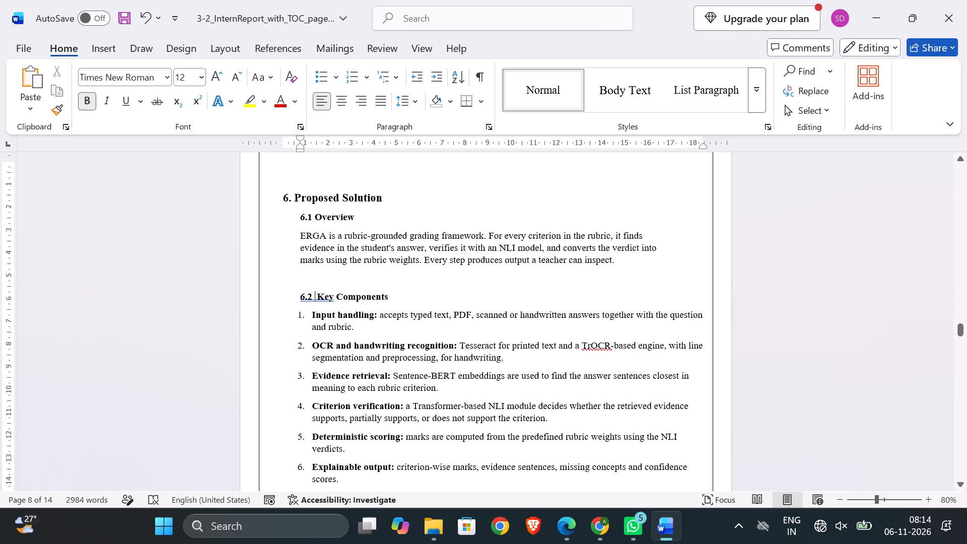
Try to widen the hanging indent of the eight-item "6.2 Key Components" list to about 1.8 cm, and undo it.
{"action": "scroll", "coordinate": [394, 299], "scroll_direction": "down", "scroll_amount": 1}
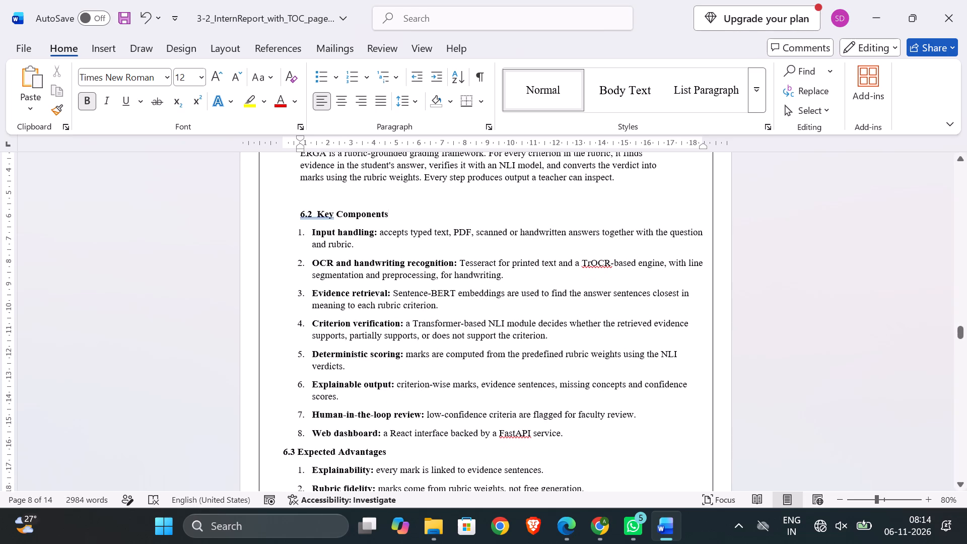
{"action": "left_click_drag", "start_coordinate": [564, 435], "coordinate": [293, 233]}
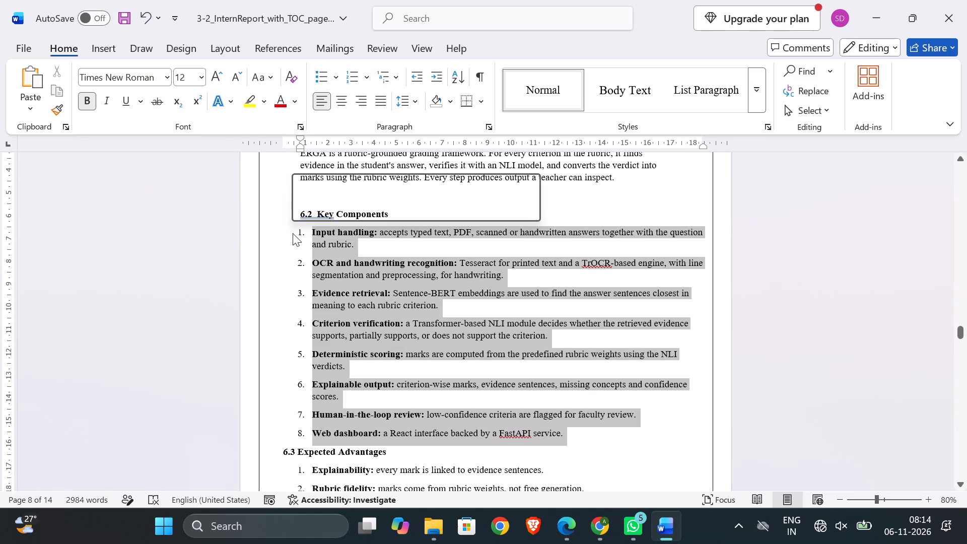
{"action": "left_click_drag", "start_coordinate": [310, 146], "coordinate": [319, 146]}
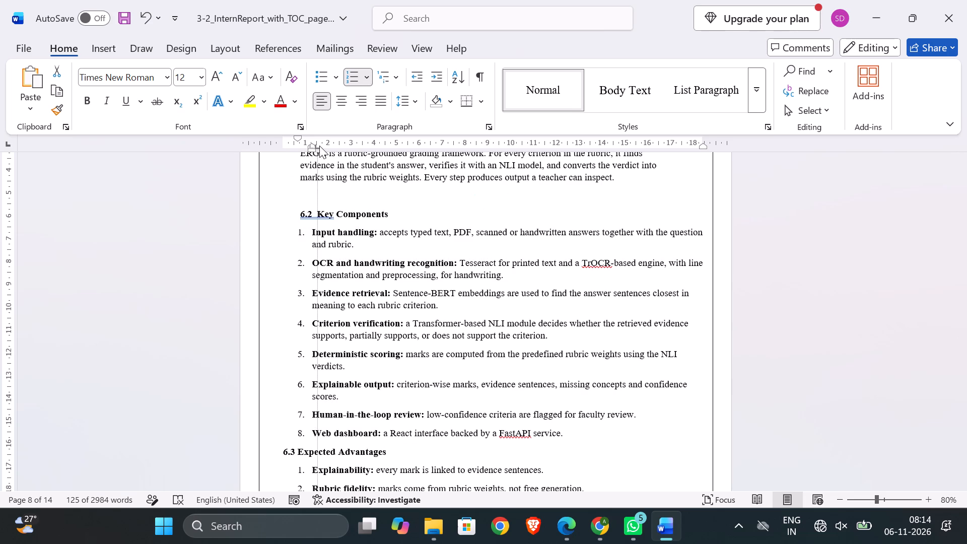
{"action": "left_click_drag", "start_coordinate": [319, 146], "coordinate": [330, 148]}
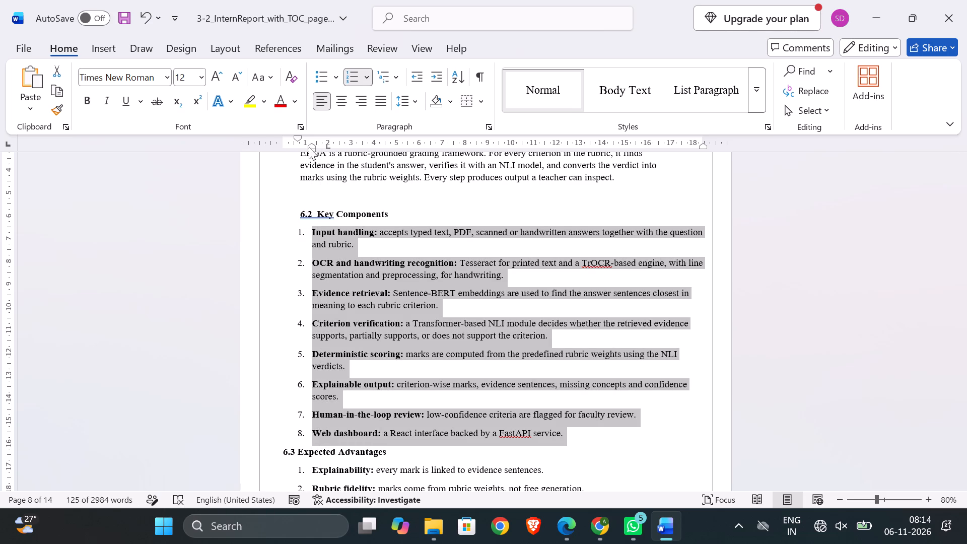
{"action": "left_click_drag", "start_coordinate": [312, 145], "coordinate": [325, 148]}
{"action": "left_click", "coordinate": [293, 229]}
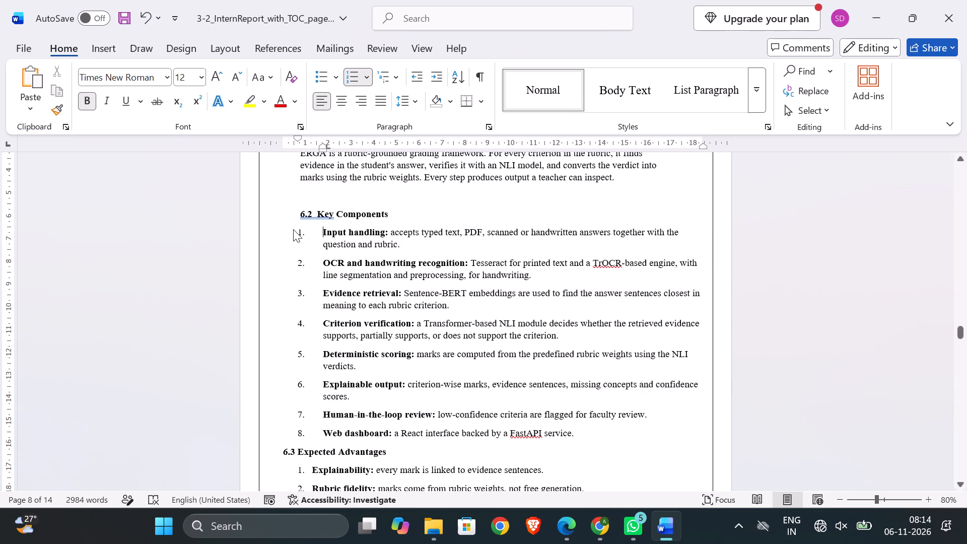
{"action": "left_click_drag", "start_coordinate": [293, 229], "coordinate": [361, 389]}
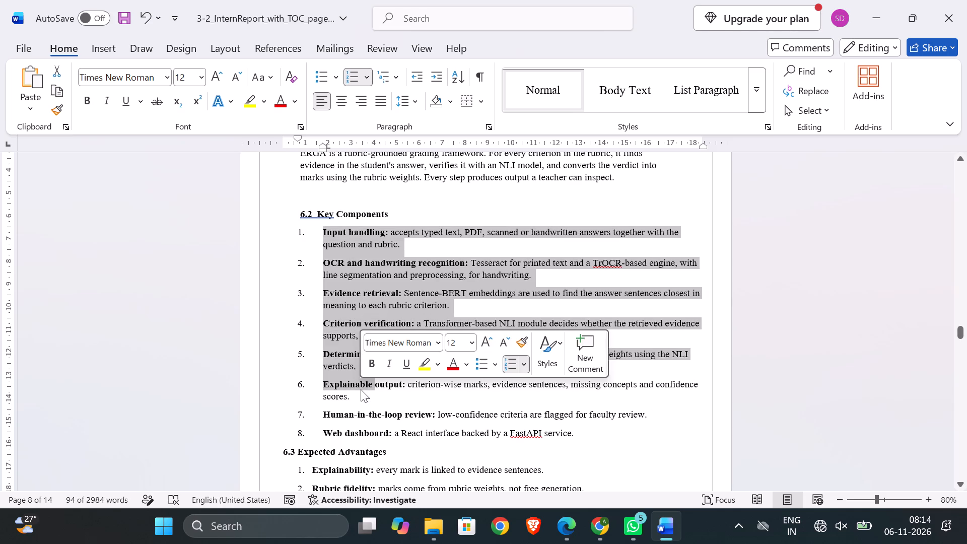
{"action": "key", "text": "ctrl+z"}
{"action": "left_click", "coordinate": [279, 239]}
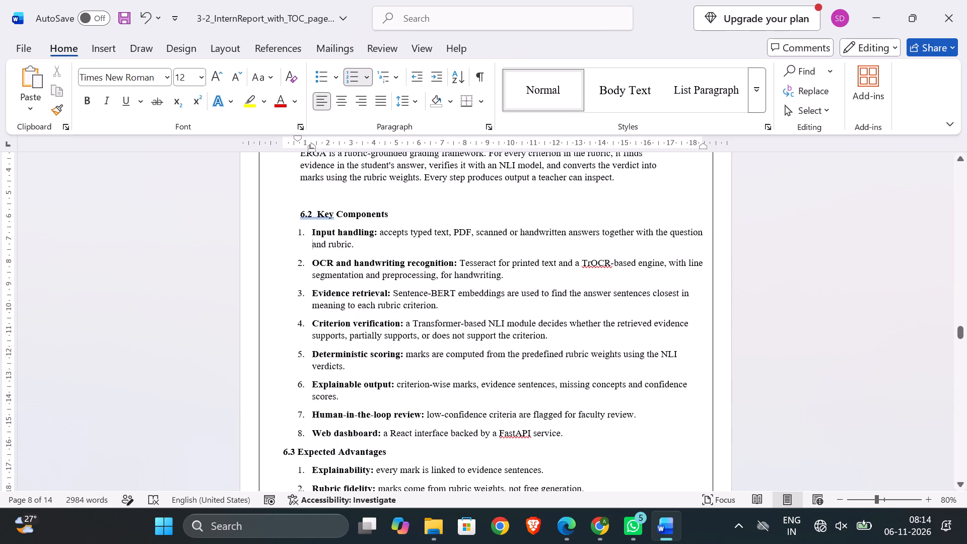
Indent the whole "6.2 Key Components" numbered list about 2.3 cm on the left and 1.4 cm on the right.
{"action": "left_click_drag", "start_coordinate": [297, 234], "coordinate": [574, 432]}
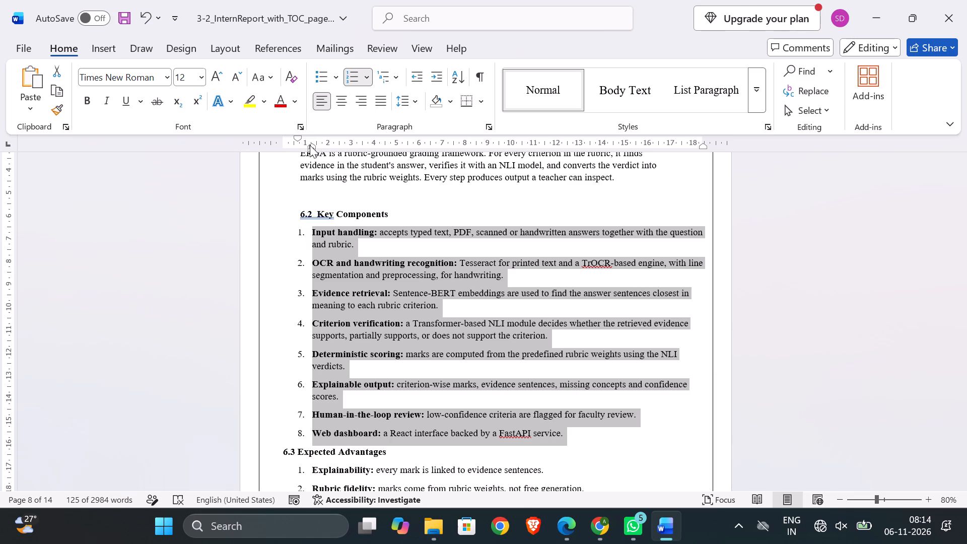
{"action": "left_click_drag", "start_coordinate": [310, 145], "coordinate": [322, 146]}
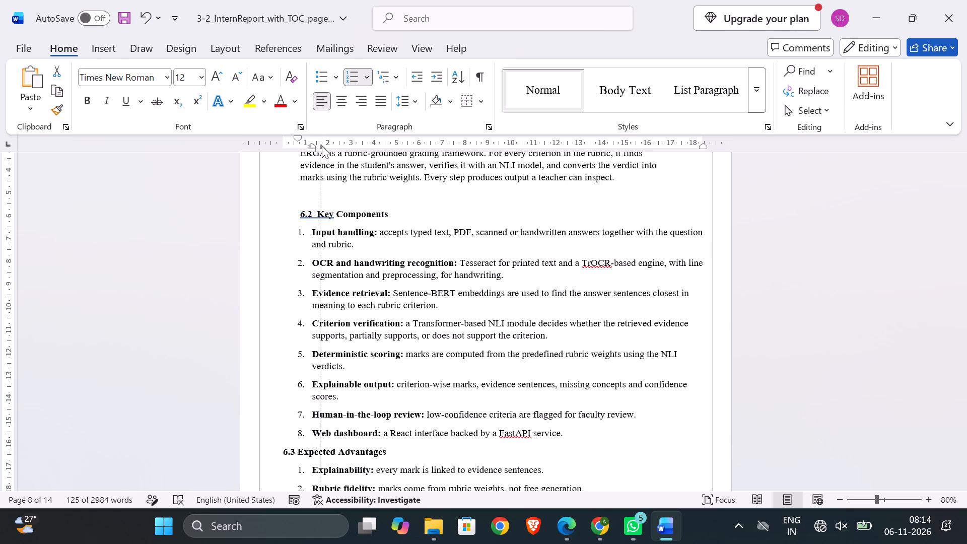
{"action": "left_click_drag", "start_coordinate": [322, 146], "coordinate": [331, 146]}
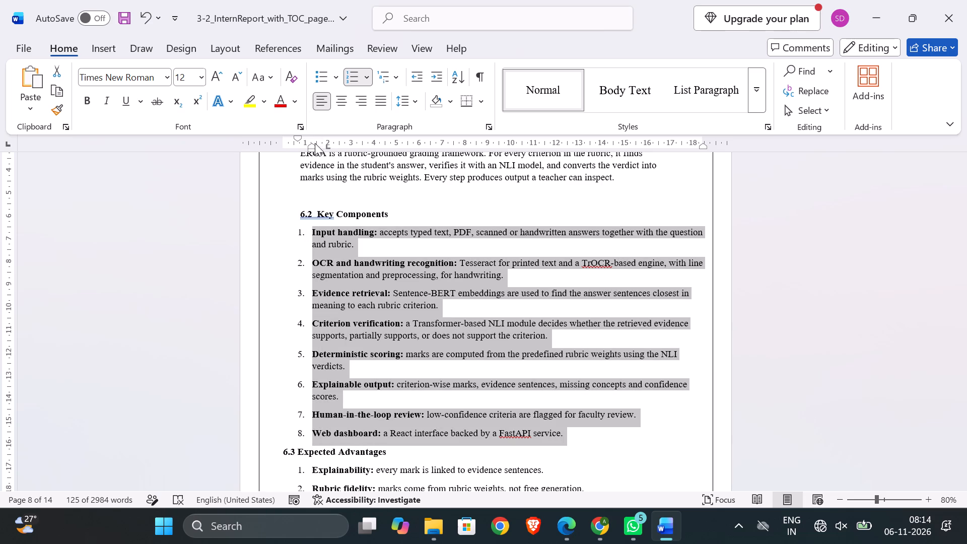
{"action": "left_click_drag", "start_coordinate": [309, 147], "coordinate": [318, 149]}
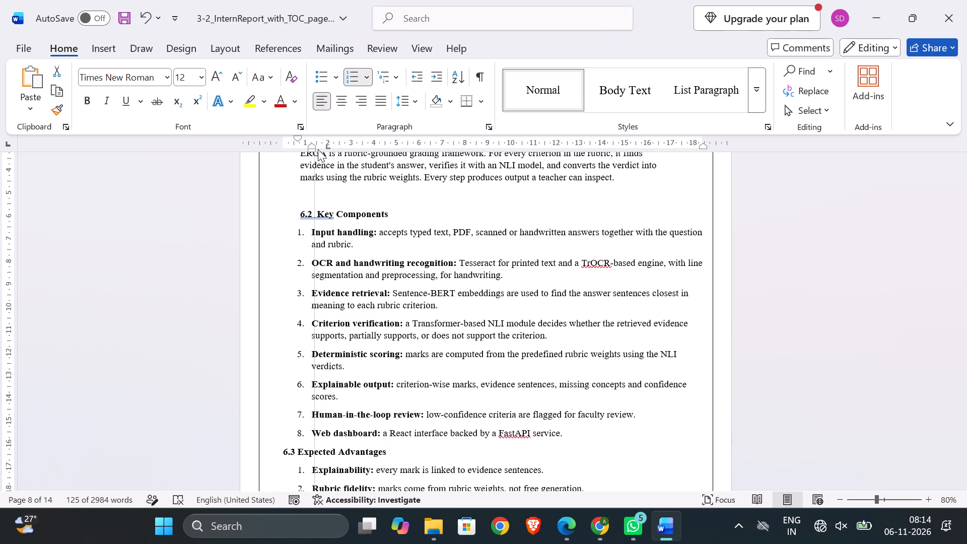
{"action": "left_click_drag", "start_coordinate": [318, 149], "coordinate": [334, 151]}
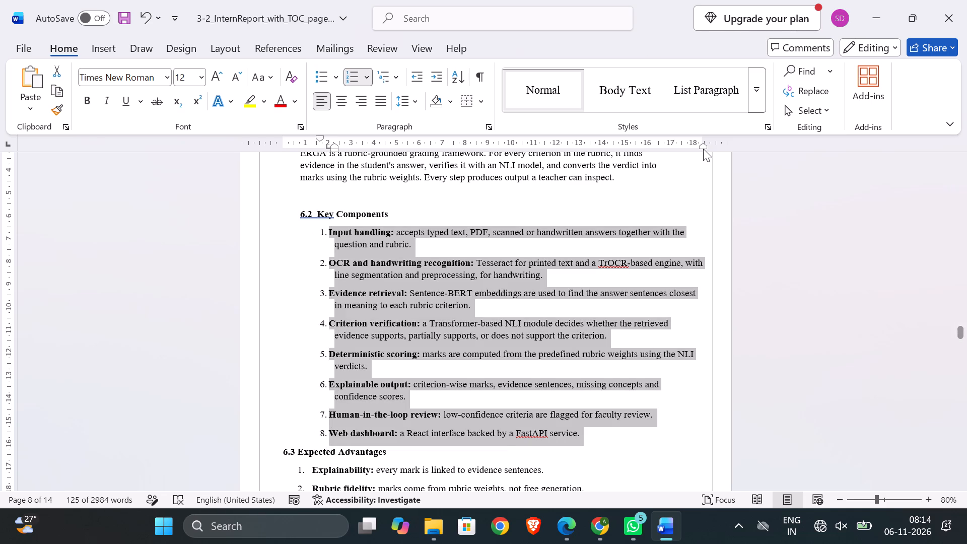
{"action": "left_click_drag", "start_coordinate": [703, 149], "coordinate": [673, 151]}
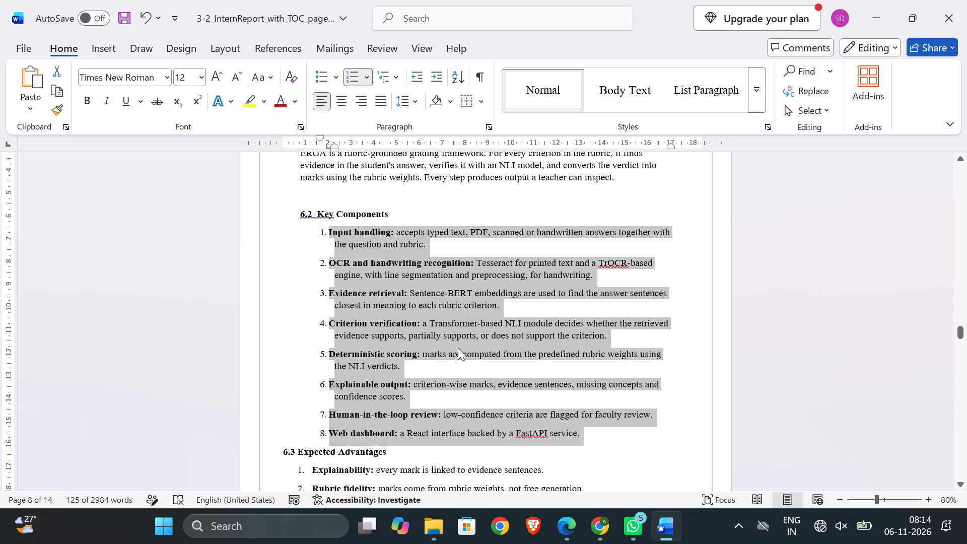
Insert blank lines after the "Web dashboard" item to move the "6.3 Expected Advantages" heading onto a new page.
{"action": "left_click", "coordinate": [594, 434]}
{"action": "key", "text": "Return"}
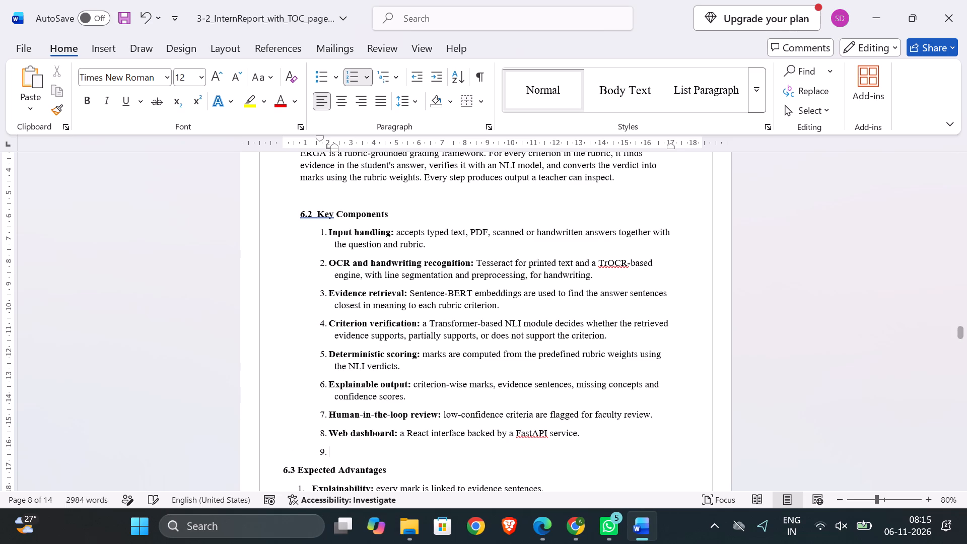
{"action": "key", "text": "BackSpace"}
{"action": "key", "text": "Return"}
{"action": "key", "text": "Return"}
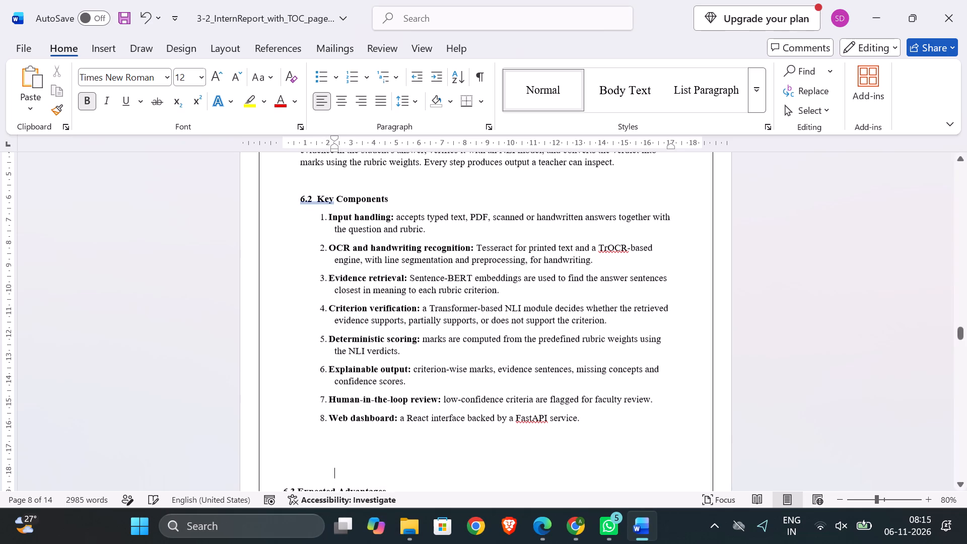
{"action": "key", "text": "Return"}
{"action": "key", "text": "Return"}
{"action": "key", "text": "Return"}
{"action": "key", "text": "Return"}
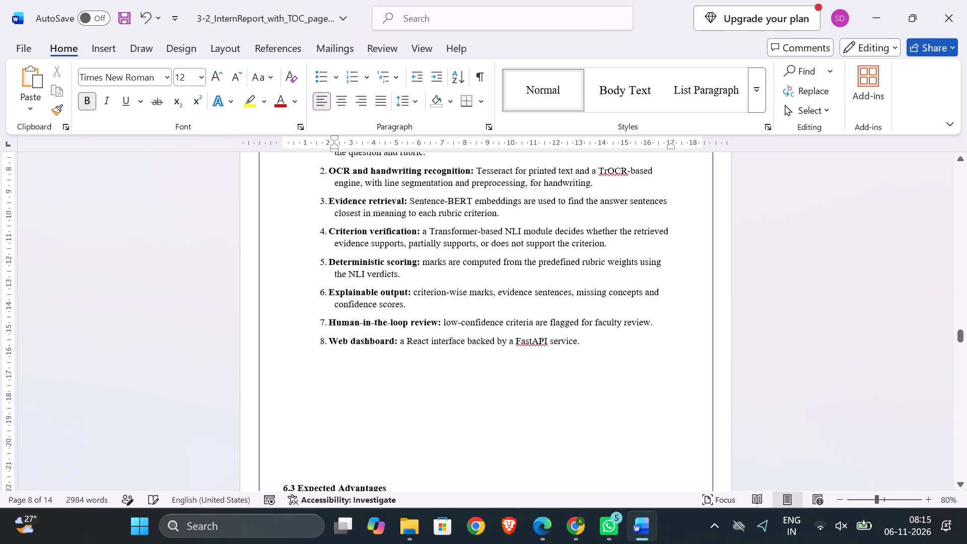
{"action": "scroll", "coordinate": [594, 434], "scroll_direction": "down", "scroll_amount": 2}
{"action": "key", "text": "Return"}
{"action": "key", "text": "Return"}
{"action": "key", "text": "Return"}
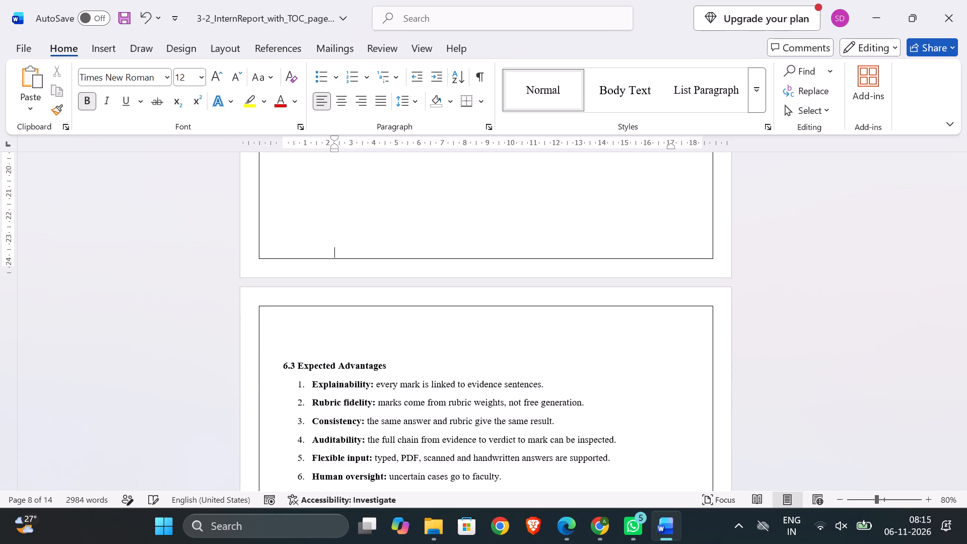
Compare the heading and list alignment of section 5 with that of section 6.
{"action": "scroll", "coordinate": [605, 503], "scroll_direction": "up", "scroll_amount": 1}
{"action": "scroll", "coordinate": [599, 334], "scroll_direction": "up", "scroll_amount": 2}
{"action": "scroll", "coordinate": [599, 334], "scroll_direction": "down", "scroll_amount": 1}
{"action": "scroll", "coordinate": [599, 334], "scroll_direction": "up", "scroll_amount": 1}
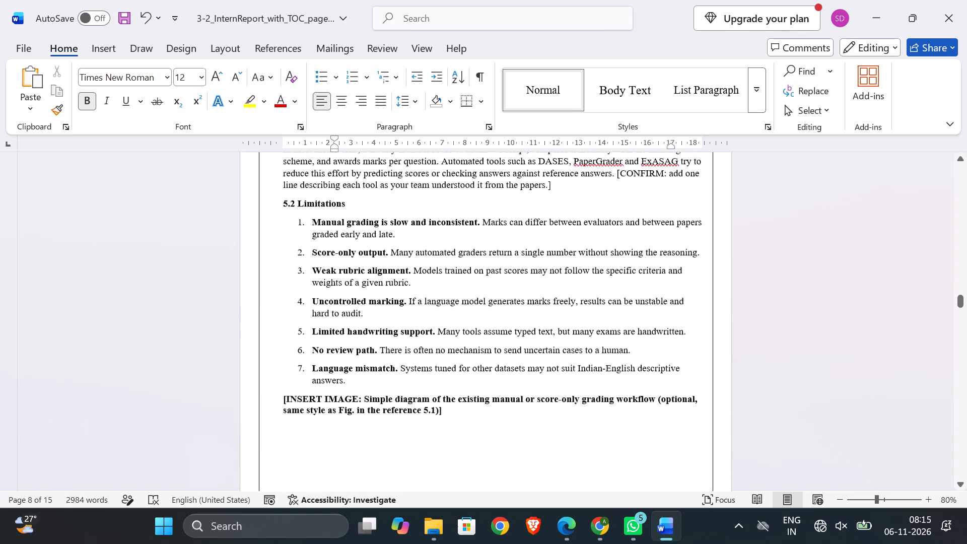
{"action": "scroll", "coordinate": [599, 334], "scroll_direction": "up", "scroll_amount": 2}
{"action": "scroll", "coordinate": [599, 334], "scroll_direction": "down", "scroll_amount": 1}
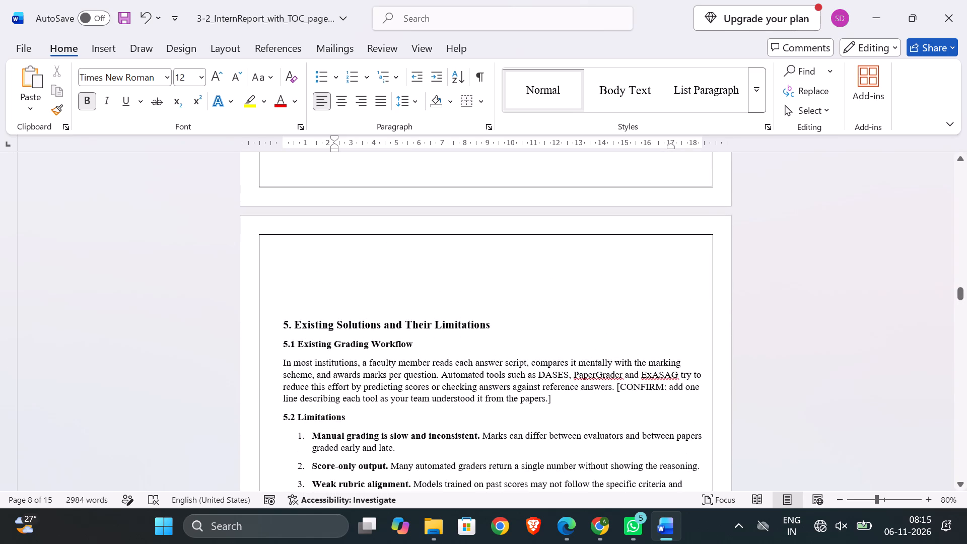
{"action": "scroll", "coordinate": [599, 334], "scroll_direction": "down", "scroll_amount": 1}
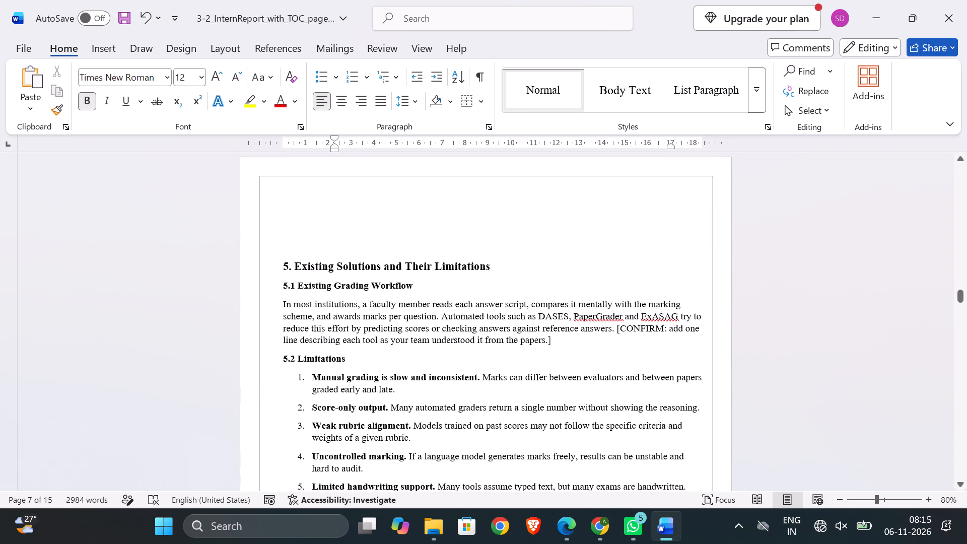
{"action": "scroll", "coordinate": [281, 282], "scroll_direction": "up", "scroll_amount": 1}
{"action": "scroll", "coordinate": [281, 282], "scroll_direction": "down", "scroll_amount": 2}
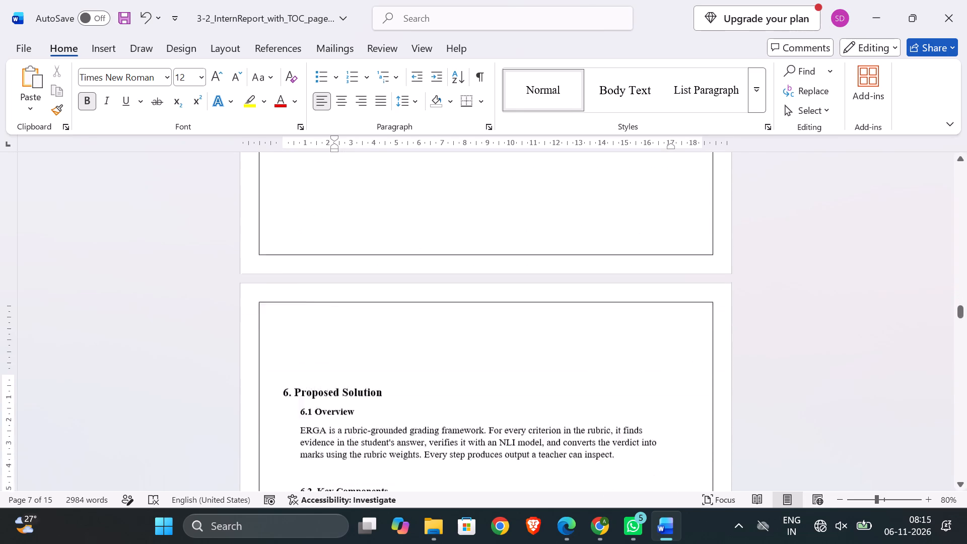
{"action": "scroll", "coordinate": [281, 282], "scroll_direction": "down", "scroll_amount": 1}
{"action": "scroll", "coordinate": [281, 282], "scroll_direction": "up", "scroll_amount": 2}
{"action": "scroll", "coordinate": [281, 282], "scroll_direction": "down", "scroll_amount": 2}
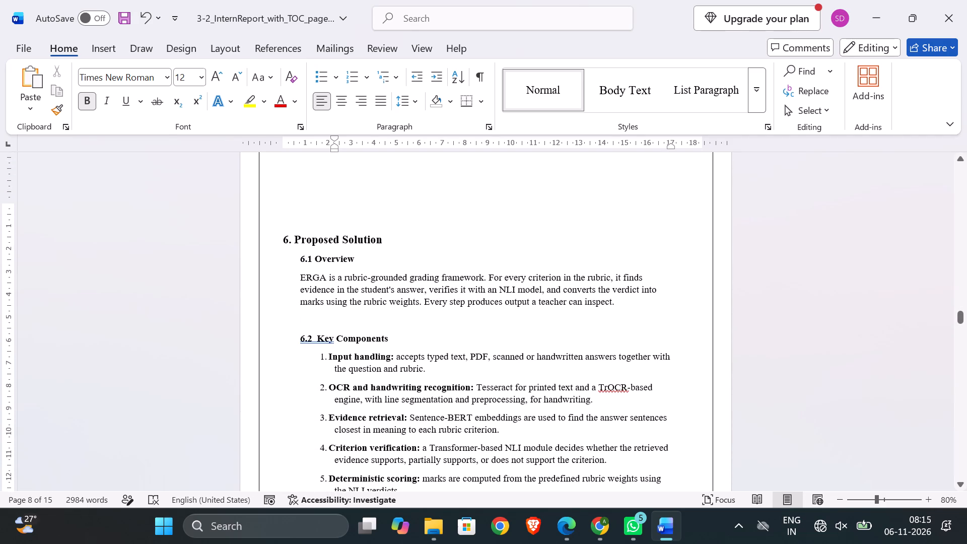
Remove the left indent from the "6.1 Overview" and "6.2 Key Components" headings, aligning them with the "6. Proposed Solution" heading.
{"action": "left_click", "coordinate": [300, 257]}
{"action": "key", "text": "BackSpace"}
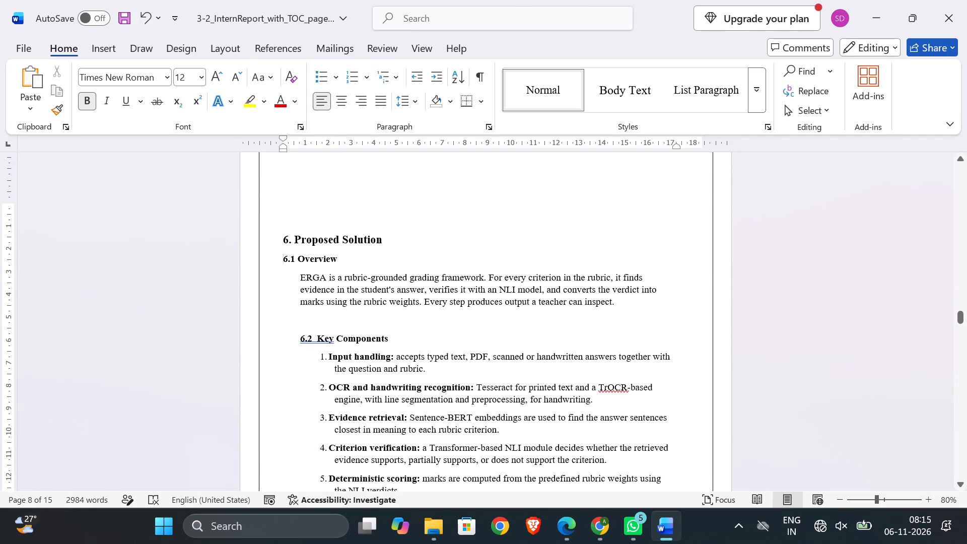
{"action": "left_click", "coordinate": [300, 338]}
{"action": "key", "text": "BackSpace"}
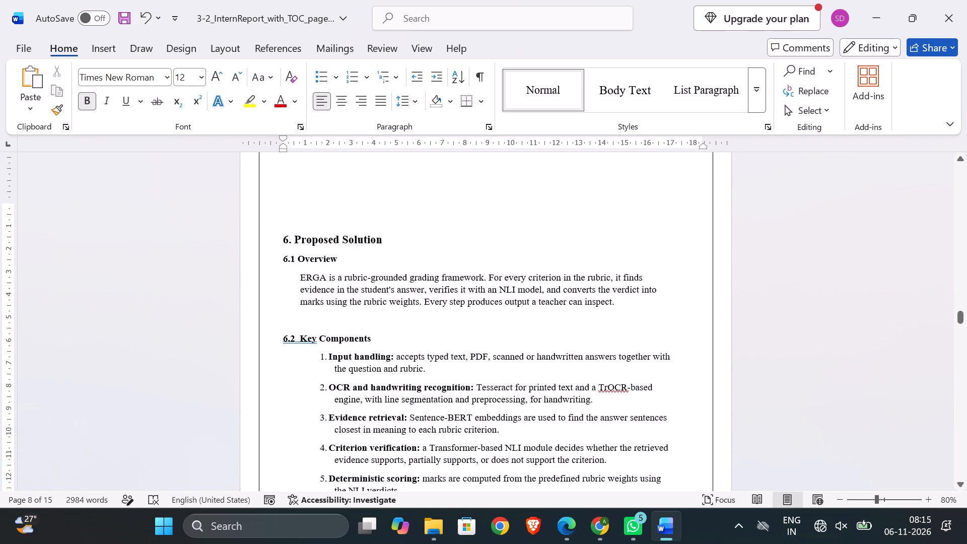
Reduce the left indent of the whole "6.2 Key Components" numbered list to about 1.5 cm.
{"action": "scroll", "coordinate": [344, 382], "scroll_direction": "down", "scroll_amount": 2}
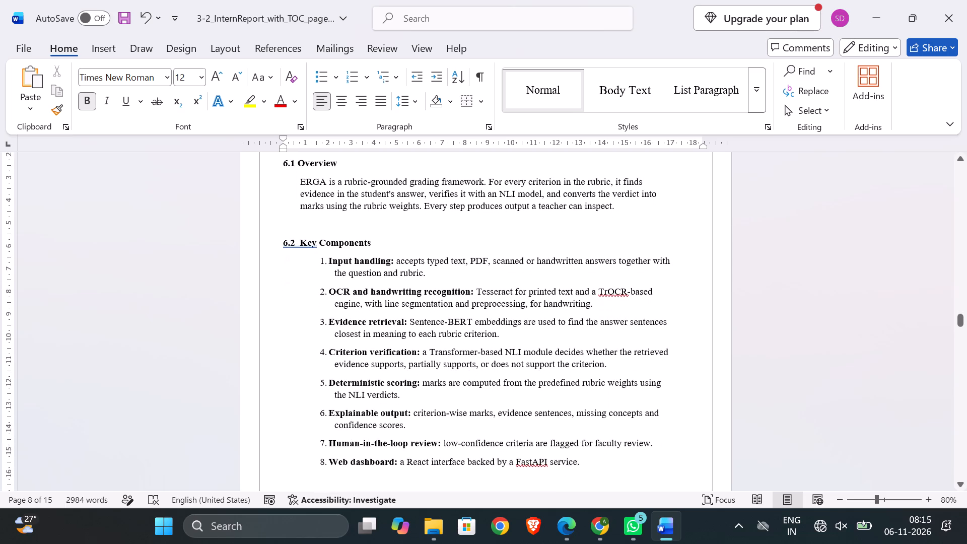
{"action": "left_click_drag", "start_coordinate": [317, 253], "coordinate": [468, 345]}
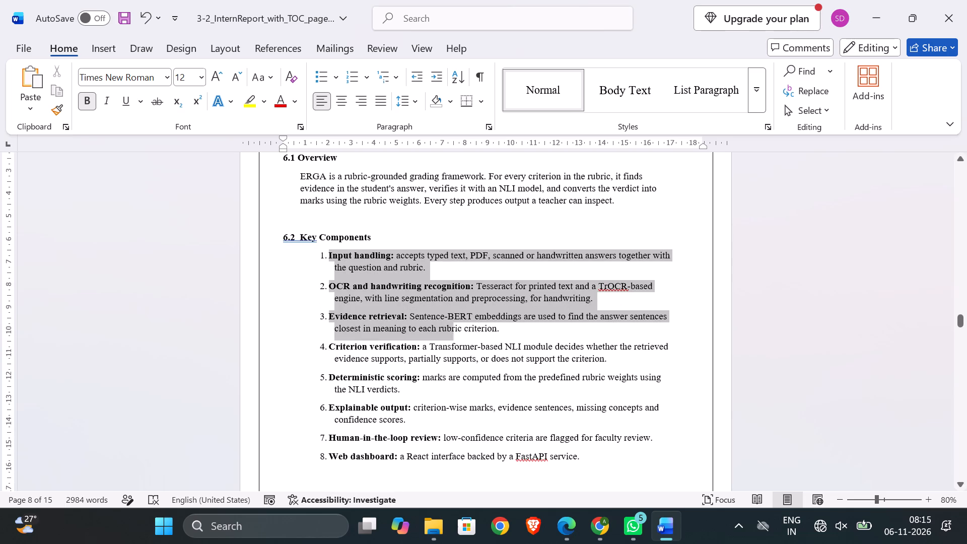
{"action": "left_click_drag", "start_coordinate": [468, 345], "coordinate": [592, 455]}
{"action": "left_click_drag", "start_coordinate": [333, 151], "coordinate": [314, 153]}
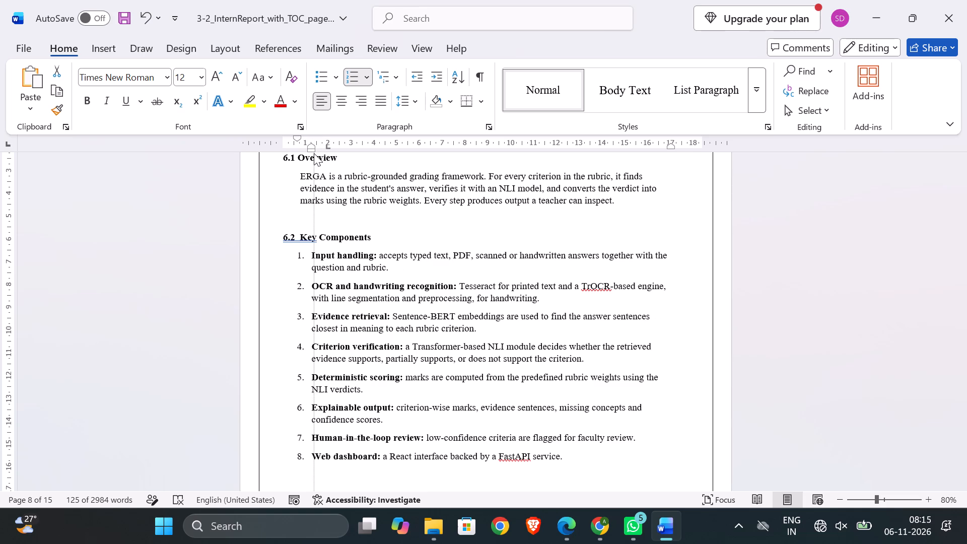
{"action": "left_click_drag", "start_coordinate": [314, 153], "coordinate": [316, 153]}
{"action": "left_click", "coordinate": [430, 291]}
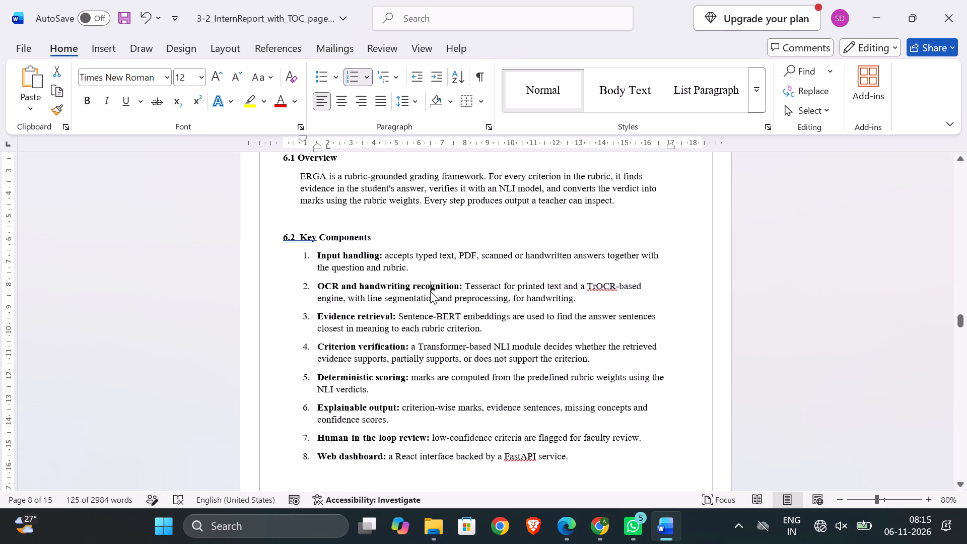
Add a blank line between the "6. Proposed Solution" heading and the "6.1 Overview" heading.
{"action": "scroll", "coordinate": [430, 291], "scroll_direction": "up", "scroll_amount": 1}
{"action": "scroll", "coordinate": [430, 291], "scroll_direction": "down", "scroll_amount": 1}
{"action": "scroll", "coordinate": [430, 291], "scroll_direction": "up", "scroll_amount": 2}
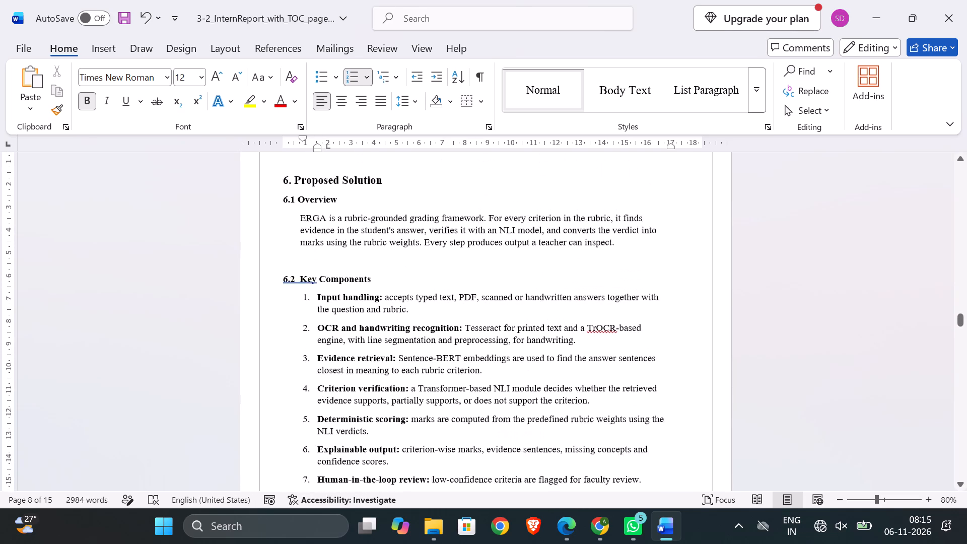
{"action": "left_click", "coordinate": [394, 202]}
{"action": "key", "text": "Return"}
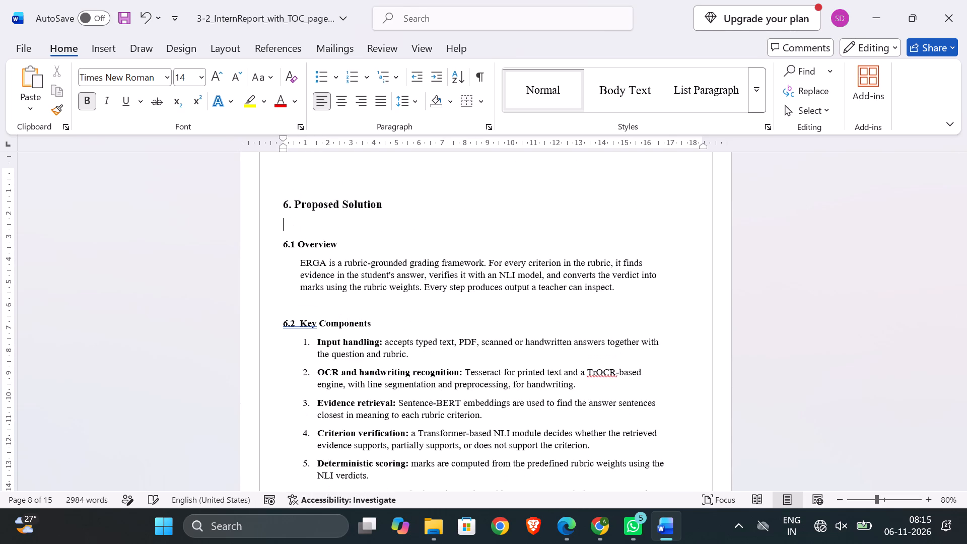
Add extra blank lines between the section 6.3 closing paragraph and the "7. Methodology" heading.
{"action": "scroll", "coordinate": [394, 202], "scroll_direction": "down", "scroll_amount": 3}
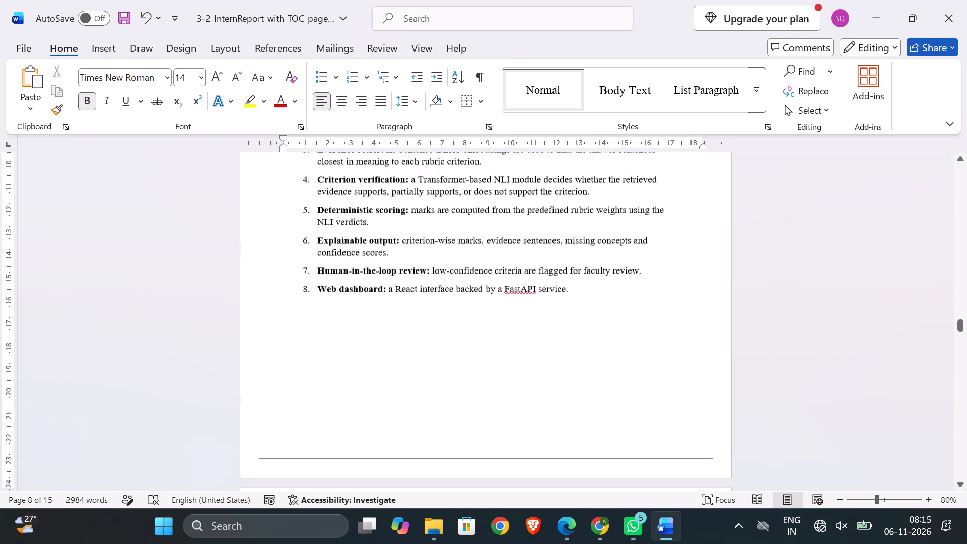
{"action": "scroll", "coordinate": [394, 202], "scroll_direction": "down", "scroll_amount": 1}
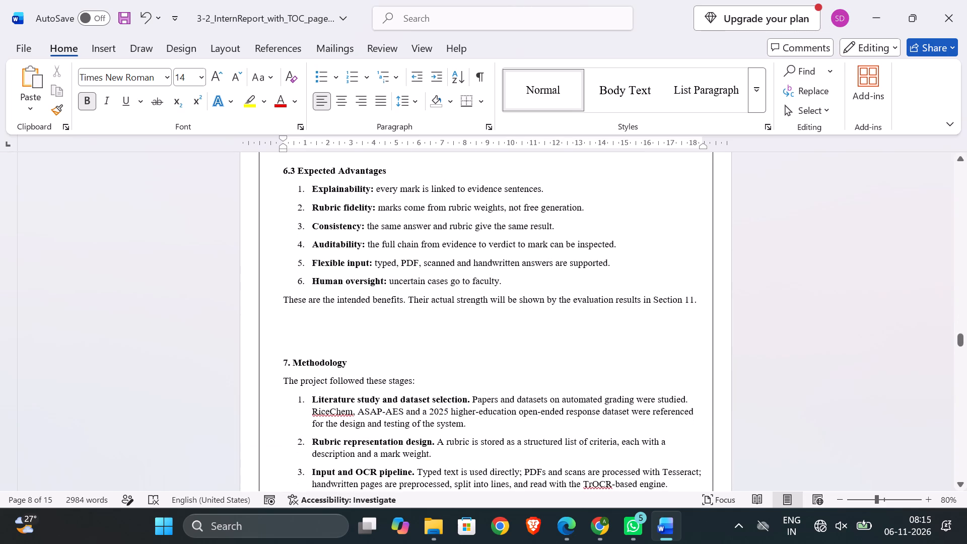
{"action": "left_click", "coordinate": [342, 327]}
{"action": "key", "text": "Return"}
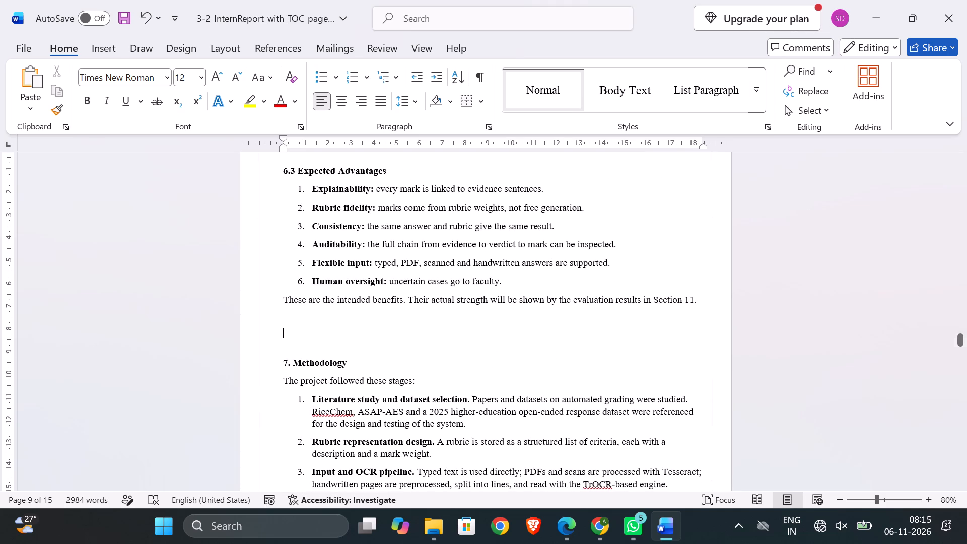
{"action": "key", "text": "Return"}
Set the font size of the "7. Methodology" heading to 14.
{"action": "left_click_drag", "start_coordinate": [348, 385], "coordinate": [319, 382]}
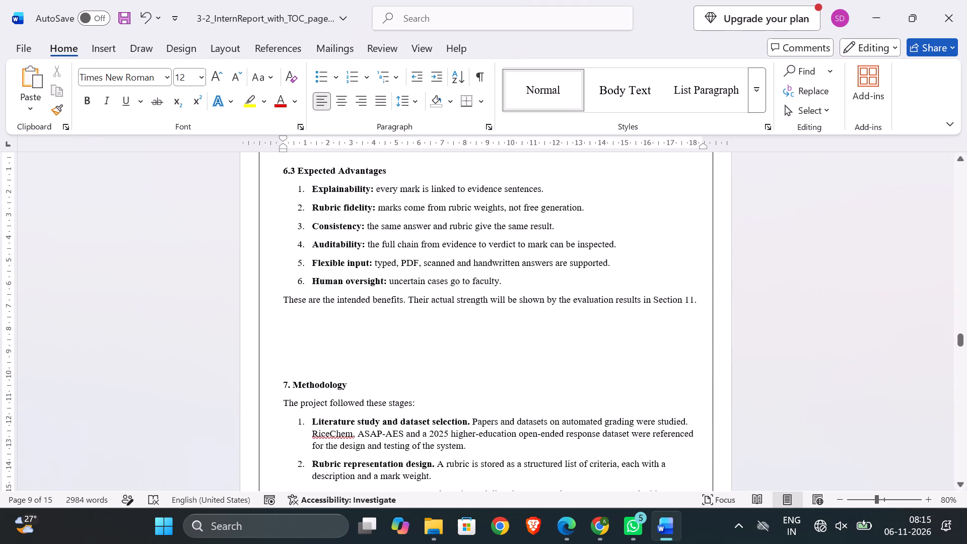
{"action": "left_click_drag", "start_coordinate": [319, 382], "coordinate": [281, 379]}
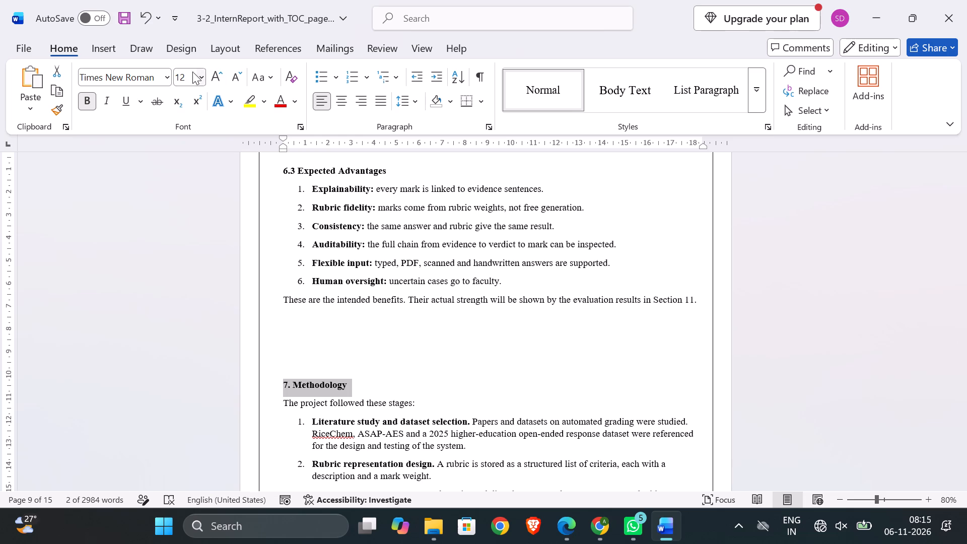
{"action": "left_click", "coordinate": [192, 72]}
{"action": "key", "text": "BackSpace"}
{"action": "type", "text": "14"}
{"action": "key", "text": "Return"}
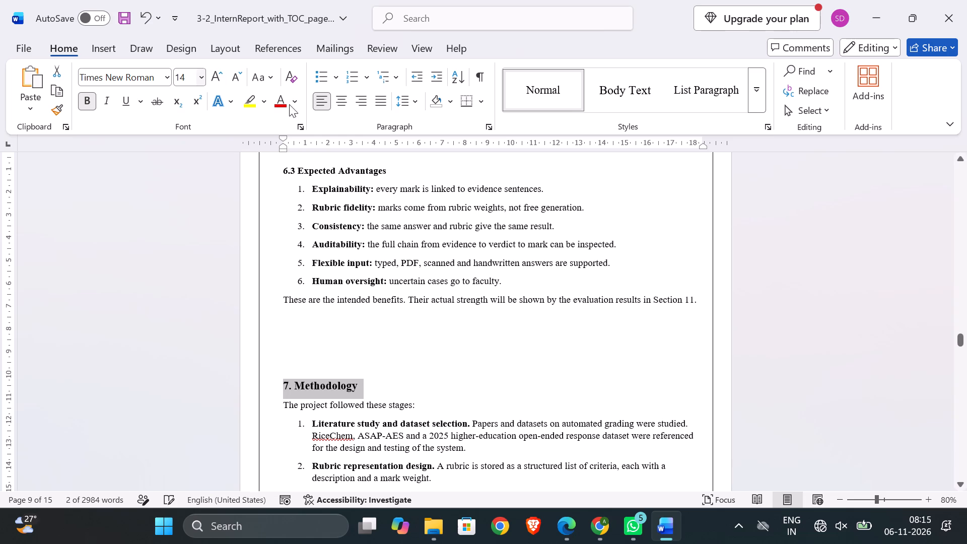
{"action": "left_click", "coordinate": [350, 253]}
Add blank lines after the "Review flagging" item in the Methodology list, moving the "Dashboard integration" item to the following page.
{"action": "scroll", "coordinate": [442, 385], "scroll_direction": "down", "scroll_amount": 2}
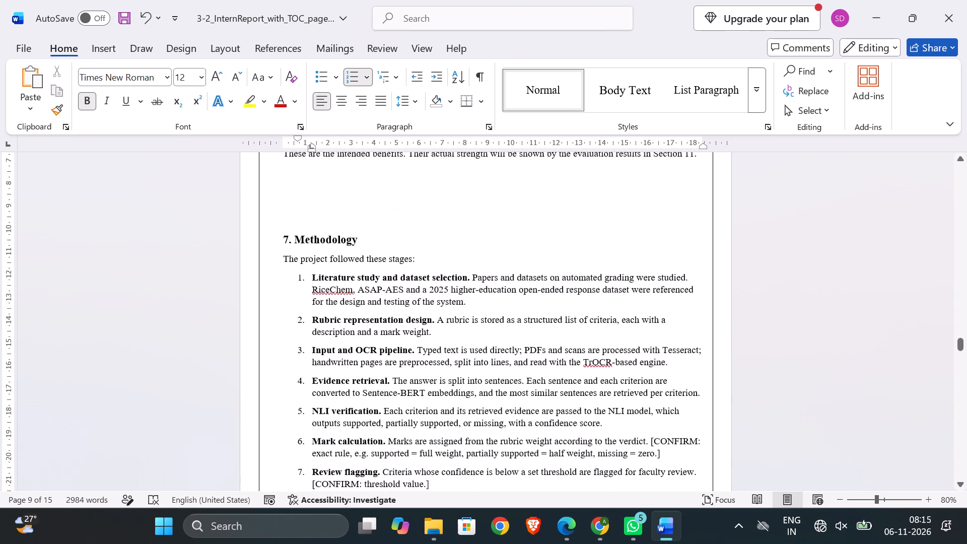
{"action": "scroll", "coordinate": [442, 385], "scroll_direction": "down", "scroll_amount": 2}
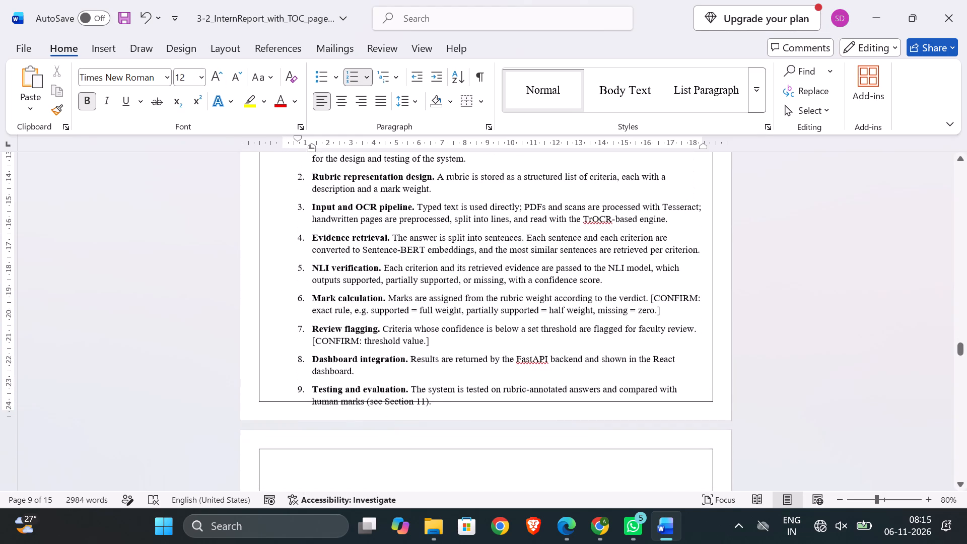
{"action": "scroll", "coordinate": [442, 385], "scroll_direction": "down", "scroll_amount": 1}
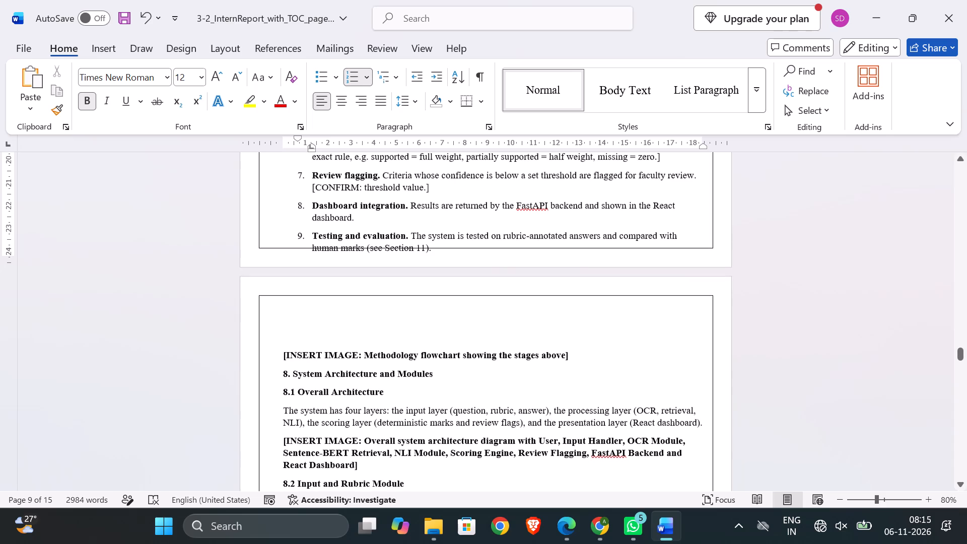
{"action": "scroll", "coordinate": [441, 306], "scroll_direction": "up", "scroll_amount": 1}
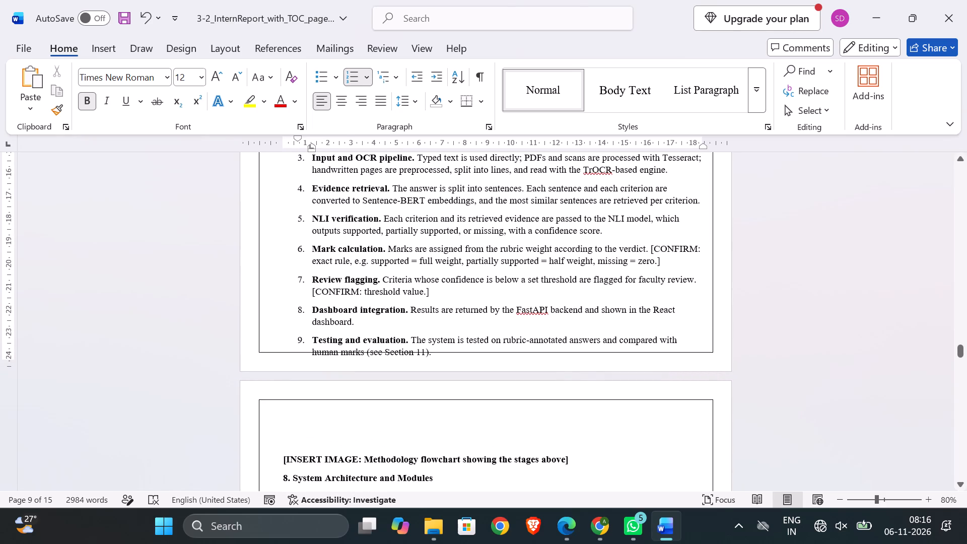
{"action": "left_click", "coordinate": [442, 295]}
{"action": "key", "text": "Return"}
{"action": "key", "text": "Return"}
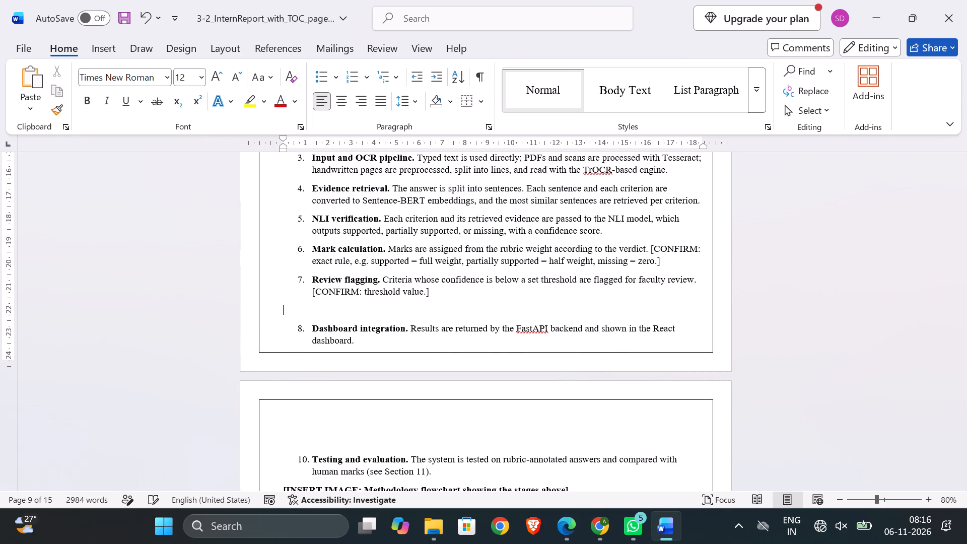
{"action": "key", "text": "Return"}
Review the page layout from the "7. Methodology" heading and its numbered list through the section 8 module headings.
{"action": "scroll", "coordinate": [600, 301], "scroll_direction": "up", "scroll_amount": 1}
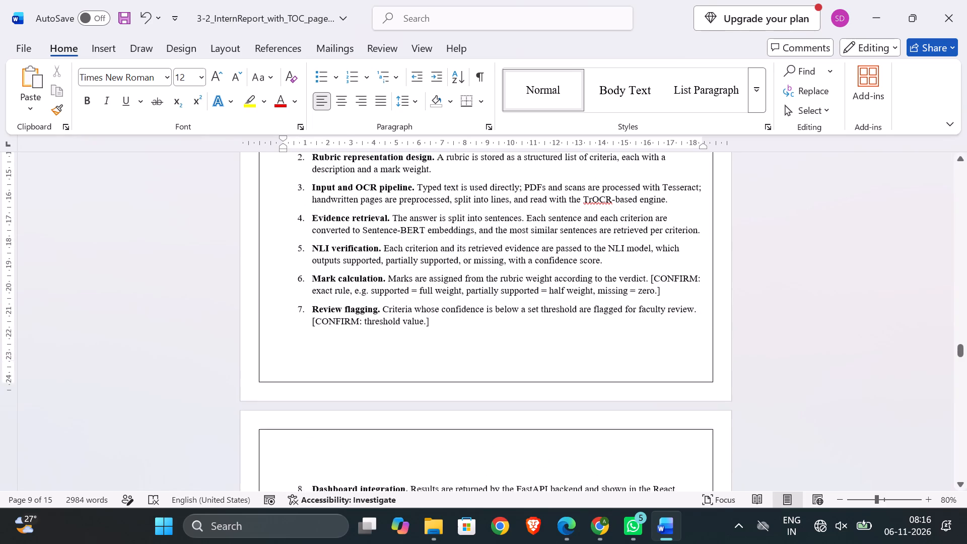
{"action": "scroll", "coordinate": [600, 301], "scroll_direction": "up", "scroll_amount": 2}
{"action": "scroll", "coordinate": [600, 301], "scroll_direction": "down", "scroll_amount": 1}
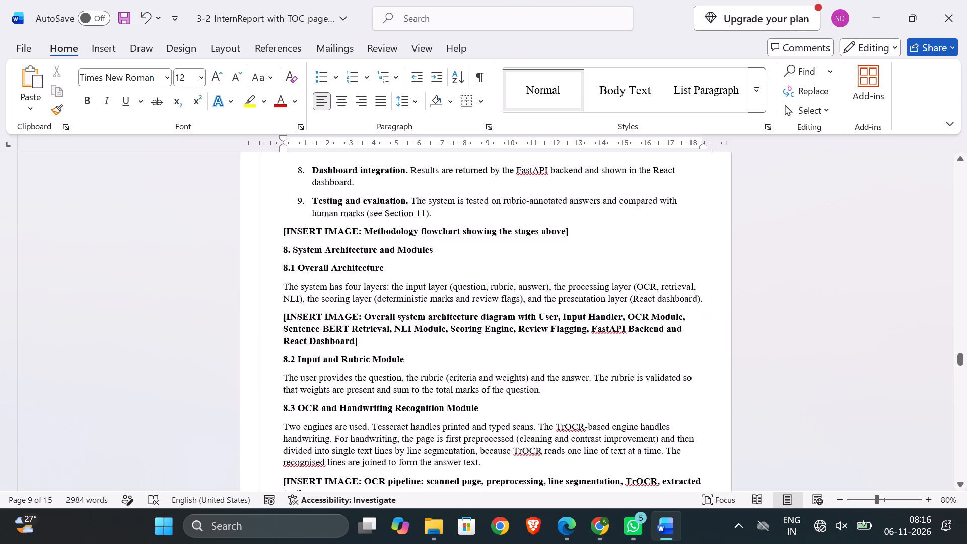
{"action": "scroll", "coordinate": [600, 301], "scroll_direction": "down", "scroll_amount": 1}
{"action": "scroll", "coordinate": [600, 301], "scroll_direction": "up", "scroll_amount": 1}
{"action": "scroll", "coordinate": [600, 301], "scroll_direction": "down", "scroll_amount": 1}
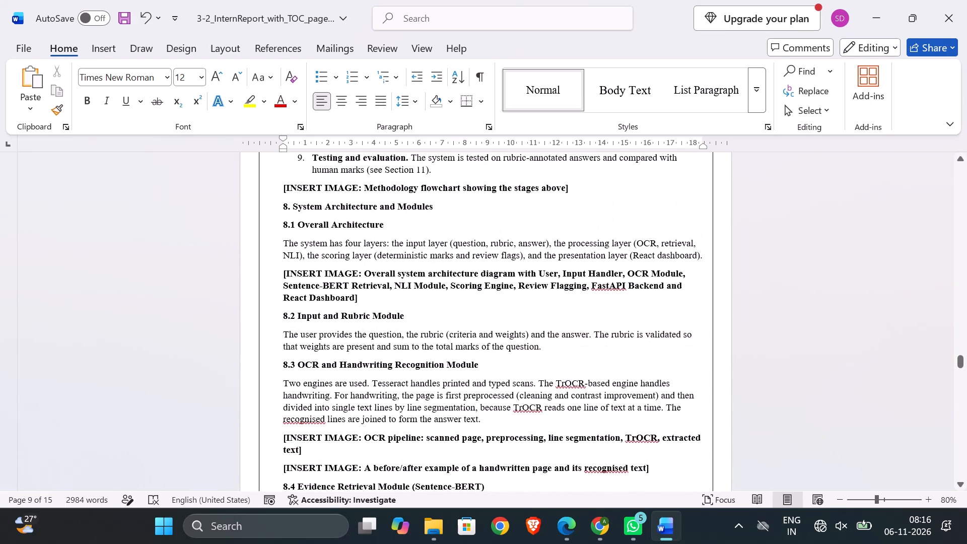
{"action": "scroll", "coordinate": [600, 301], "scroll_direction": "down", "scroll_amount": 1}
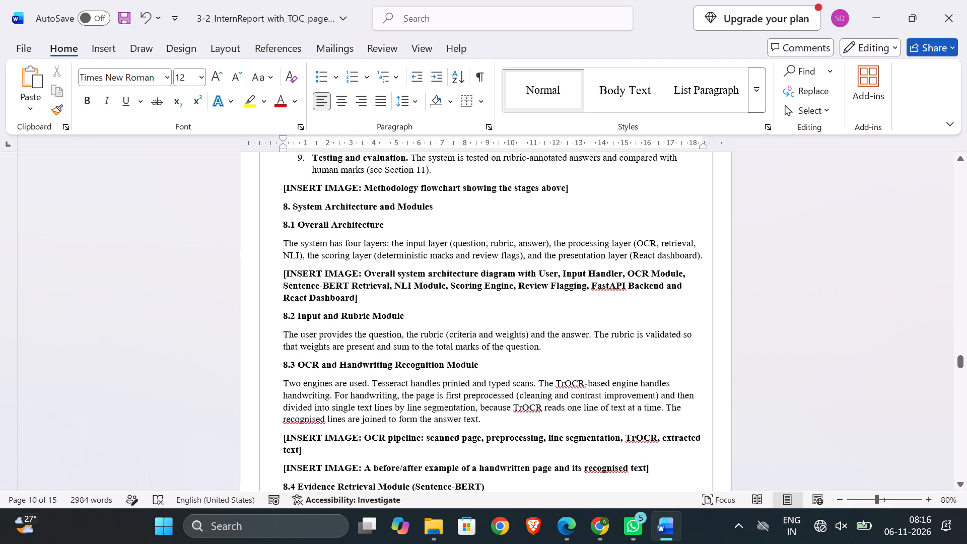
{"action": "scroll", "coordinate": [698, 336], "scroll_direction": "up", "scroll_amount": 4}
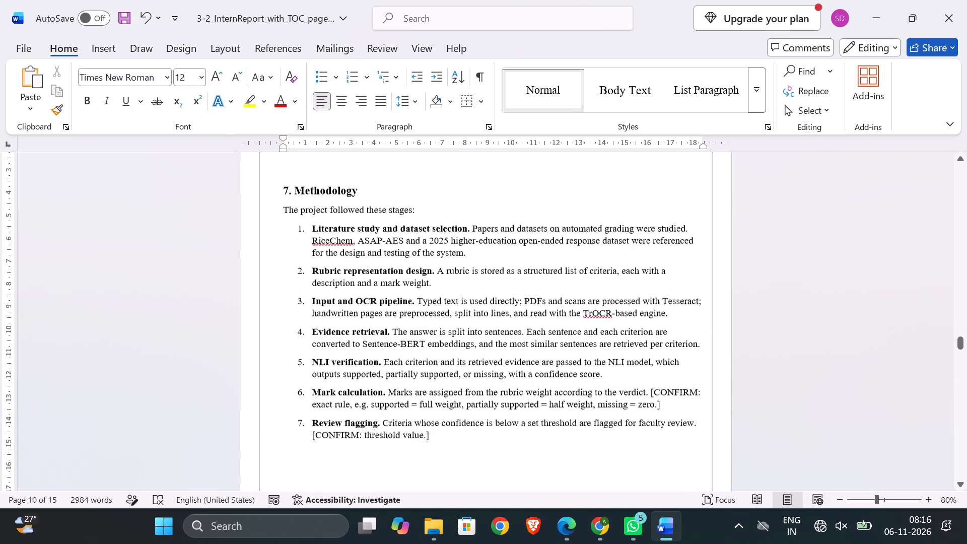
{"action": "scroll", "coordinate": [698, 336], "scroll_direction": "up", "scroll_amount": 1}
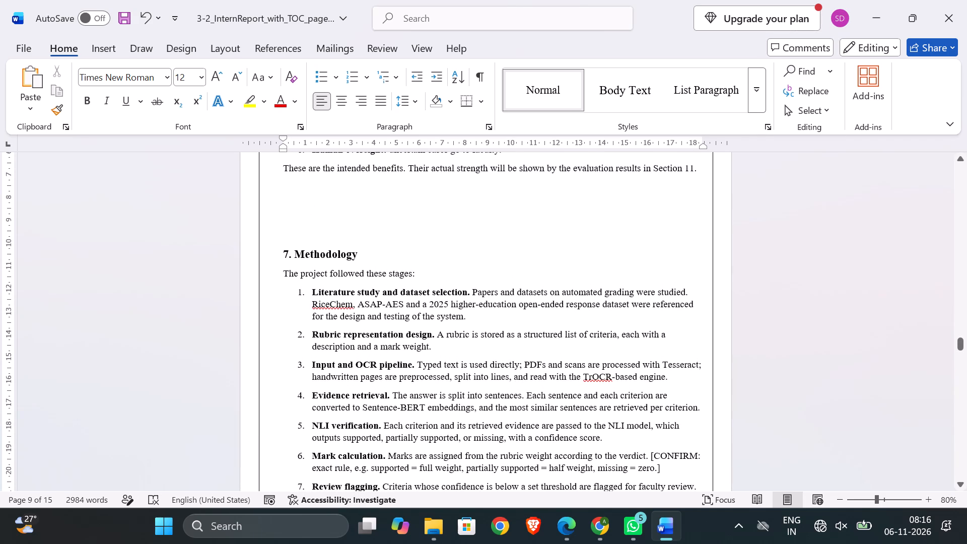
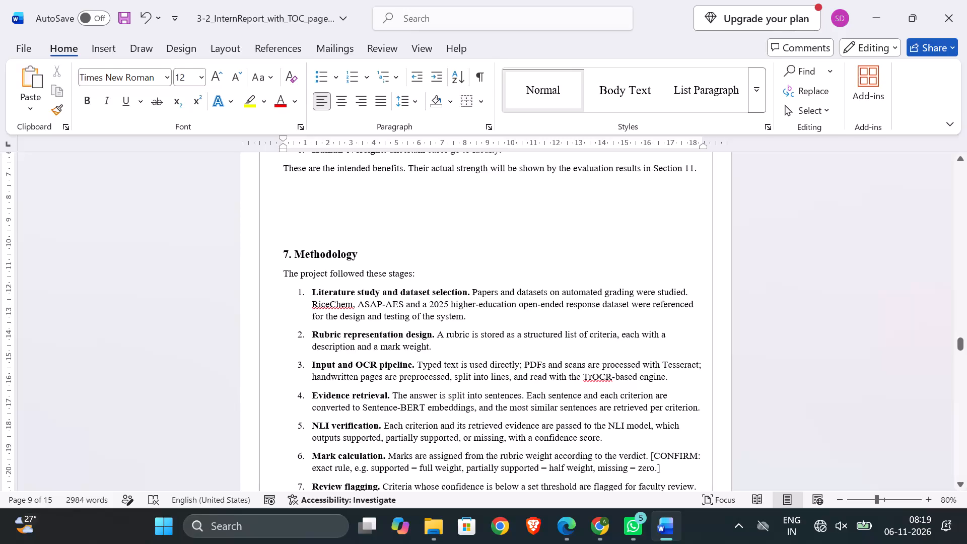
Review the layout from the Methodology list through the section 8 module headings and image placeholders, down to section 8.6.
{"action": "scroll", "coordinate": [599, 256], "scroll_direction": "down", "scroll_amount": 4}
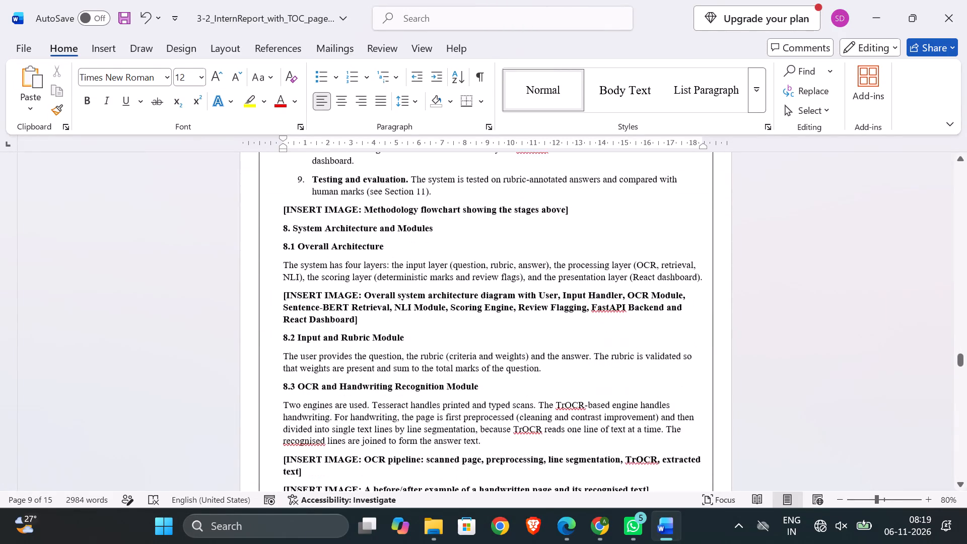
{"action": "scroll", "coordinate": [599, 256], "scroll_direction": "down", "scroll_amount": 2}
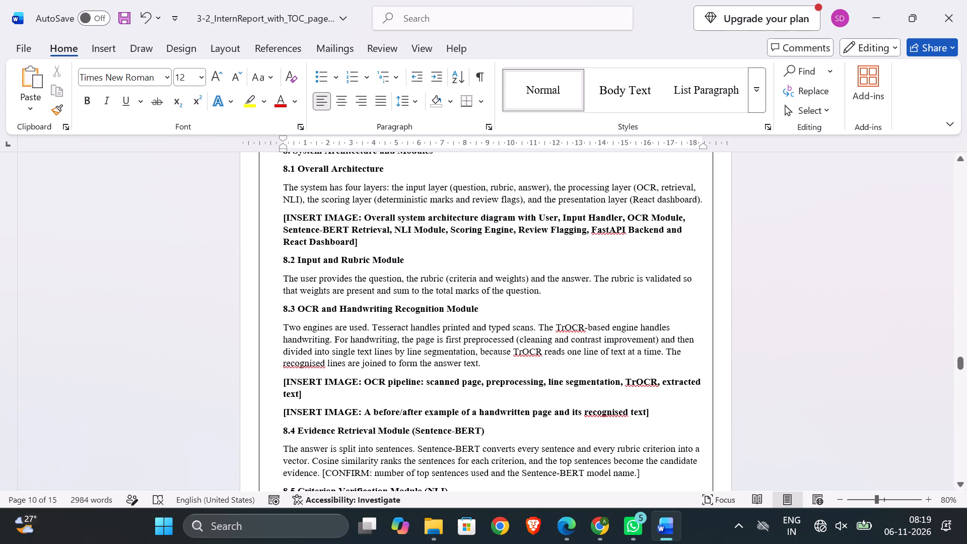
{"action": "scroll", "coordinate": [612, 368], "scroll_direction": "down", "scroll_amount": 2}
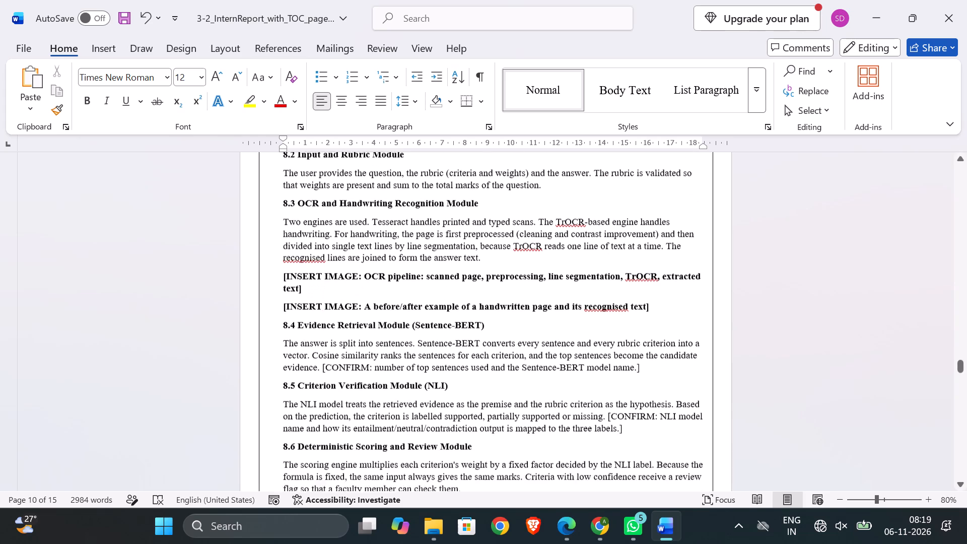
{"action": "scroll", "coordinate": [612, 368], "scroll_direction": "up", "scroll_amount": 1}
{"action": "scroll", "coordinate": [612, 368], "scroll_direction": "down", "scroll_amount": 1}
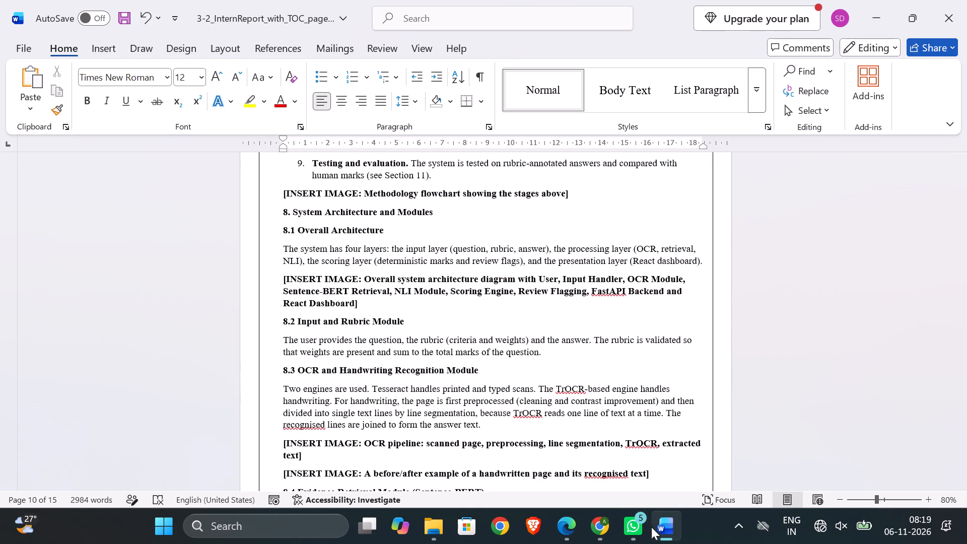
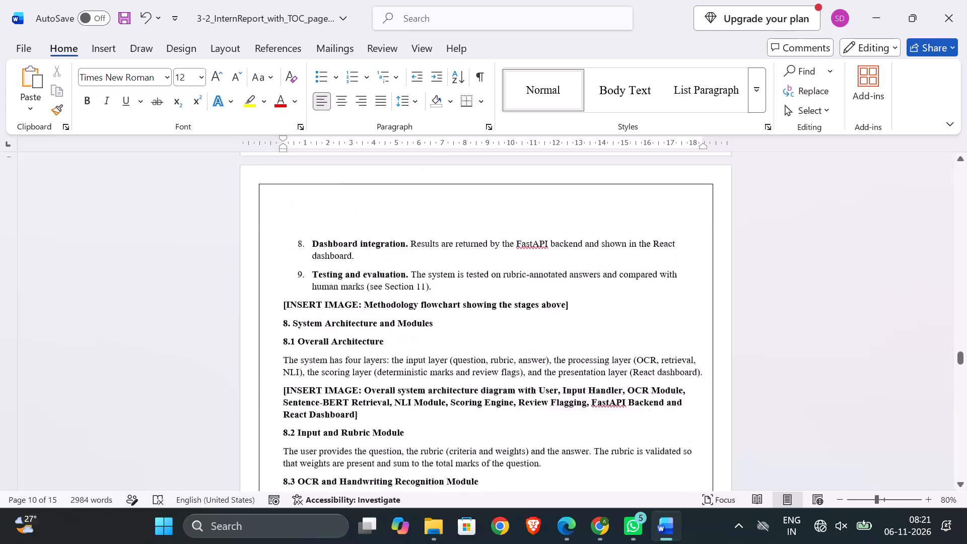
Review the headings, spacing and page starts of section 6 Proposed Solution through the 7. Methodology heading in the report.
{"action": "scroll", "coordinate": [844, 307], "scroll_direction": "up", "scroll_amount": 2}
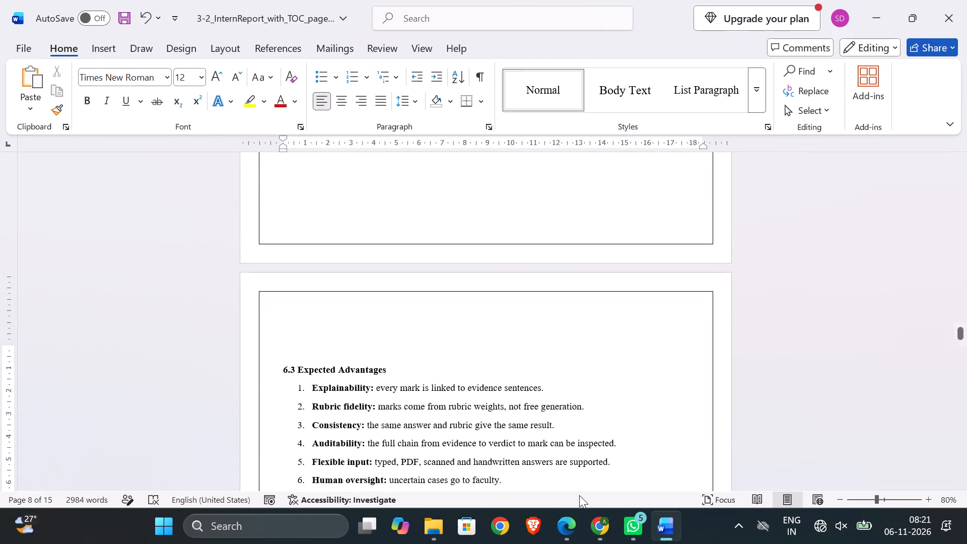
{"action": "scroll", "coordinate": [571, 337], "scroll_direction": "up", "scroll_amount": 3}
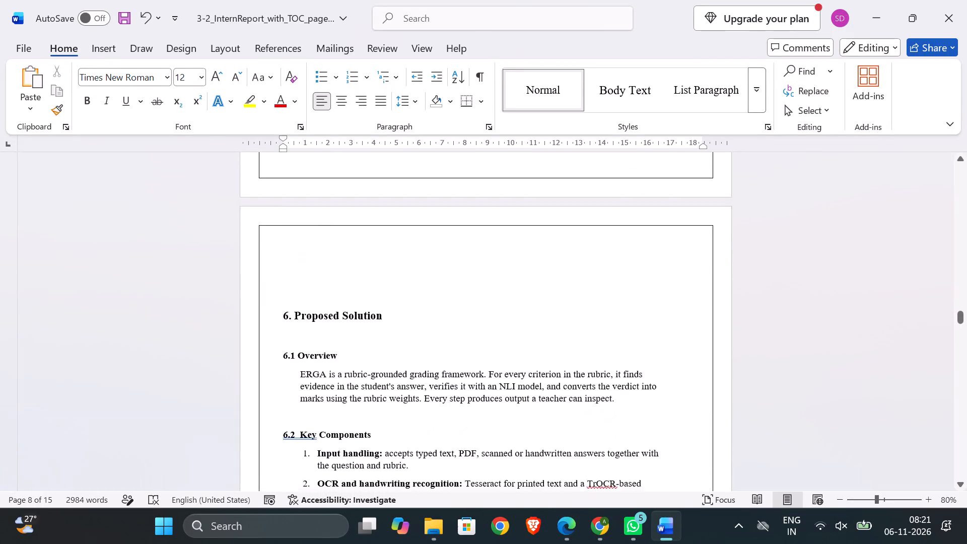
{"action": "scroll", "coordinate": [571, 337], "scroll_direction": "up", "scroll_amount": 1}
{"action": "scroll", "coordinate": [571, 337], "scroll_direction": "down", "scroll_amount": 1}
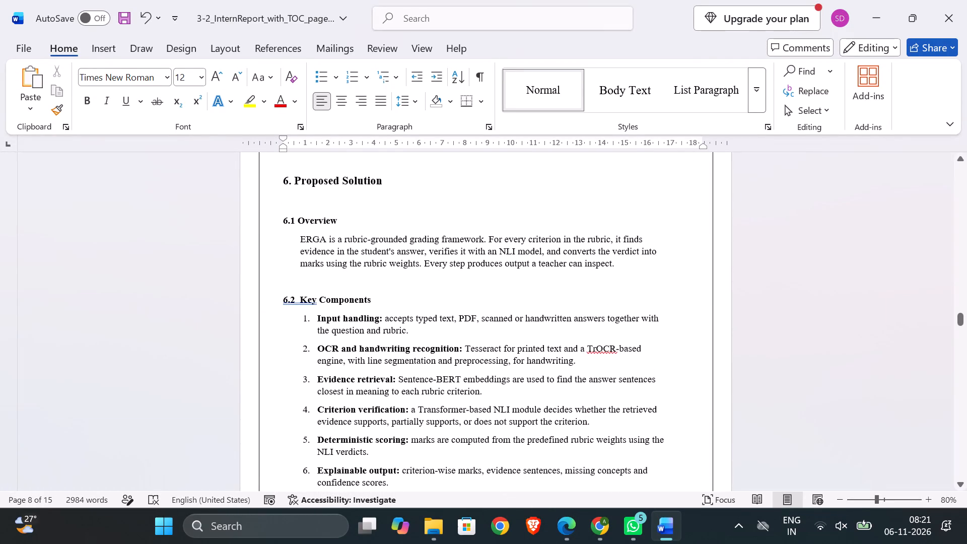
{"action": "scroll", "coordinate": [659, 387], "scroll_direction": "down", "scroll_amount": 1}
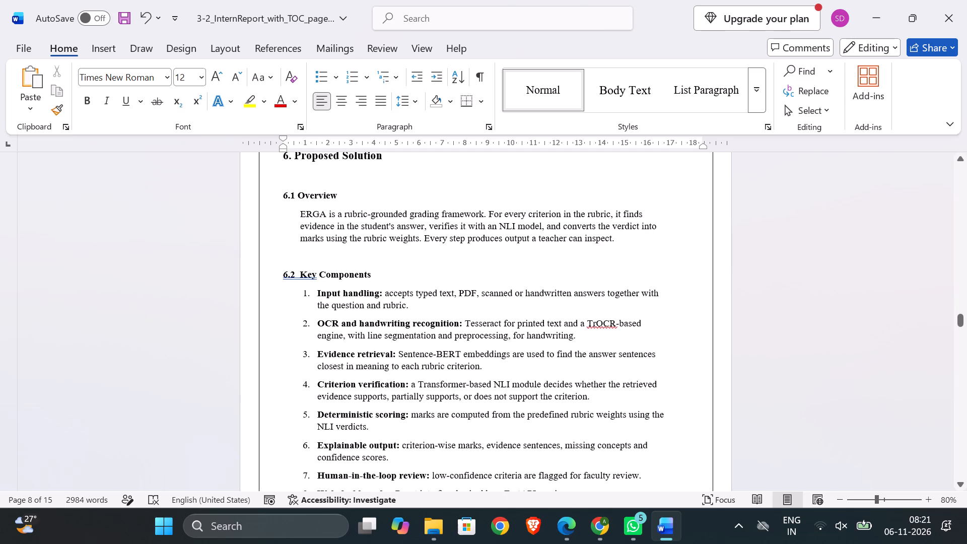
{"action": "scroll", "coordinate": [652, 362], "scroll_direction": "down", "scroll_amount": 3}
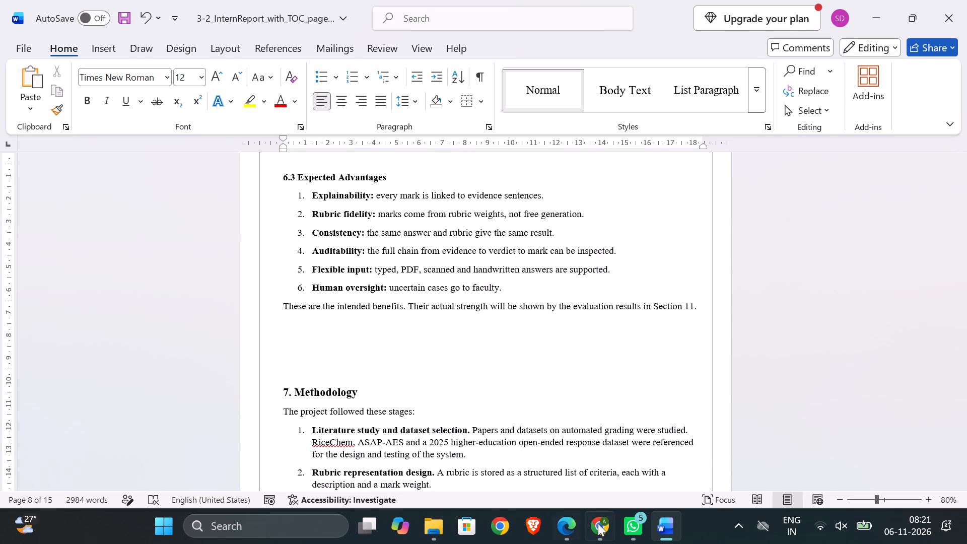
Switch to the reference PDF in Edge and examine its page starts and headings from 1. Abstract to section 5.
{"action": "left_click", "coordinate": [570, 528]}
{"action": "scroll", "coordinate": [251, 309], "scroll_direction": "up", "scroll_amount": 2}
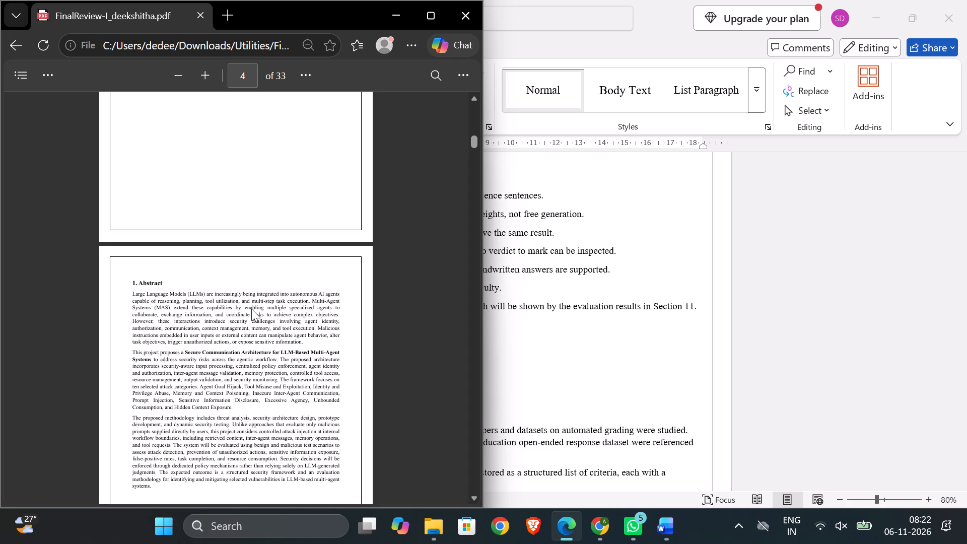
{"action": "scroll", "coordinate": [251, 309], "scroll_direction": "down", "scroll_amount": 1}
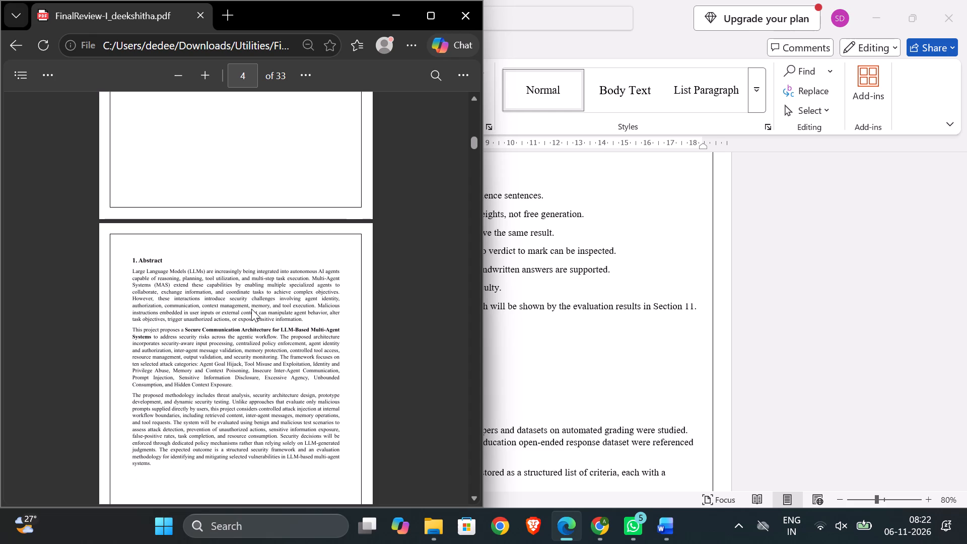
{"action": "scroll", "coordinate": [251, 309], "scroll_direction": "down", "scroll_amount": 1}
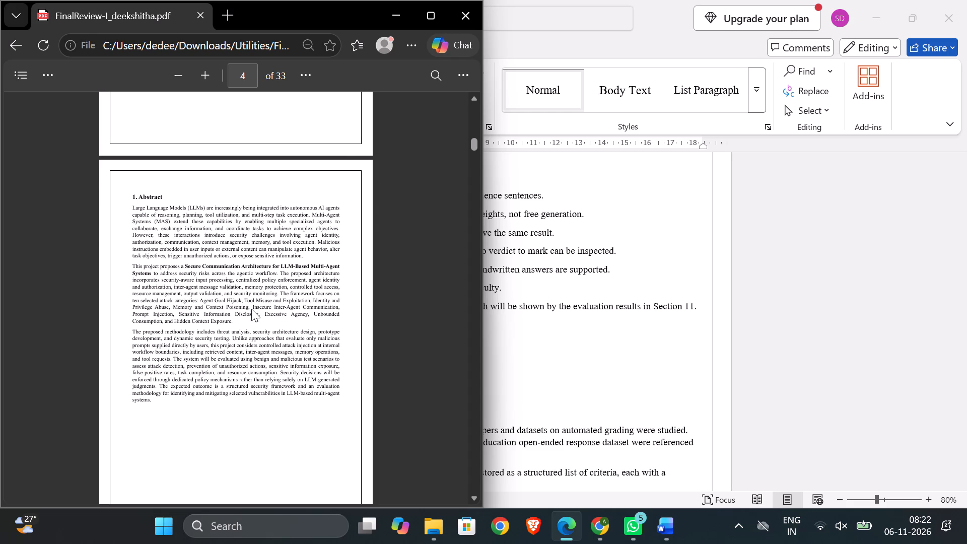
{"action": "scroll", "coordinate": [306, 314], "scroll_direction": "down", "scroll_amount": 4}
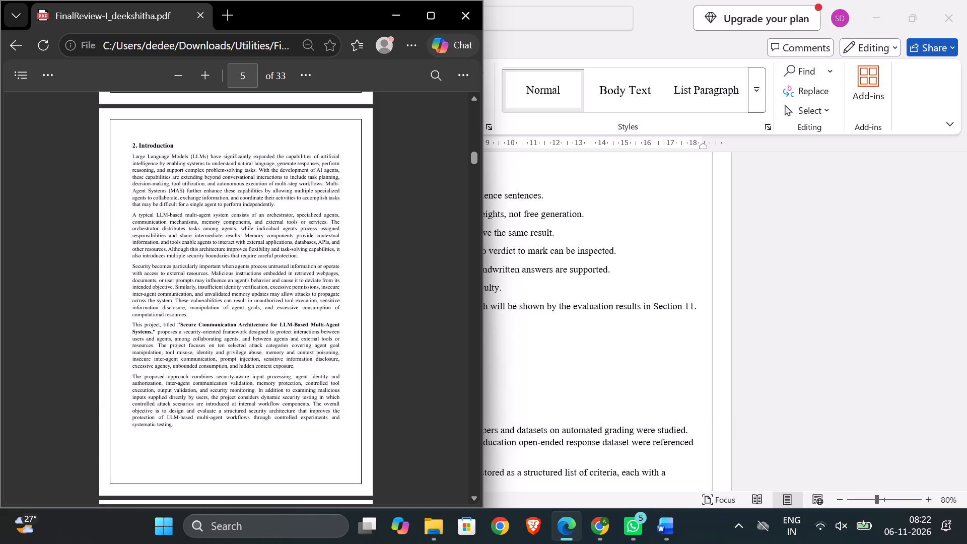
{"action": "scroll", "coordinate": [306, 314], "scroll_direction": "down", "scroll_amount": 2}
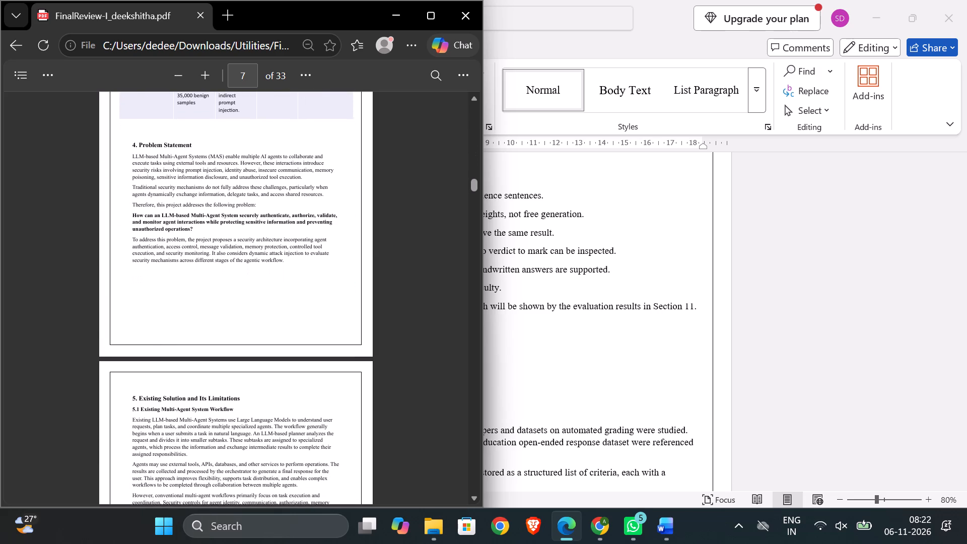
Recheck how the 2. Introduction and 3. Literature Survey pages start and are spaced in the reference PDF.
{"action": "scroll", "coordinate": [306, 314], "scroll_direction": "up", "scroll_amount": 5}
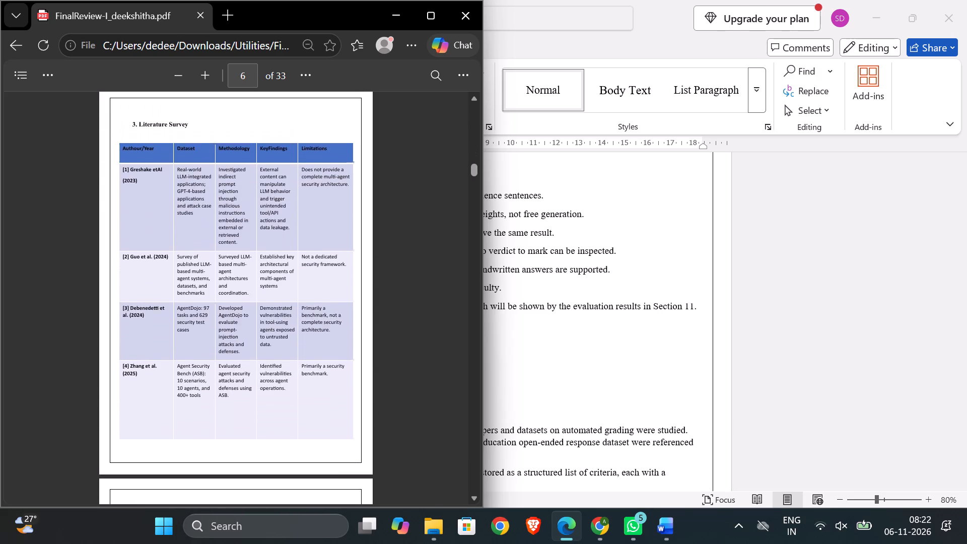
{"action": "scroll", "coordinate": [306, 314], "scroll_direction": "up", "scroll_amount": 3}
{"action": "scroll", "coordinate": [306, 314], "scroll_direction": "down", "scroll_amount": 1}
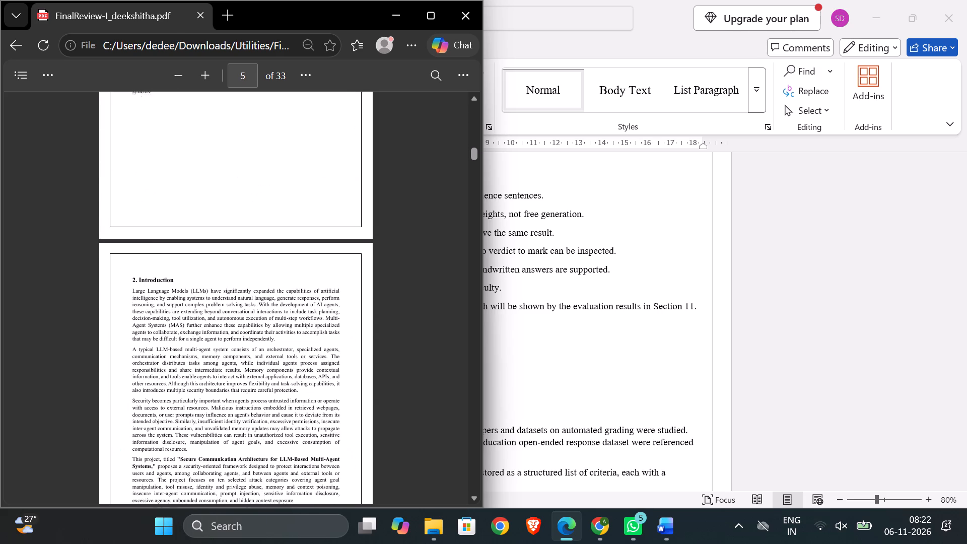
{"action": "scroll", "coordinate": [306, 314], "scroll_direction": "down", "scroll_amount": 3}
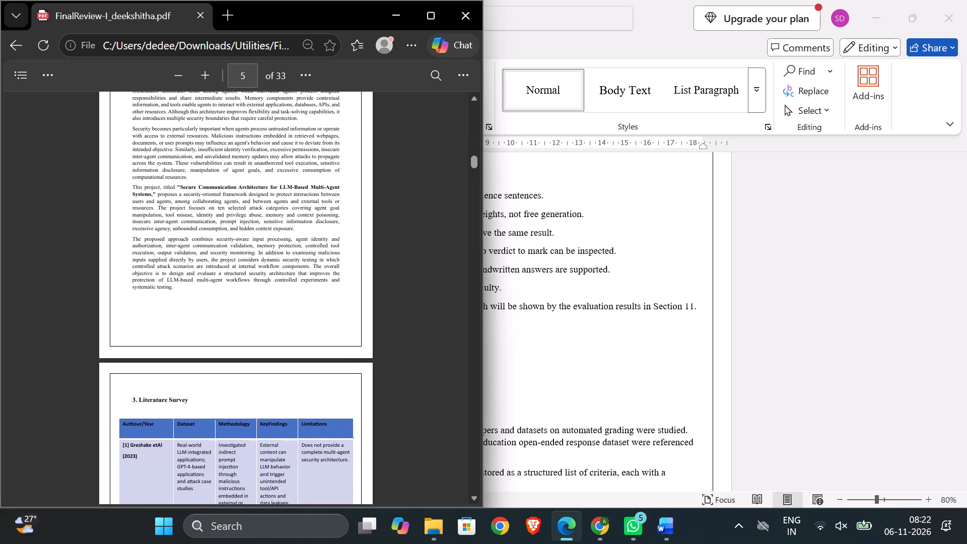
Examine the layout of section 5 in the reference PDF, including its workflow figure and the numbered security limitations list.
{"action": "scroll", "coordinate": [306, 314], "scroll_direction": "down", "scroll_amount": 4}
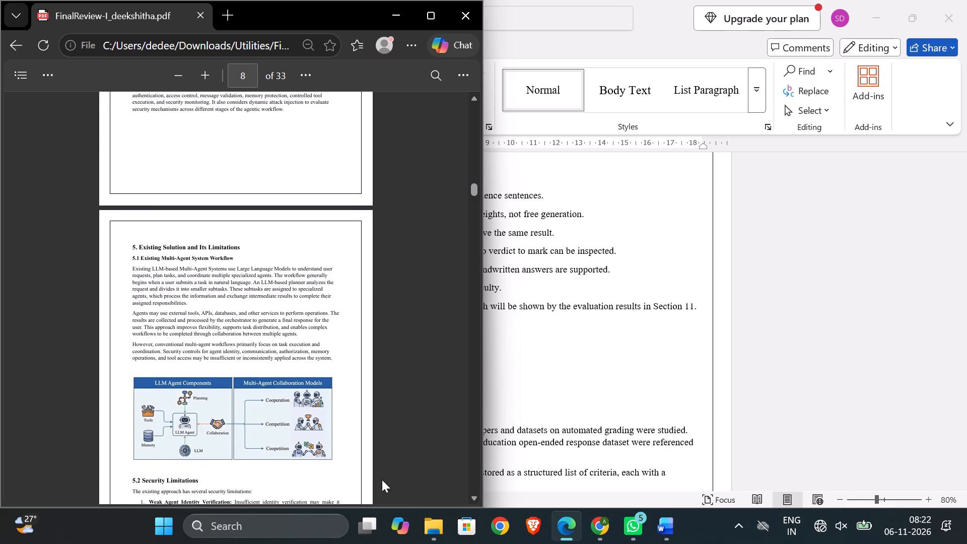
{"action": "scroll", "coordinate": [269, 361], "scroll_direction": "down", "scroll_amount": 3}
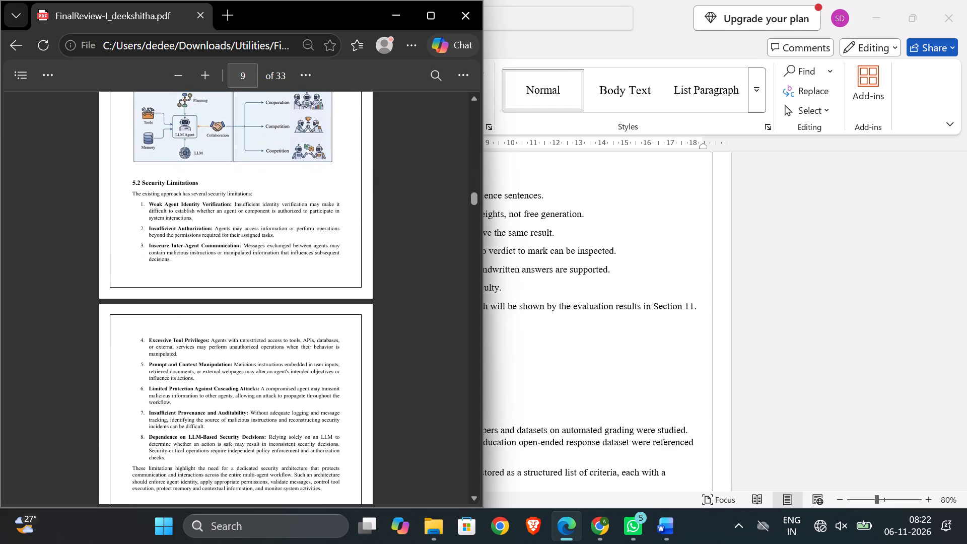
{"action": "scroll", "coordinate": [269, 361], "scroll_direction": "down", "scroll_amount": 1}
{"action": "scroll", "coordinate": [269, 361], "scroll_direction": "up", "scroll_amount": 2}
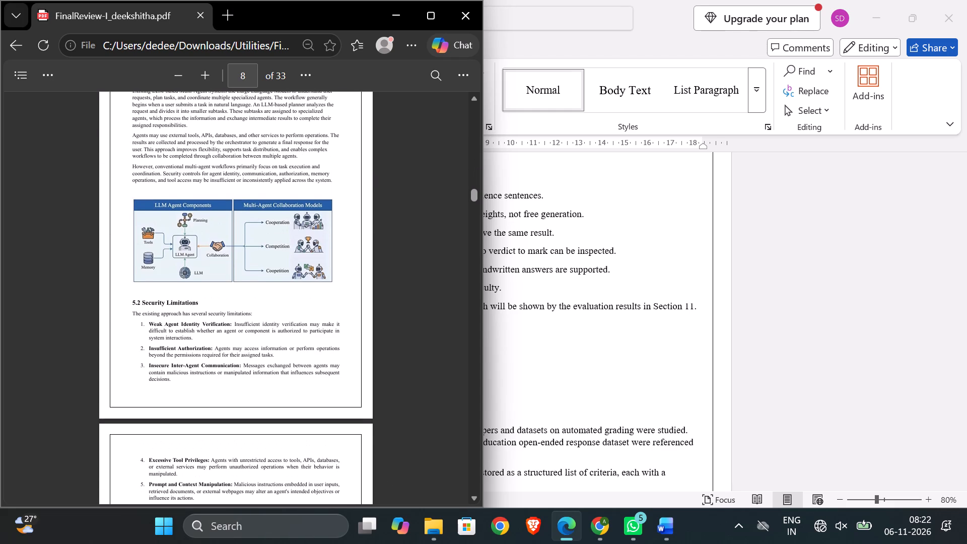
{"action": "scroll", "coordinate": [269, 361], "scroll_direction": "up", "scroll_amount": 1}
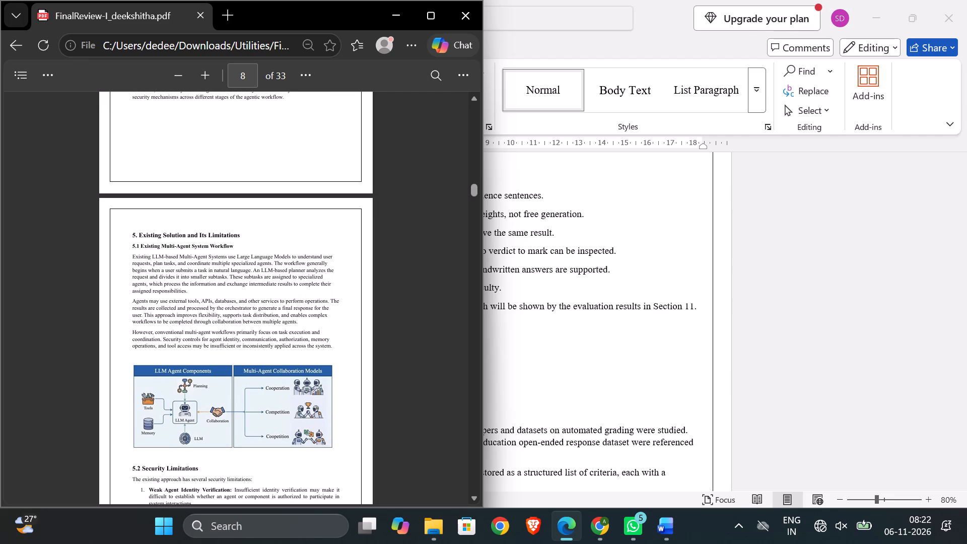
{"action": "scroll", "coordinate": [287, 293], "scroll_direction": "down", "scroll_amount": 2}
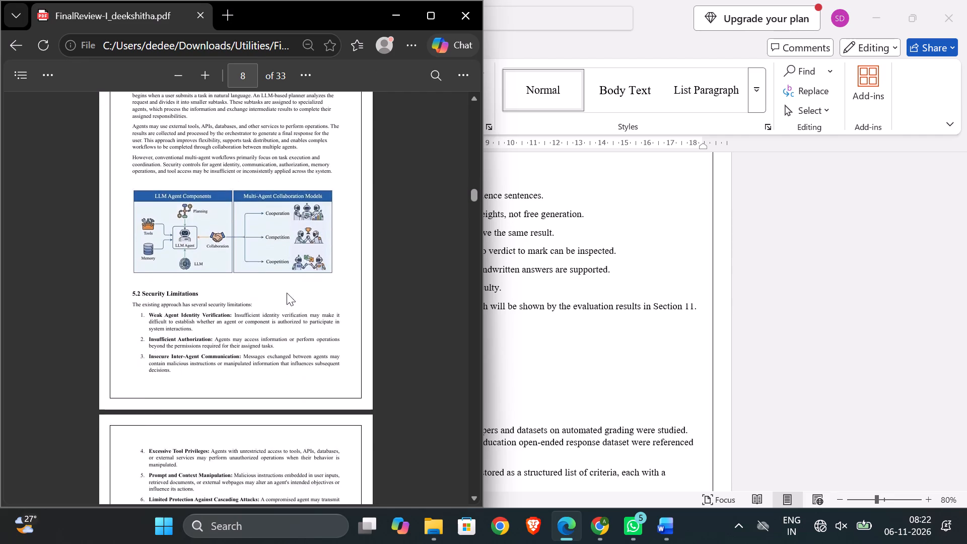
Examine the reference PDF's section 6 Proposed Solution headings, attack category table and spacing up to the 7. Methodology heading.
{"action": "scroll", "coordinate": [287, 293], "scroll_direction": "down", "scroll_amount": 2}
{"action": "scroll", "coordinate": [287, 293], "scroll_direction": "up", "scroll_amount": 1}
{"action": "scroll", "coordinate": [287, 293], "scroll_direction": "down", "scroll_amount": 1}
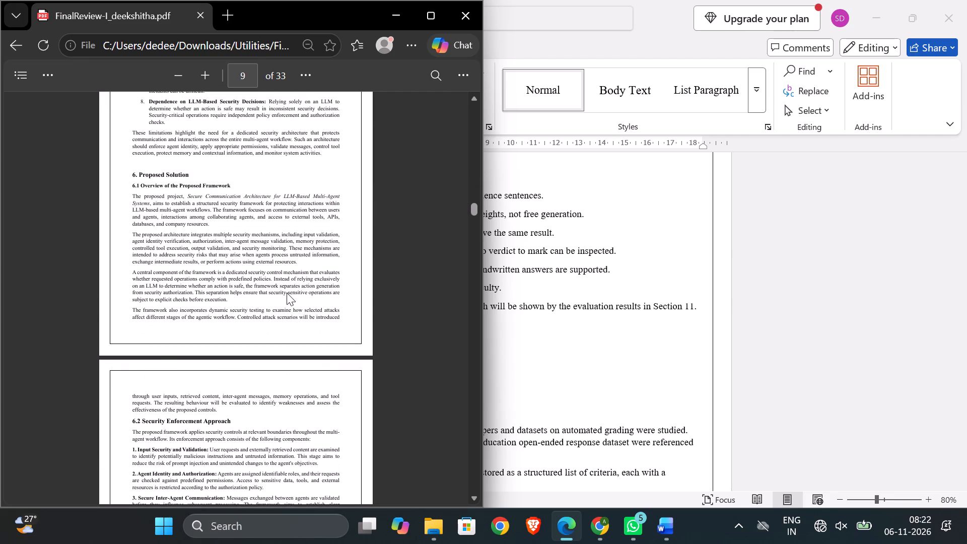
{"action": "scroll", "coordinate": [287, 293], "scroll_direction": "down", "scroll_amount": 3}
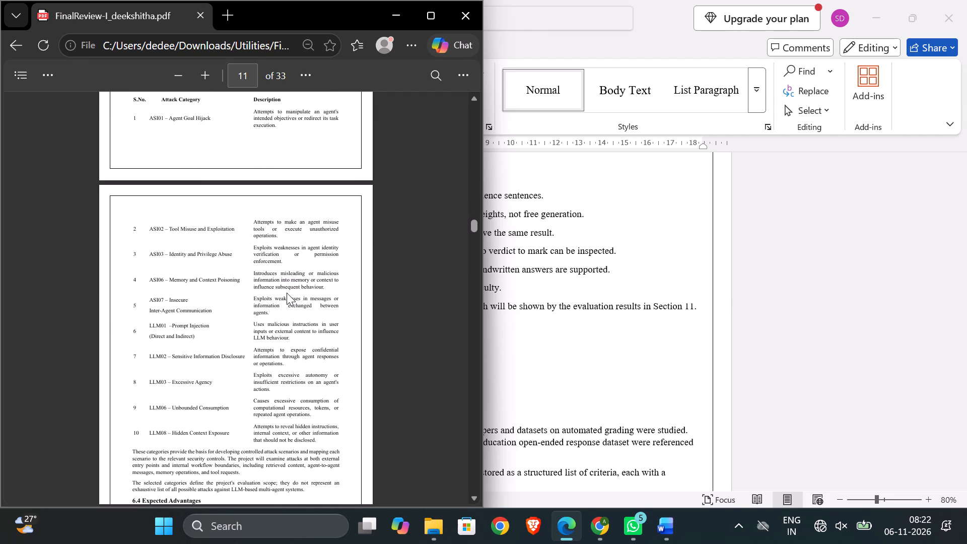
{"action": "scroll", "coordinate": [287, 293], "scroll_direction": "up", "scroll_amount": 2}
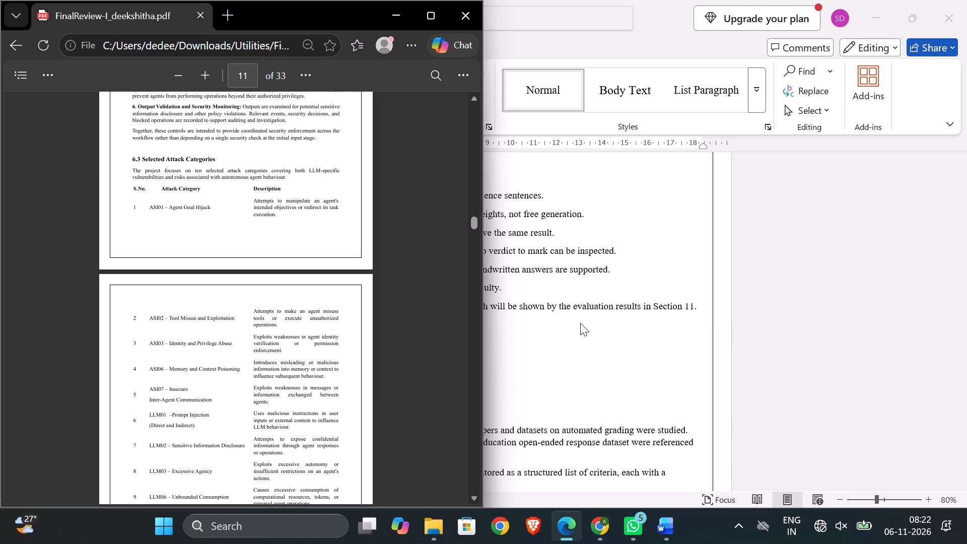
{"action": "scroll", "coordinate": [369, 390], "scroll_direction": "down", "scroll_amount": 4}
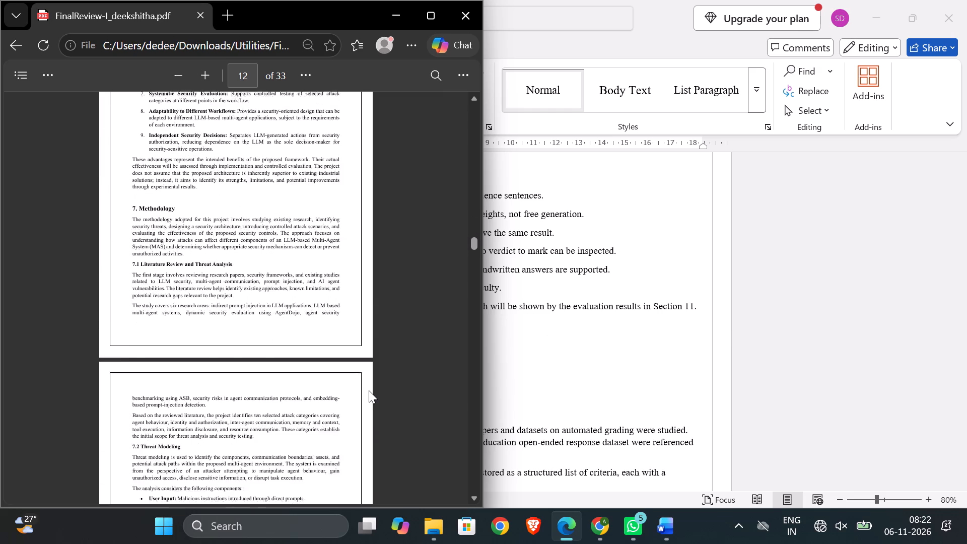
Examine the reference PDF's Methodology subsections, architecture diagram and evaluation metrics table, continuing through to section 8.3.
{"action": "scroll", "coordinate": [369, 390], "scroll_direction": "down", "scroll_amount": 4}
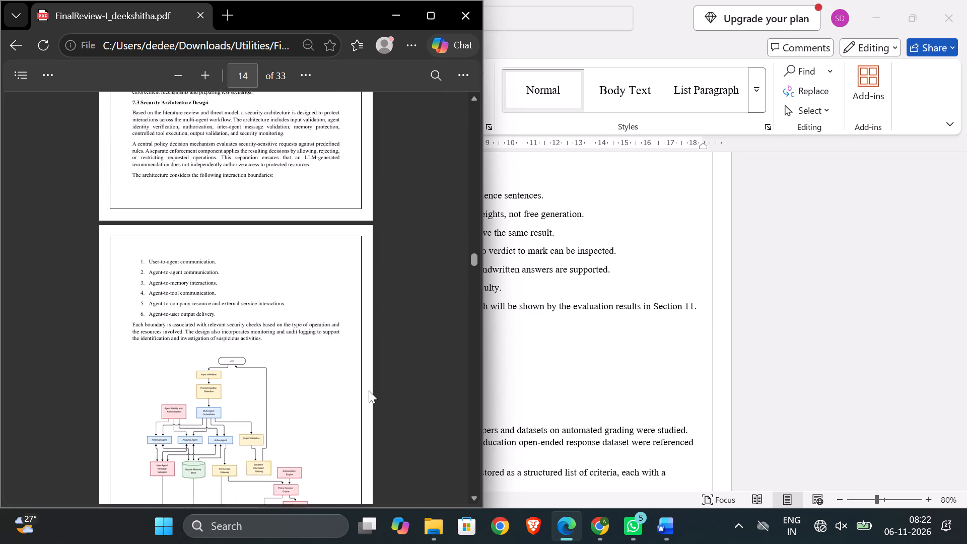
{"action": "scroll", "coordinate": [369, 390], "scroll_direction": "down", "scroll_amount": 4}
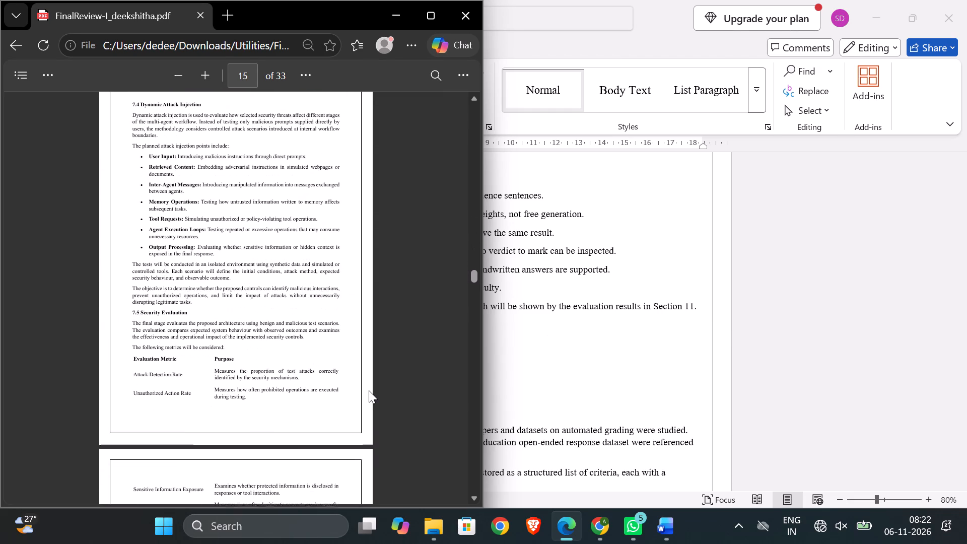
{"action": "scroll", "coordinate": [369, 390], "scroll_direction": "down", "scroll_amount": 2}
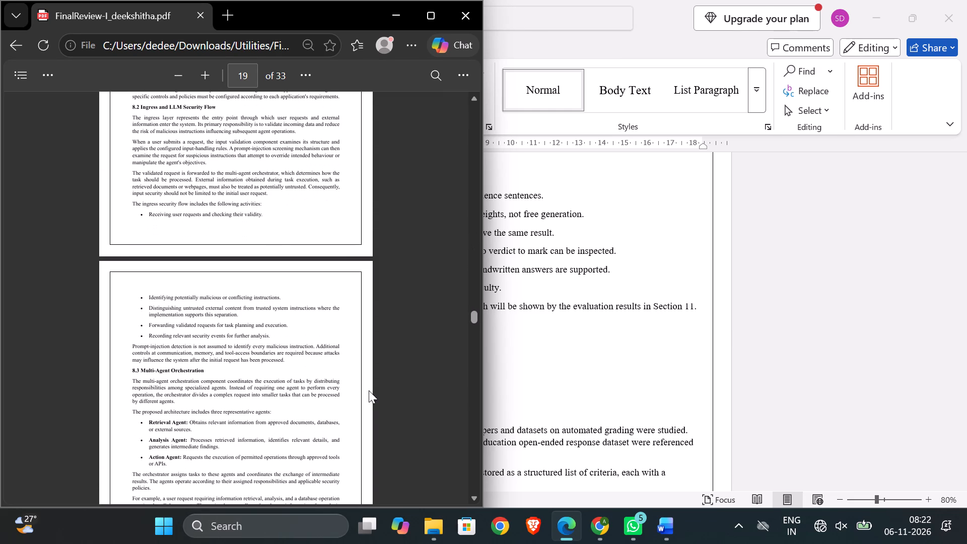
Examine the Memory and Tool Security and Security Governance pages of the reference PDF, and maximize its window.
{"action": "scroll", "coordinate": [369, 390], "scroll_direction": "down", "scroll_amount": 4}
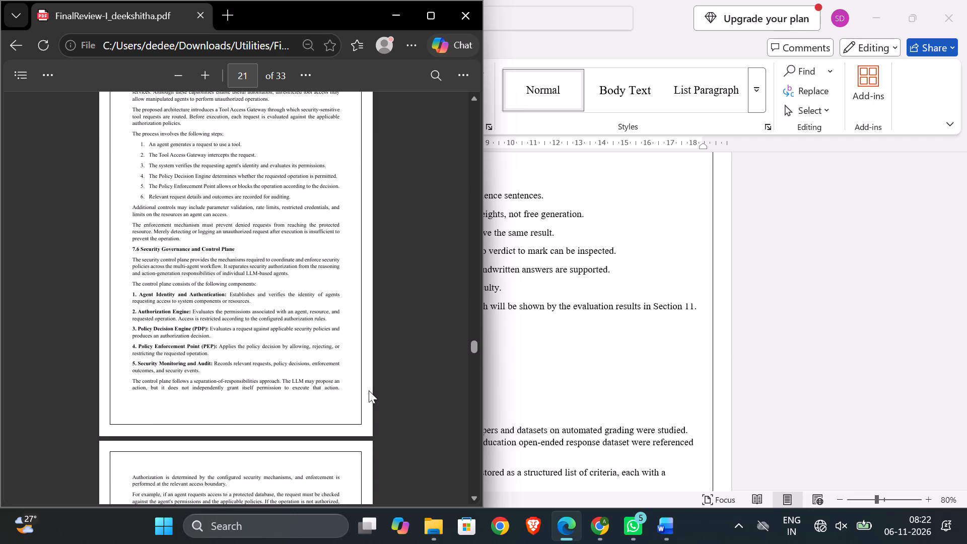
{"action": "scroll", "coordinate": [369, 390], "scroll_direction": "up", "scroll_amount": 1}
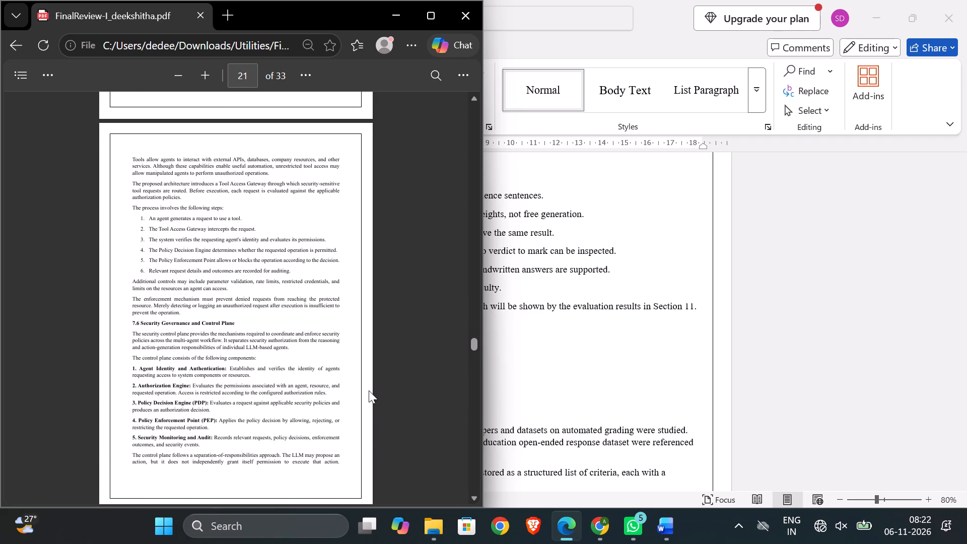
{"action": "scroll", "coordinate": [369, 390], "scroll_direction": "up", "scroll_amount": 1}
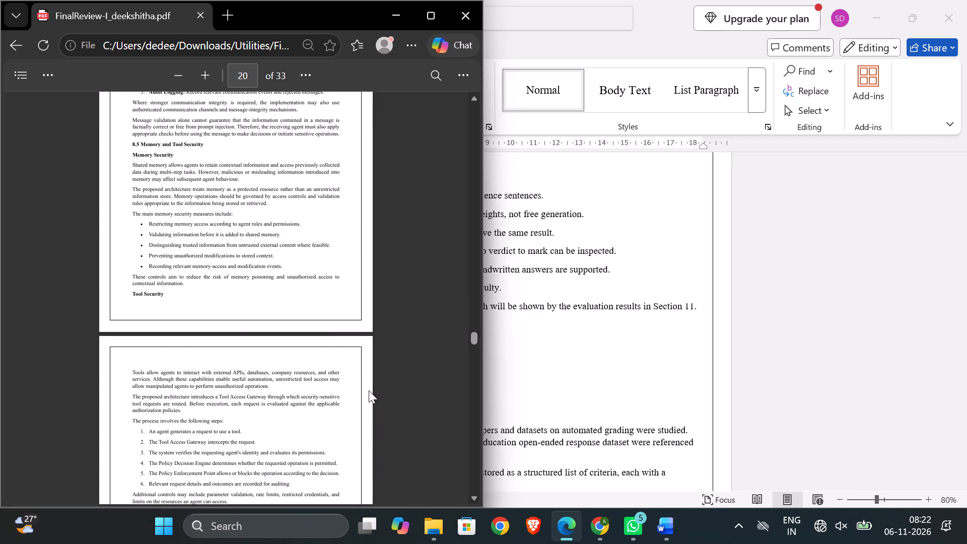
{"action": "scroll", "coordinate": [369, 390], "scroll_direction": "down", "scroll_amount": 1}
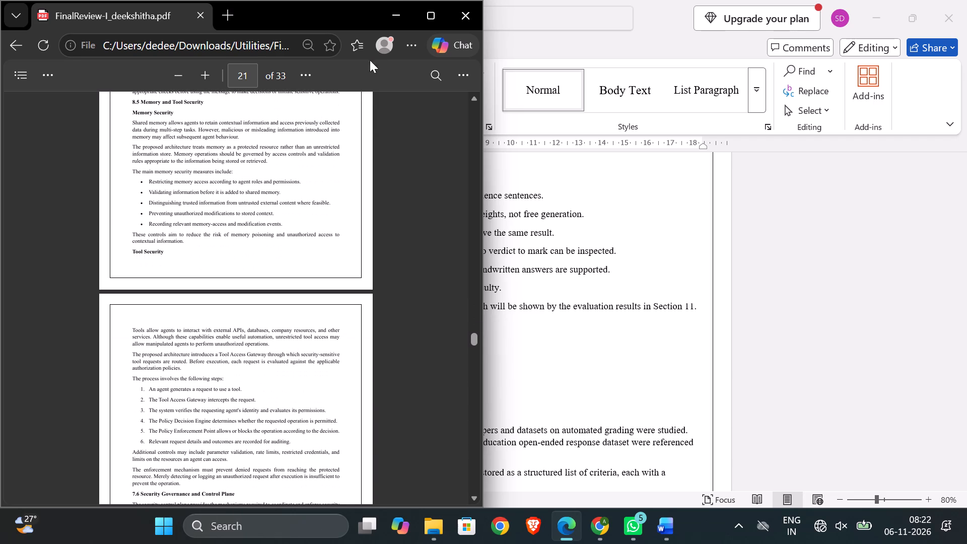
{"action": "left_click", "coordinate": [426, 17]}
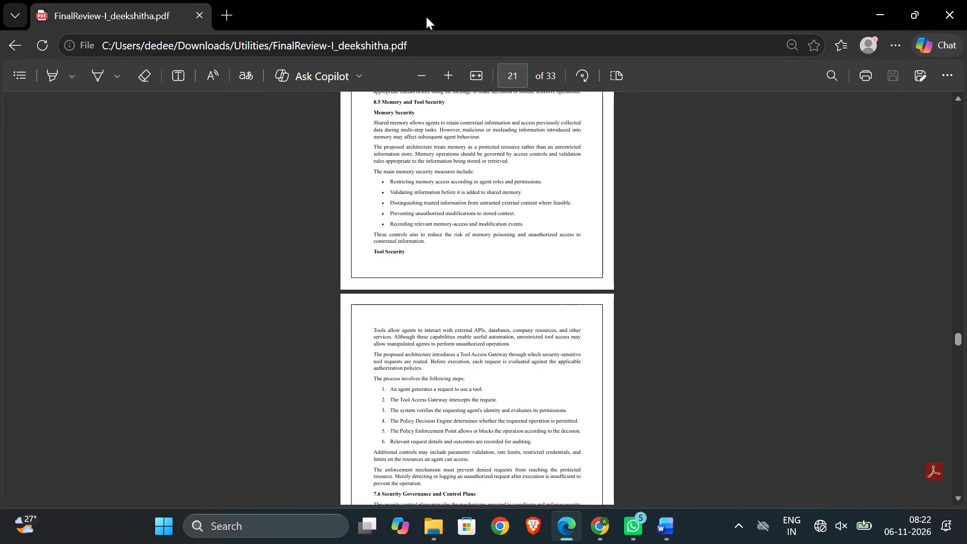
Examine the reference PDF from Tool Security through the 8.7 and 8.8 headings, and return to the Security Governance and Control Plane section.
{"action": "scroll", "coordinate": [476, 185], "scroll_direction": "down", "scroll_amount": 1}
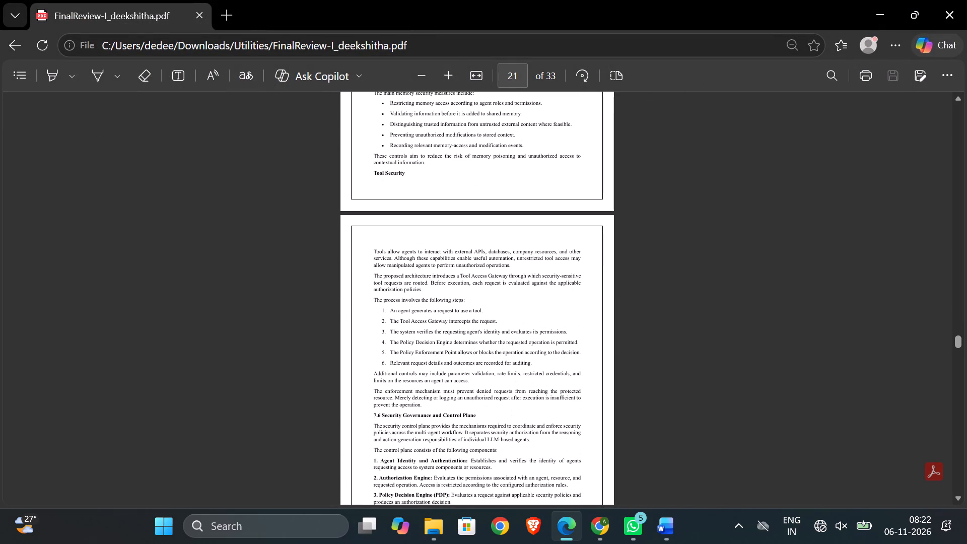
{"action": "scroll", "coordinate": [476, 185], "scroll_direction": "down", "scroll_amount": 3}
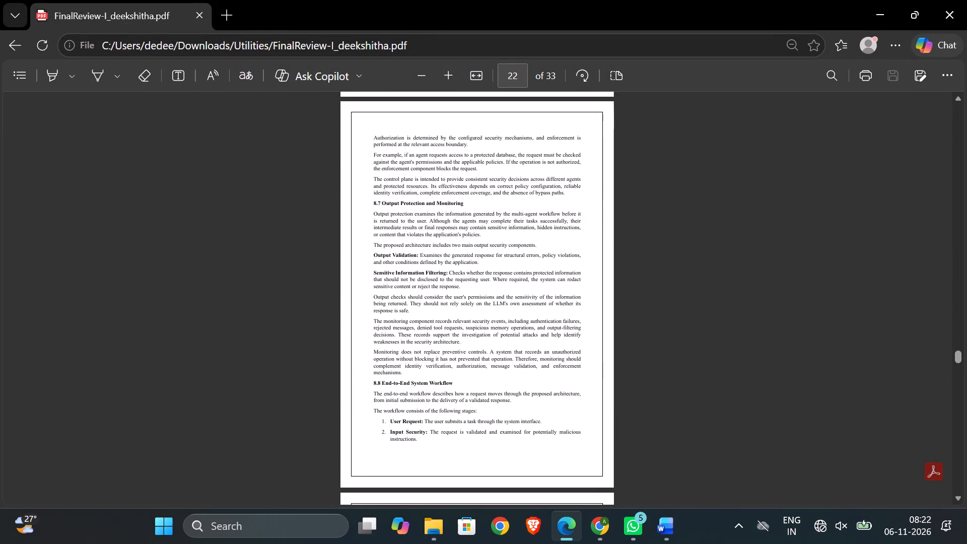
{"action": "scroll", "coordinate": [476, 185], "scroll_direction": "up", "scroll_amount": 4}
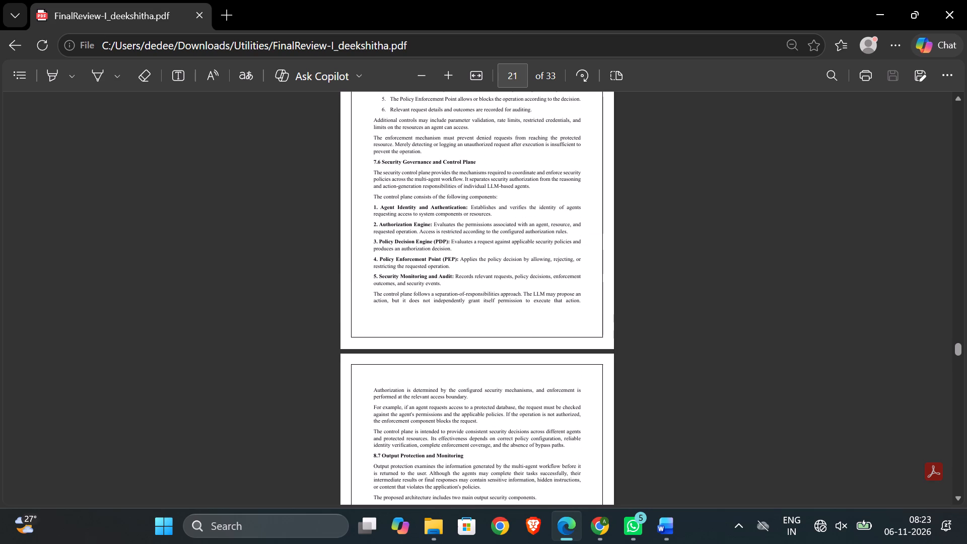
{"action": "scroll", "coordinate": [476, 185], "scroll_direction": "up", "scroll_amount": 1}
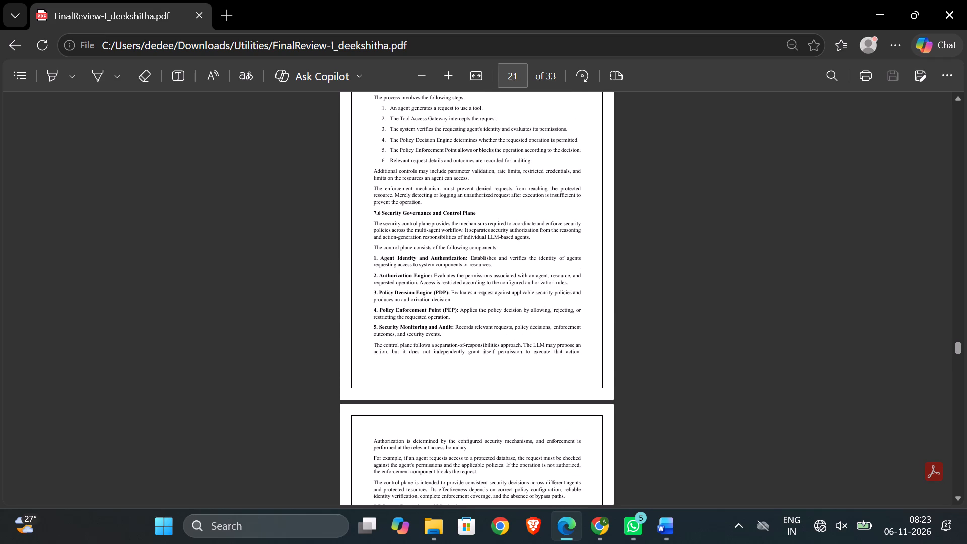
{"action": "scroll", "coordinate": [476, 185], "scroll_direction": "up", "scroll_amount": 2}
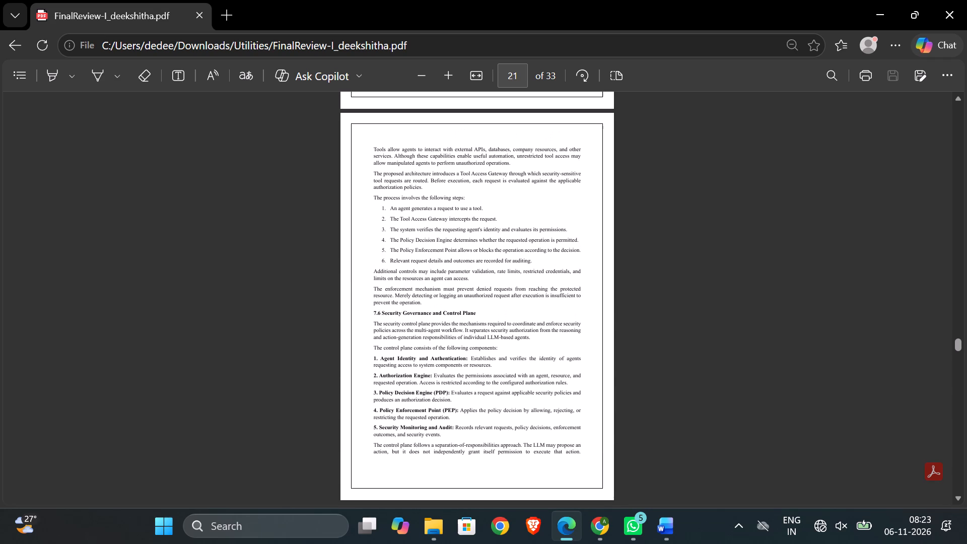
Compare the heading numbering and page layout of 8.5 Memory and Tool Security with 7.6 Security Governance and Control Plane.
{"action": "scroll", "coordinate": [476, 185], "scroll_direction": "up", "scroll_amount": 2}
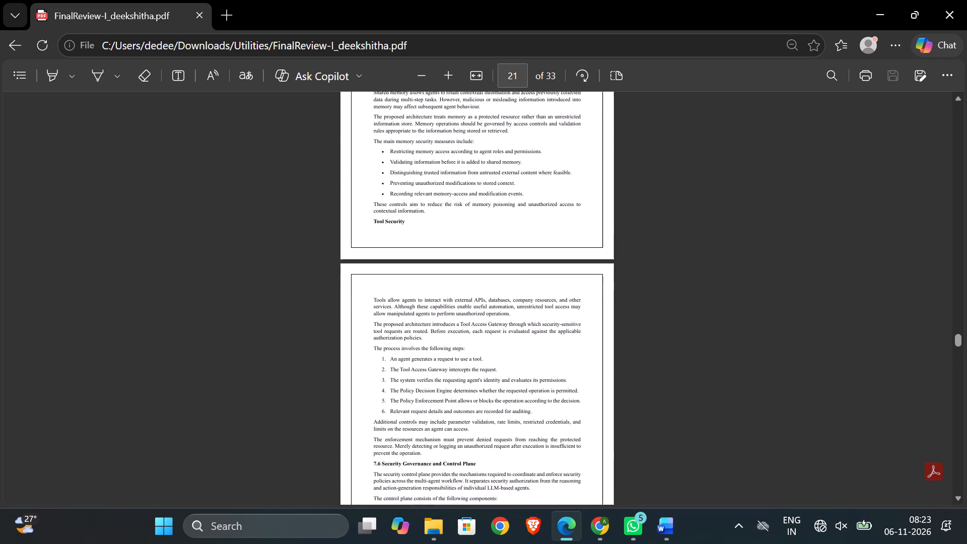
{"action": "scroll", "coordinate": [476, 185], "scroll_direction": "up", "scroll_amount": 2}
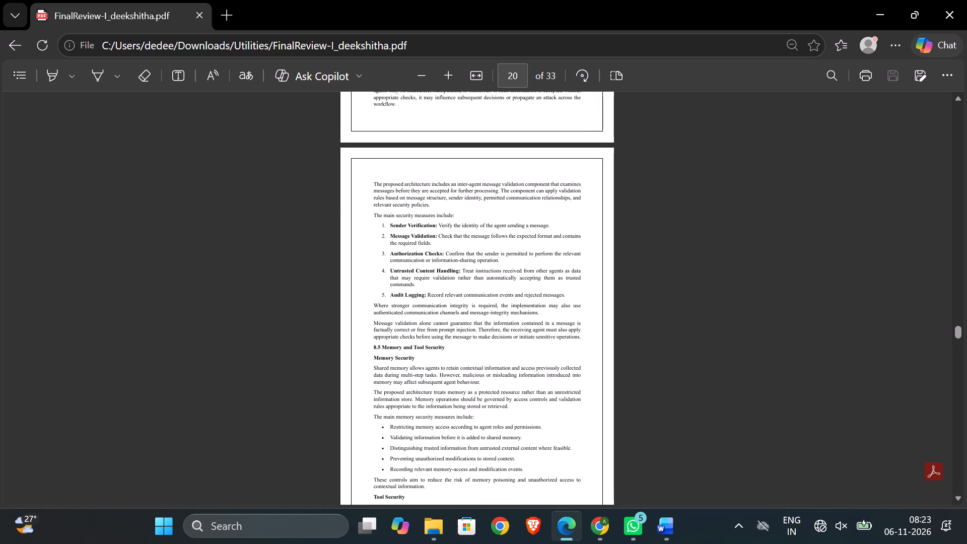
{"action": "scroll", "coordinate": [476, 185], "scroll_direction": "up", "scroll_amount": 2}
{"action": "scroll", "coordinate": [476, 185], "scroll_direction": "down", "scroll_amount": 2}
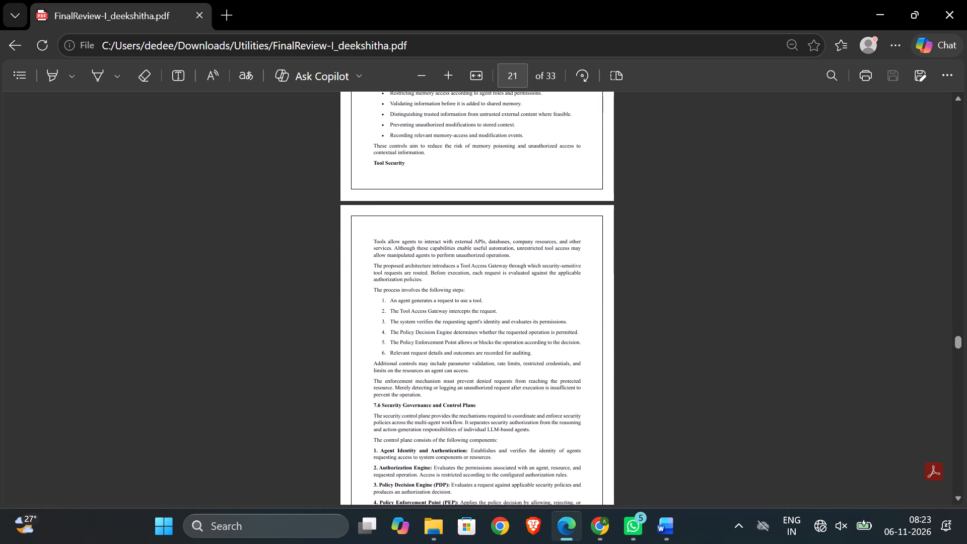
{"action": "scroll", "coordinate": [476, 185], "scroll_direction": "down", "scroll_amount": 1}
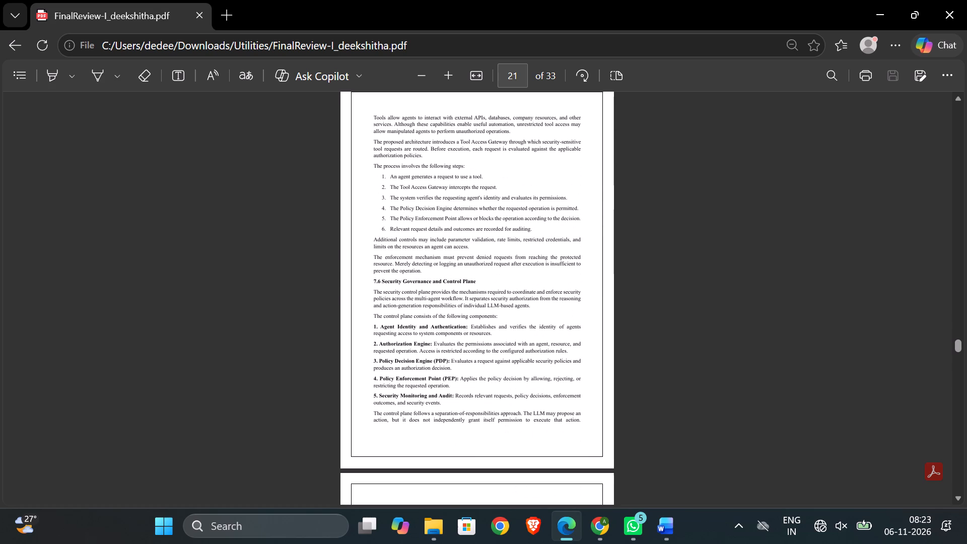
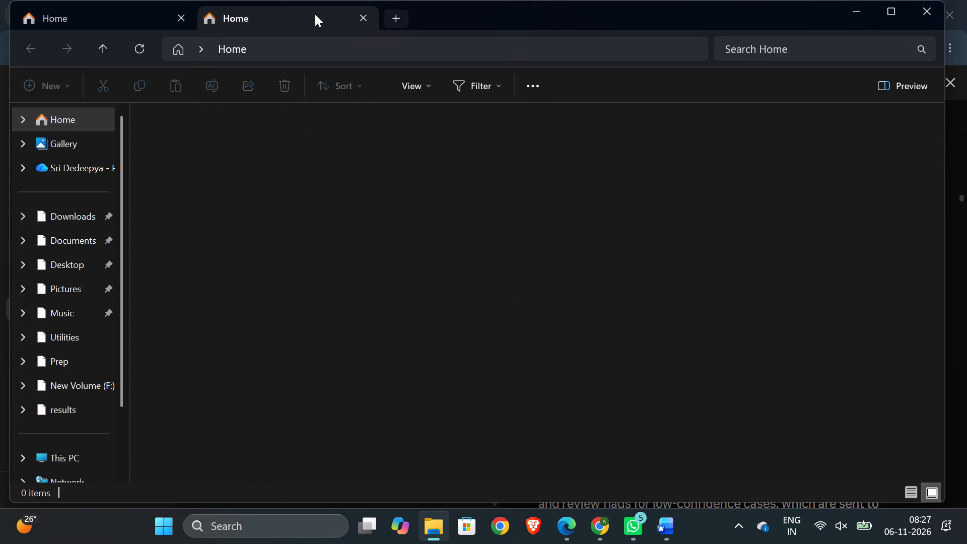
{"action": "left_click", "coordinate": [310, 14]}
{"action": "scroll", "coordinate": [56, 367], "scroll_direction": "down", "scroll_amount": 1}
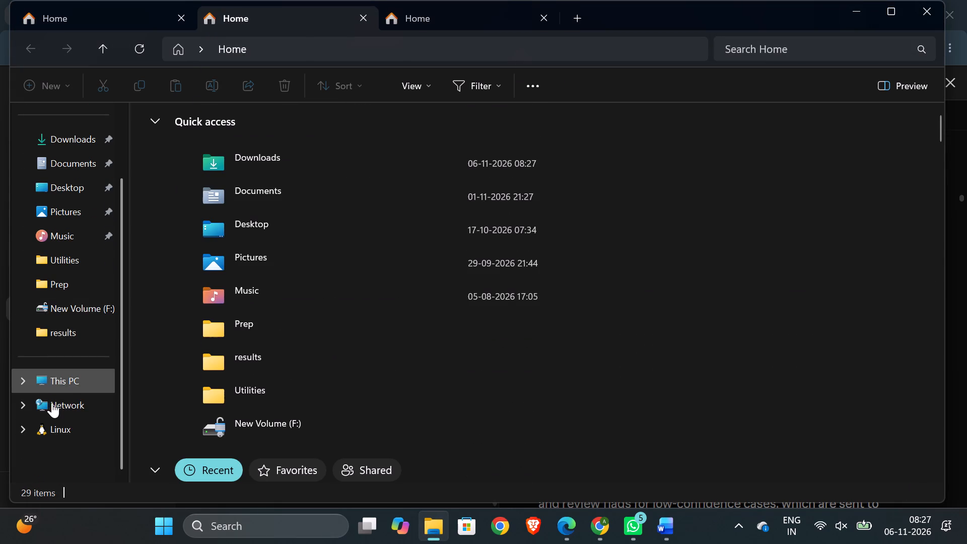
{"action": "left_click", "coordinate": [64, 384]}
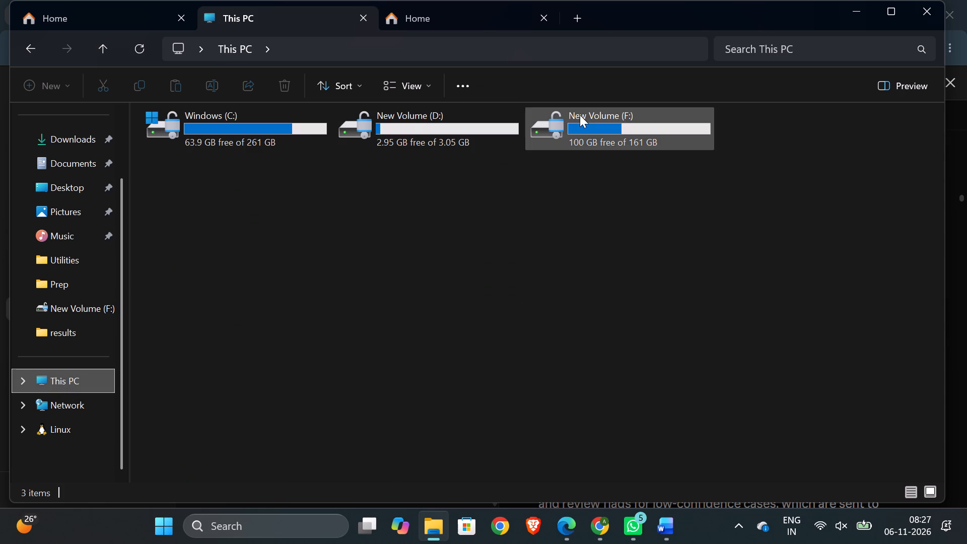
{"action": "double_click", "coordinate": [588, 113]}
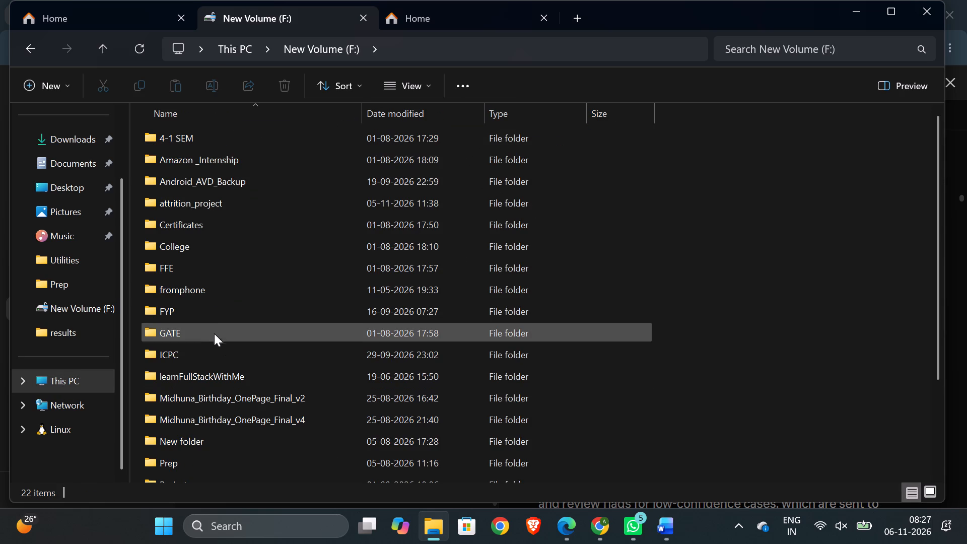
{"action": "double_click", "coordinate": [200, 308]}
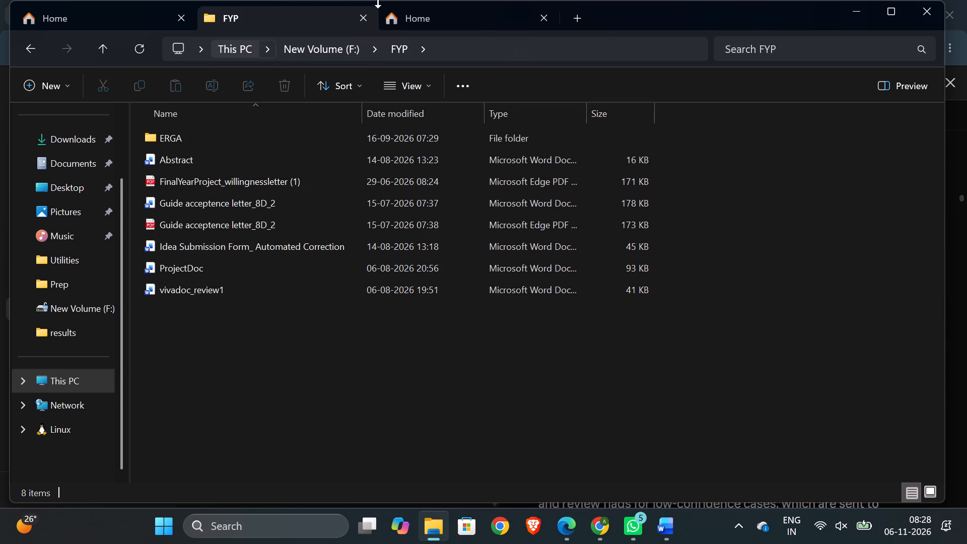
Open the Documents folder in the first File Explorer tab and look through its files for the past review presentations.
{"action": "left_click", "coordinate": [92, 23]}
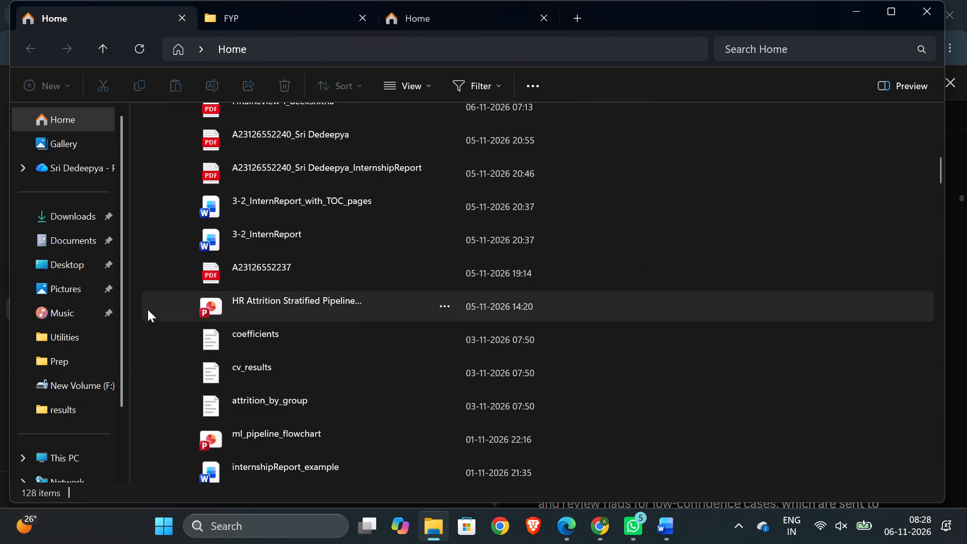
{"action": "left_click", "coordinate": [76, 245]}
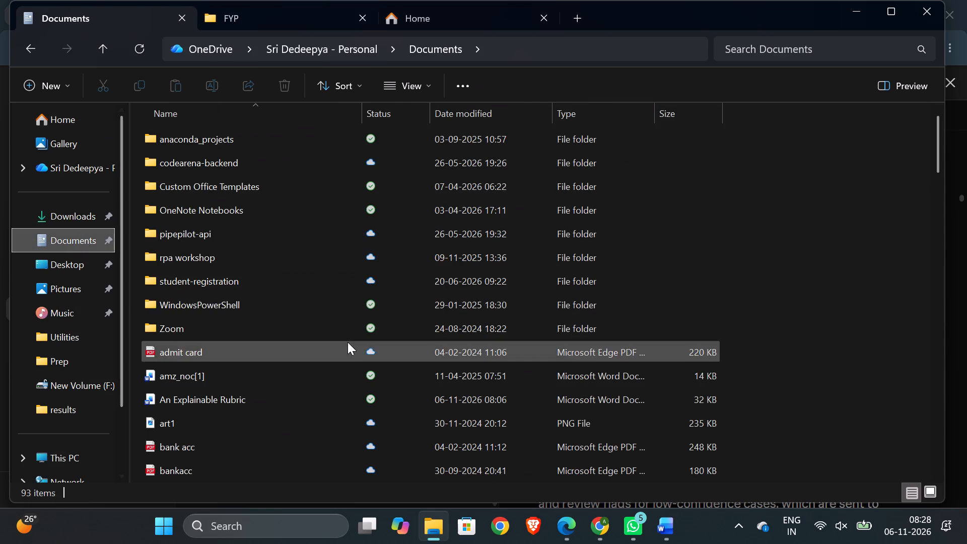
{"action": "scroll", "coordinate": [348, 342], "scroll_direction": "down", "scroll_amount": 4}
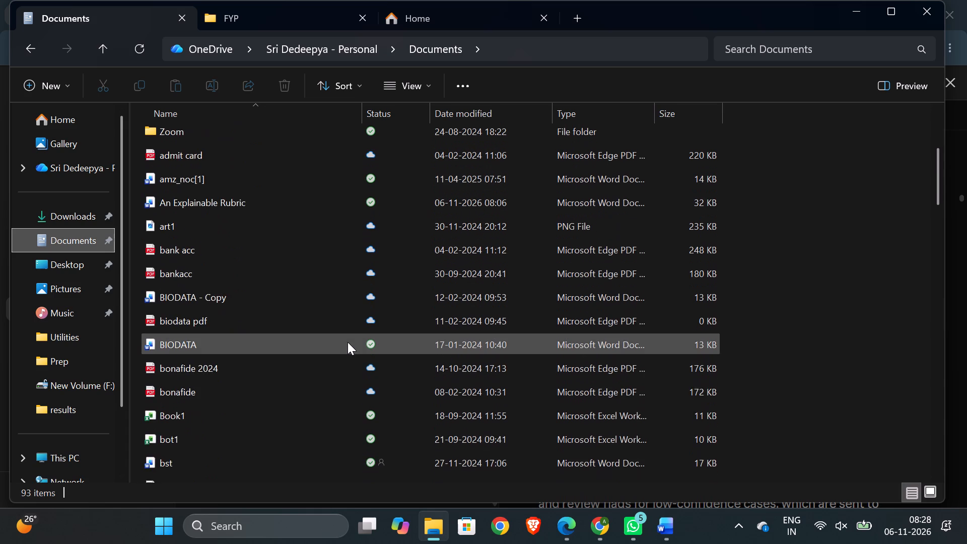
{"action": "scroll", "coordinate": [348, 342], "scroll_direction": "down", "scroll_amount": 4}
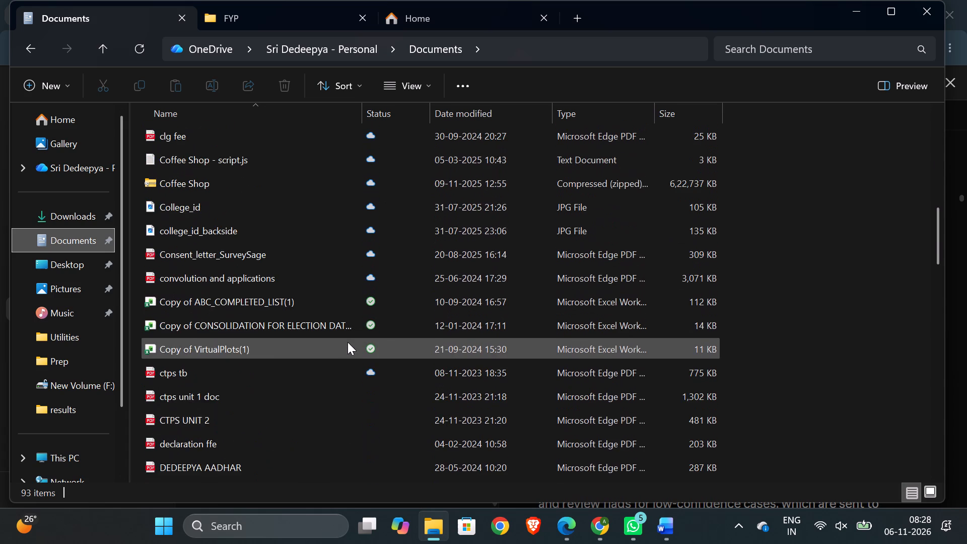
{"action": "scroll", "coordinate": [348, 342], "scroll_direction": "down", "scroll_amount": 5}
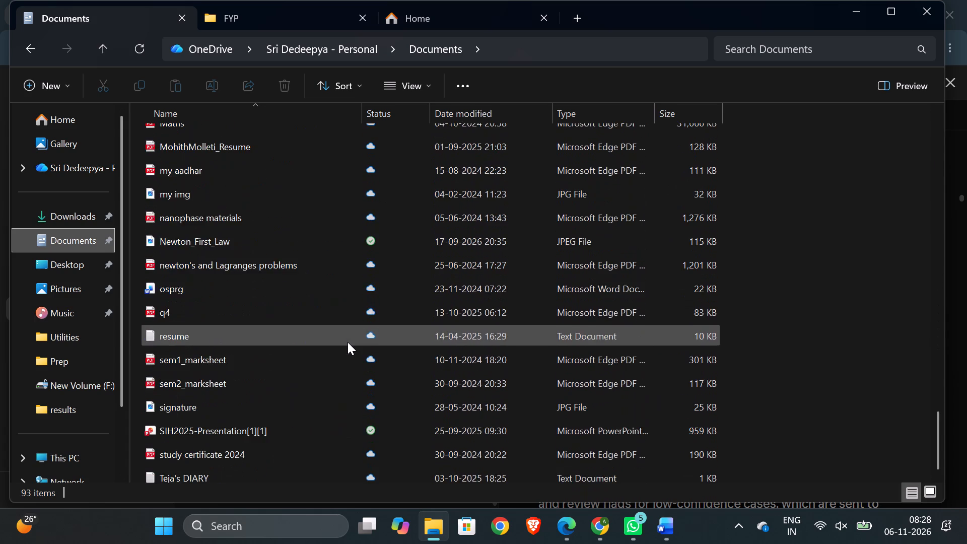
Sort the Documents folder by date modified and check the most recent files for the review presentations.
{"action": "left_click", "coordinate": [366, 89]}
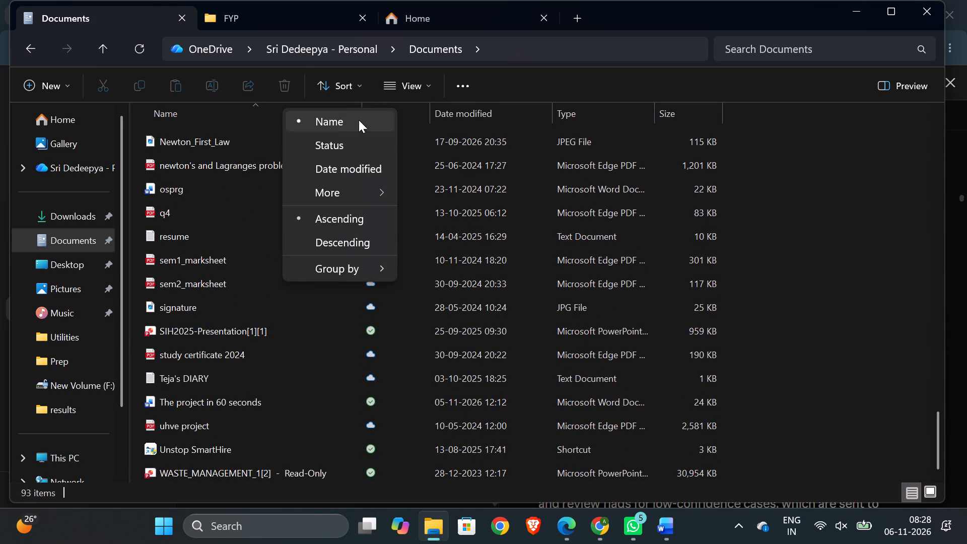
{"action": "left_click", "coordinate": [348, 167]}
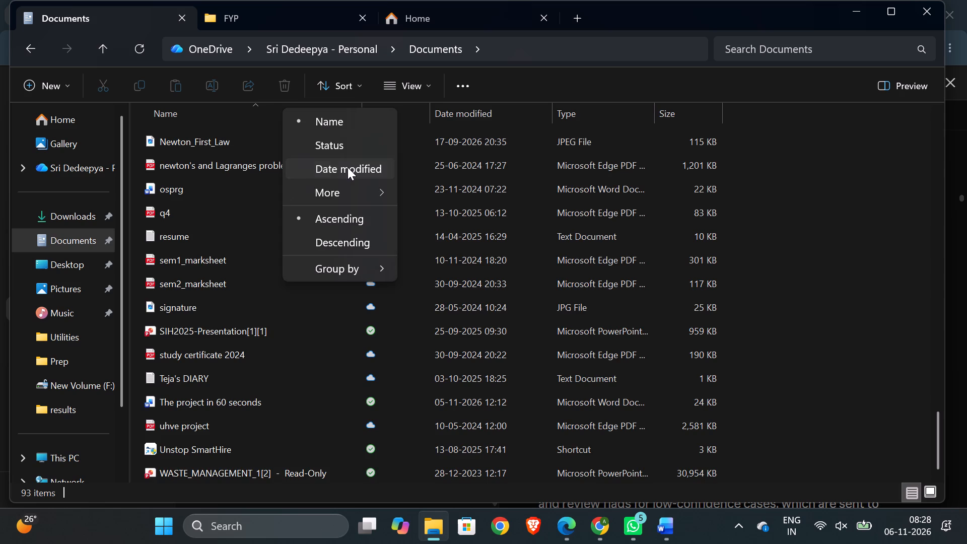
{"action": "scroll", "coordinate": [295, 216], "scroll_direction": "up", "scroll_amount": 1}
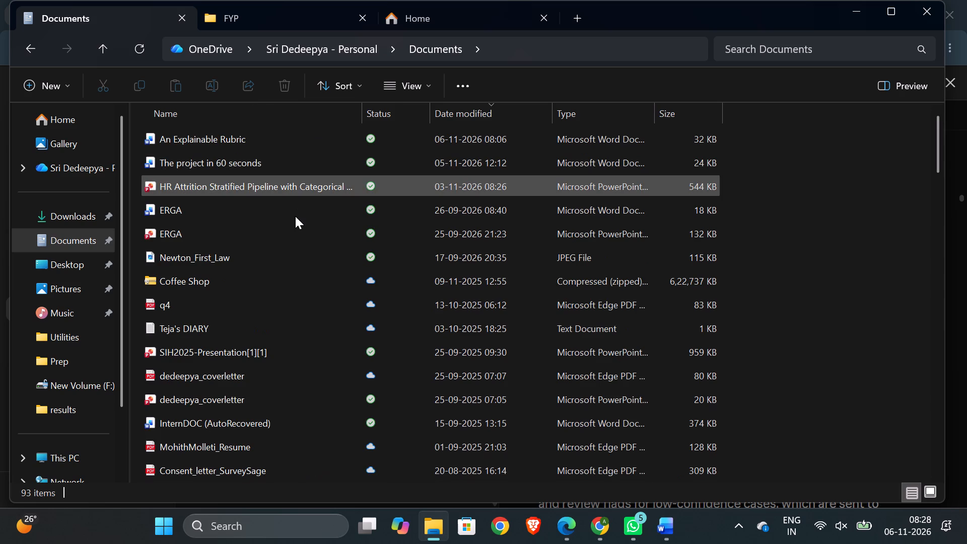
{"action": "scroll", "coordinate": [295, 216], "scroll_direction": "down", "scroll_amount": 2}
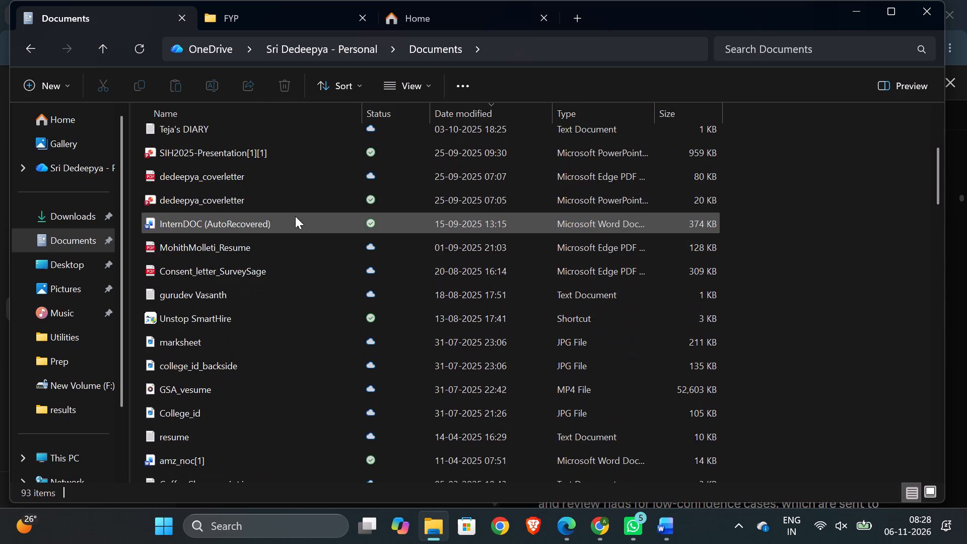
{"action": "scroll", "coordinate": [295, 216], "scroll_direction": "down", "scroll_amount": 2}
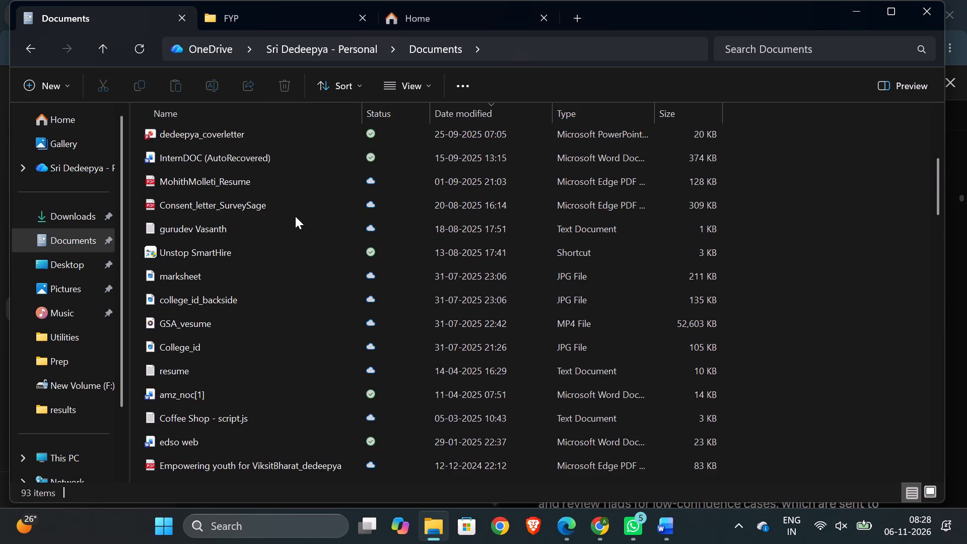
{"action": "scroll", "coordinate": [295, 216], "scroll_direction": "up", "scroll_amount": 3}
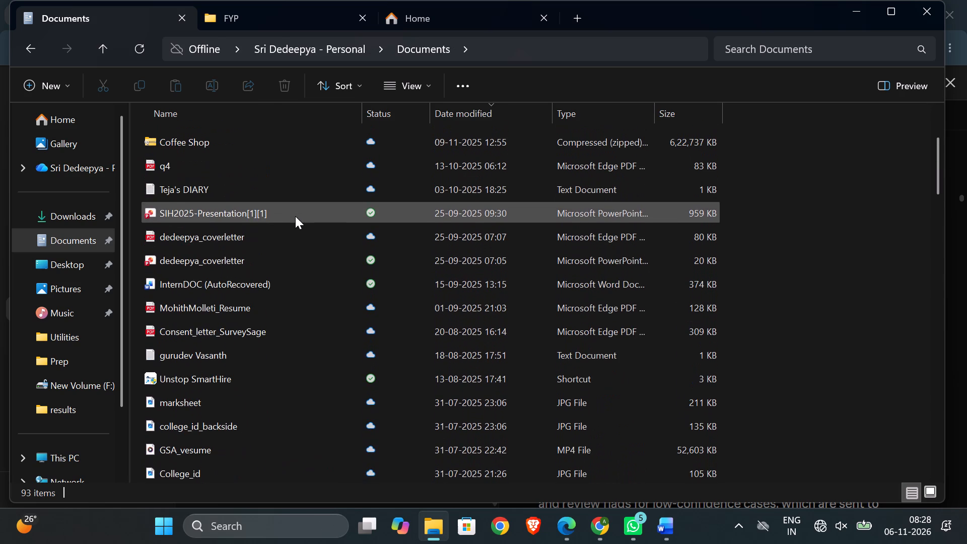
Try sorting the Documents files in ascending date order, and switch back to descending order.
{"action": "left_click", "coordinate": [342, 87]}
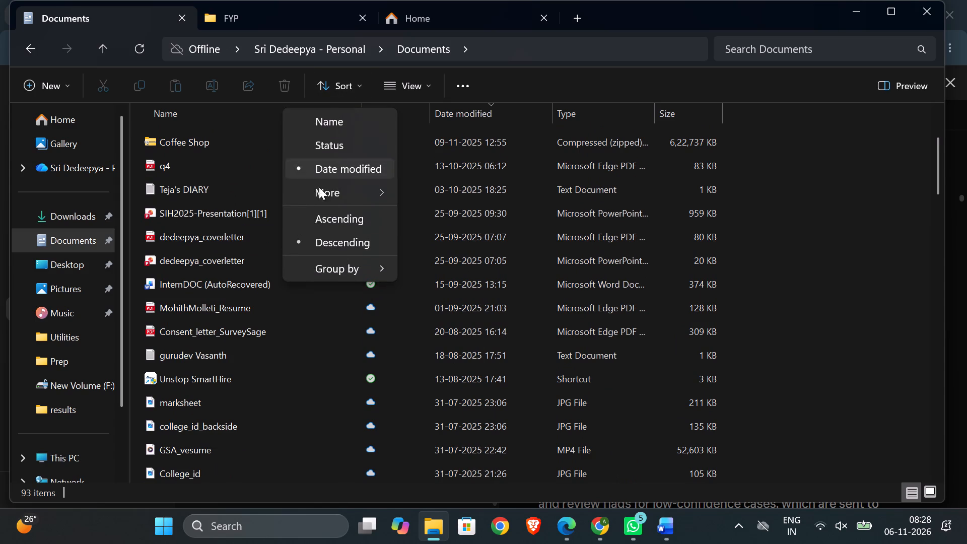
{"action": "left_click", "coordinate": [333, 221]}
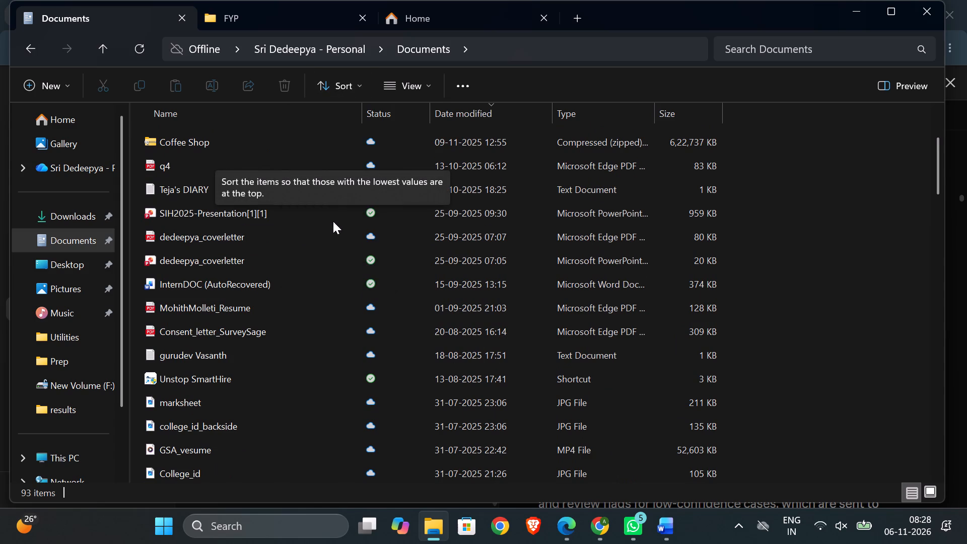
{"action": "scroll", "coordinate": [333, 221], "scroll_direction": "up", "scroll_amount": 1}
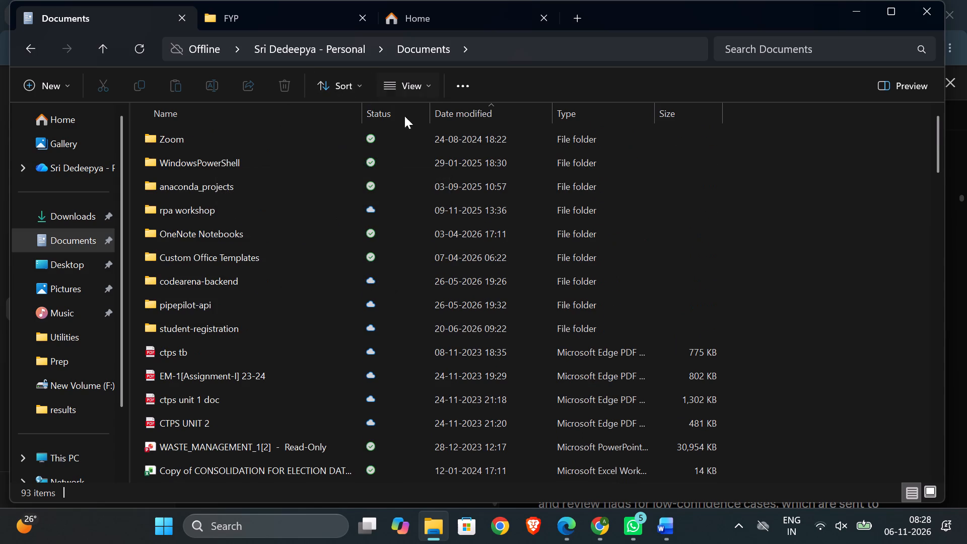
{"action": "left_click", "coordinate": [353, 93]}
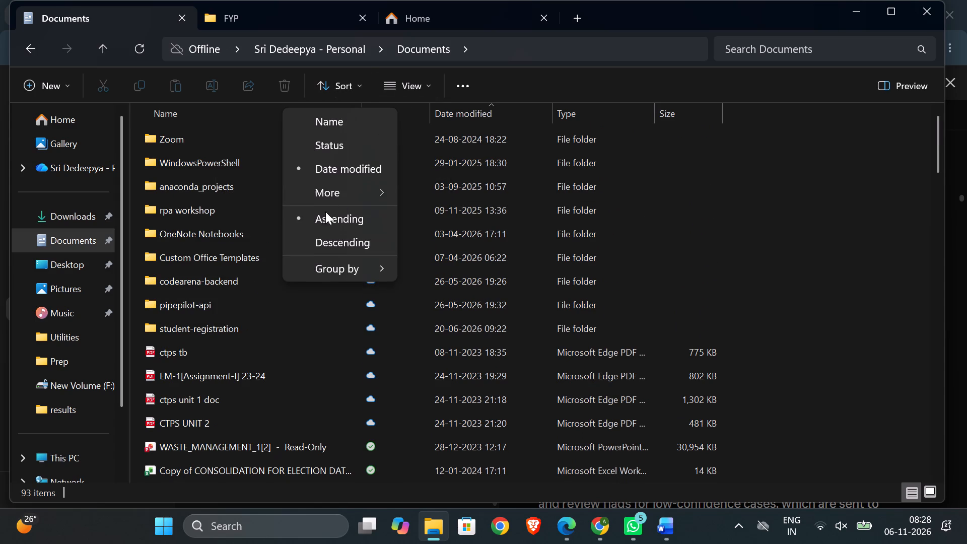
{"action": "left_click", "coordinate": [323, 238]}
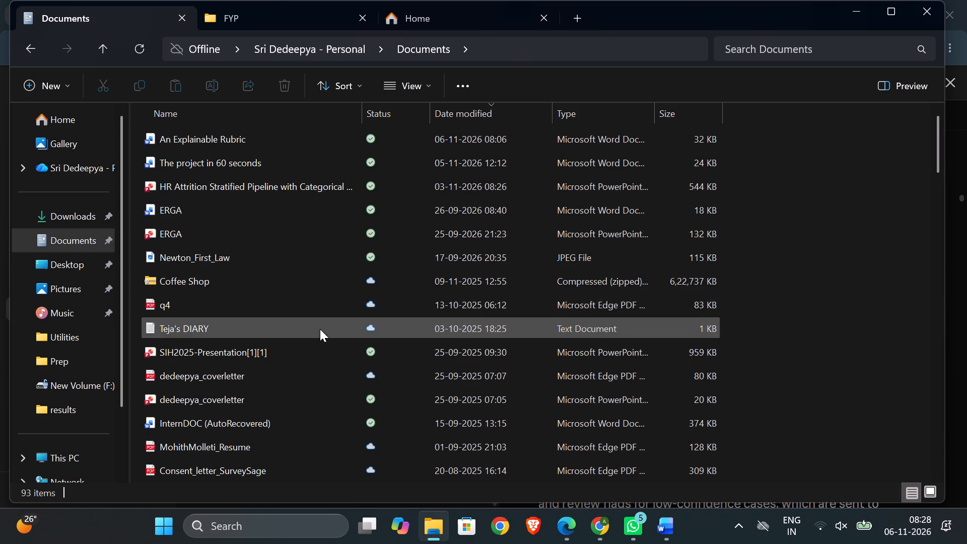
Search the older files in the date-sorted Documents list for the past review presentations.
{"action": "scroll", "coordinate": [320, 329], "scroll_direction": "down", "scroll_amount": 10}
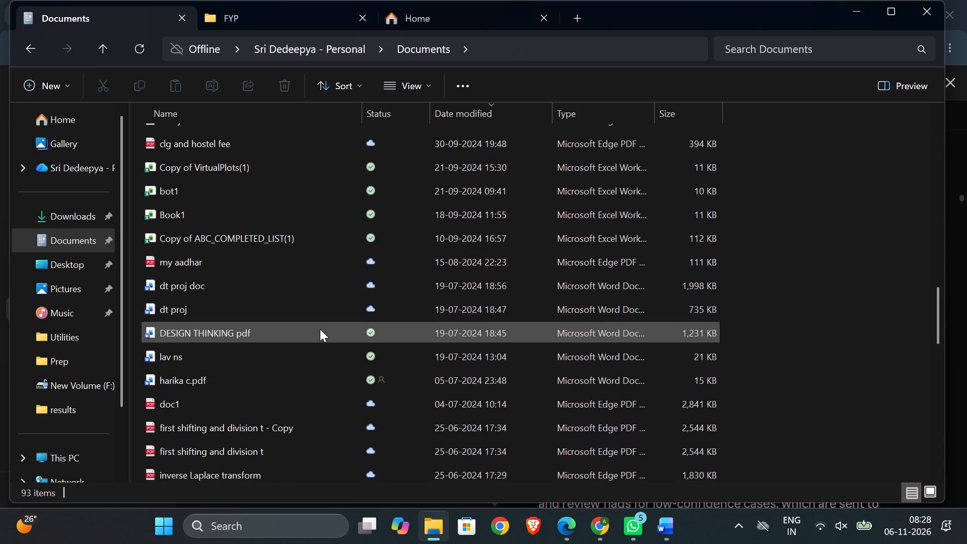
Search the rest of the date-sorted Documents list, through its oldest files and folders and back to the newest, for the past review presentations.
{"action": "scroll", "coordinate": [320, 329], "scroll_direction": "down", "scroll_amount": 3}
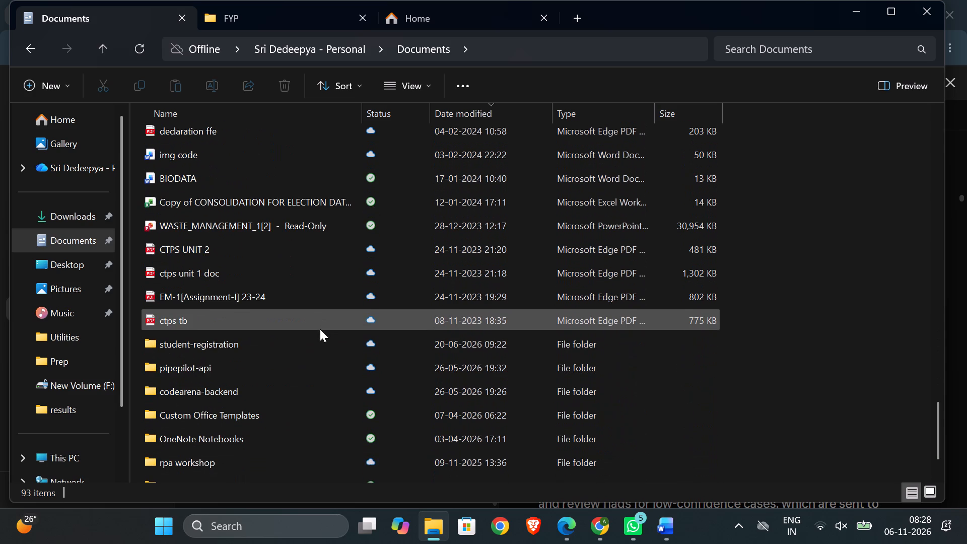
{"action": "scroll", "coordinate": [320, 329], "scroll_direction": "down", "scroll_amount": 6}
{"action": "scroll", "coordinate": [320, 329], "scroll_direction": "up", "scroll_amount": 6}
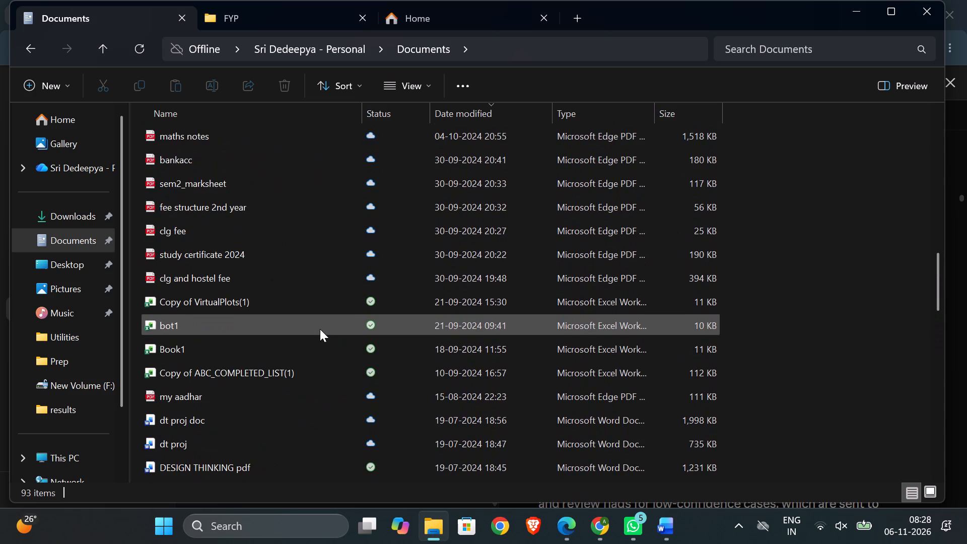
{"action": "scroll", "coordinate": [320, 329], "scroll_direction": "up", "scroll_amount": 4}
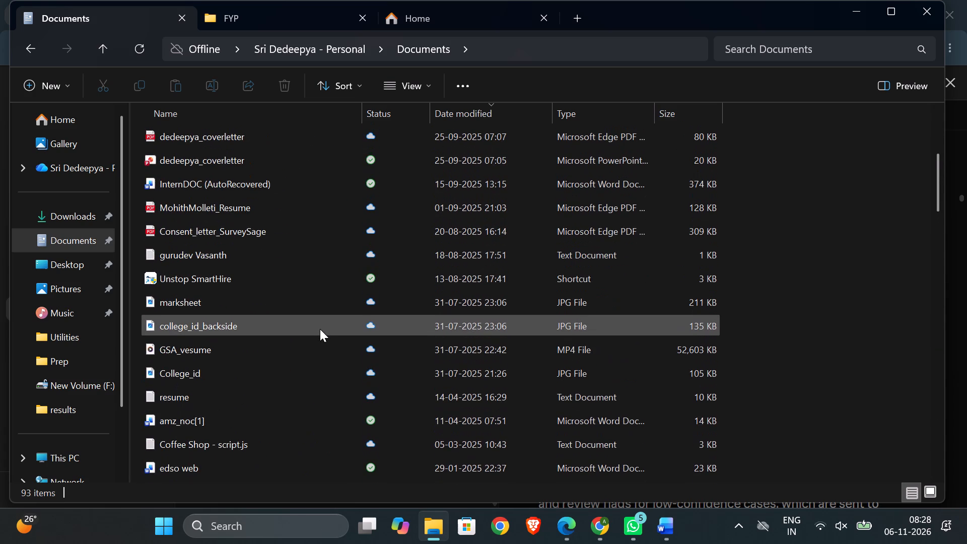
{"action": "scroll", "coordinate": [320, 329], "scroll_direction": "up", "scroll_amount": 2}
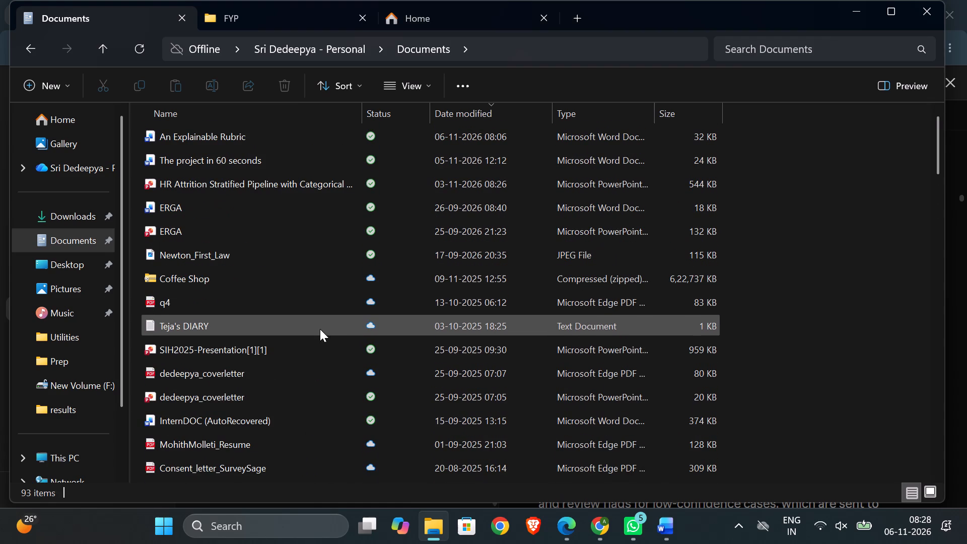
{"action": "scroll", "coordinate": [320, 329], "scroll_direction": "up", "scroll_amount": 1}
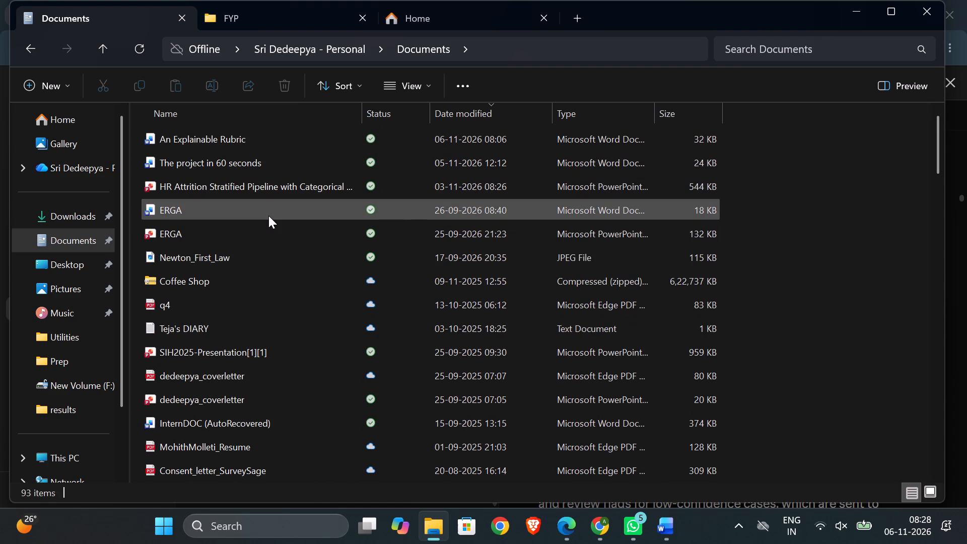
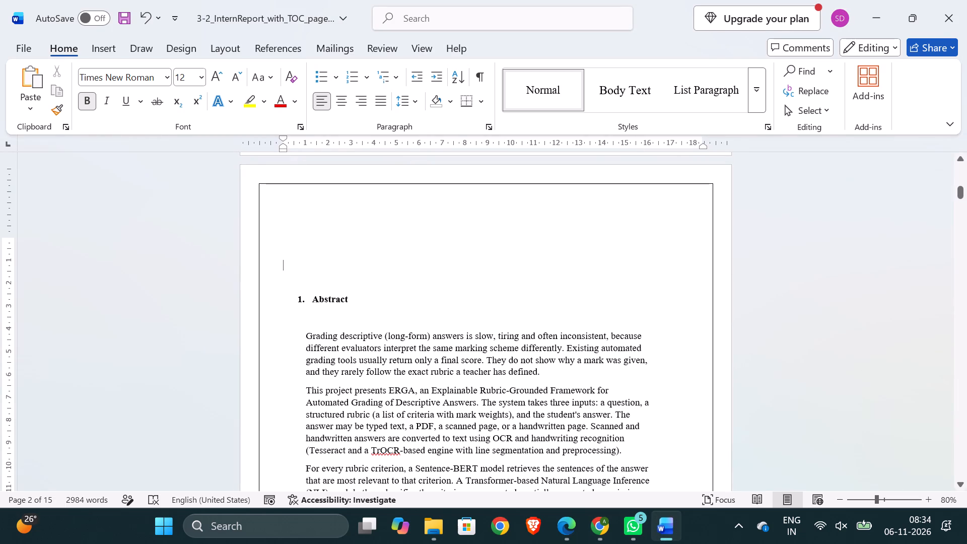
Delete the Abstract section's body paragraphs and the Keywords line, keeping the numbered heading above them.
{"action": "scroll", "coordinate": [616, 384], "scroll_direction": "down", "scroll_amount": 1}
{"action": "left_click_drag", "start_coordinate": [523, 400], "coordinate": [439, 312]}
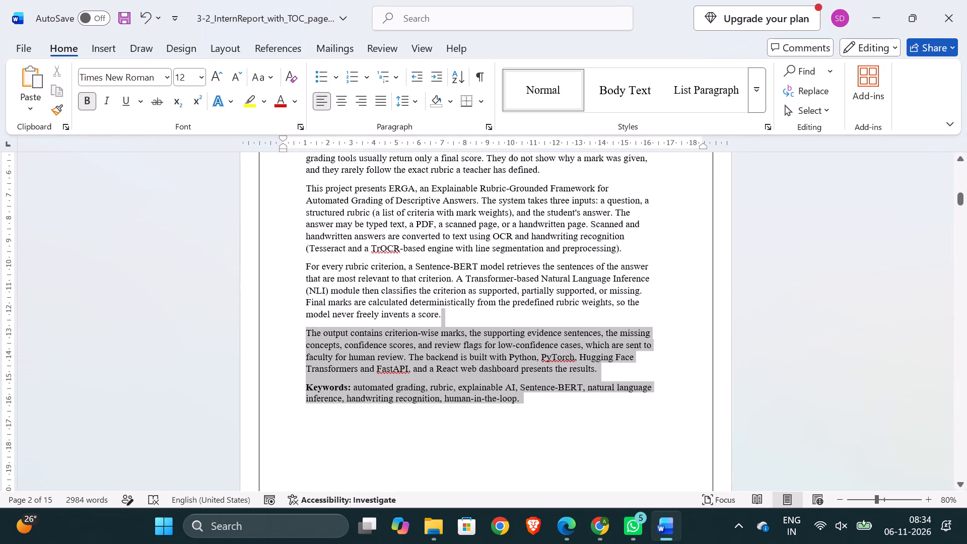
{"action": "left_click_drag", "start_coordinate": [439, 312], "coordinate": [313, 142]}
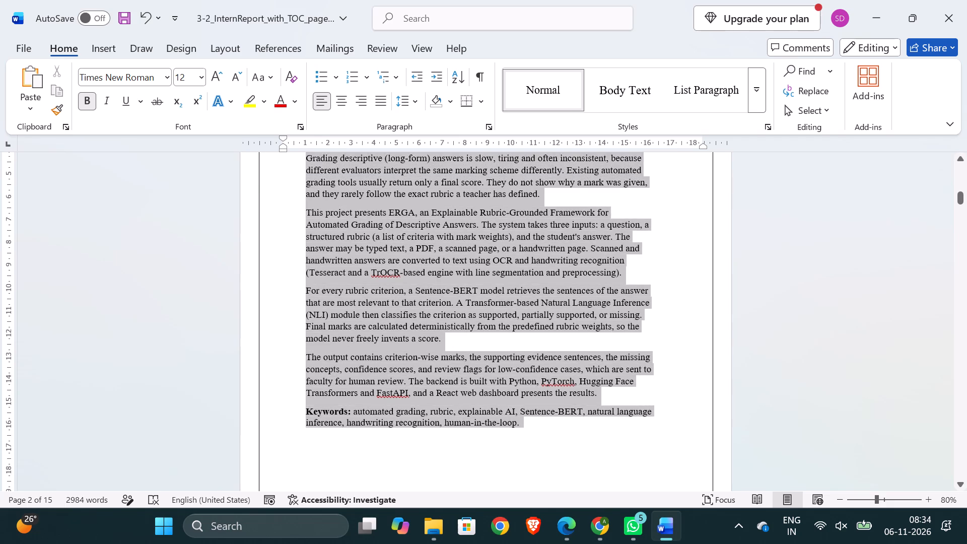
{"action": "left_click_drag", "start_coordinate": [313, 142], "coordinate": [311, 357]}
{"action": "key", "text": "BackSpace"}
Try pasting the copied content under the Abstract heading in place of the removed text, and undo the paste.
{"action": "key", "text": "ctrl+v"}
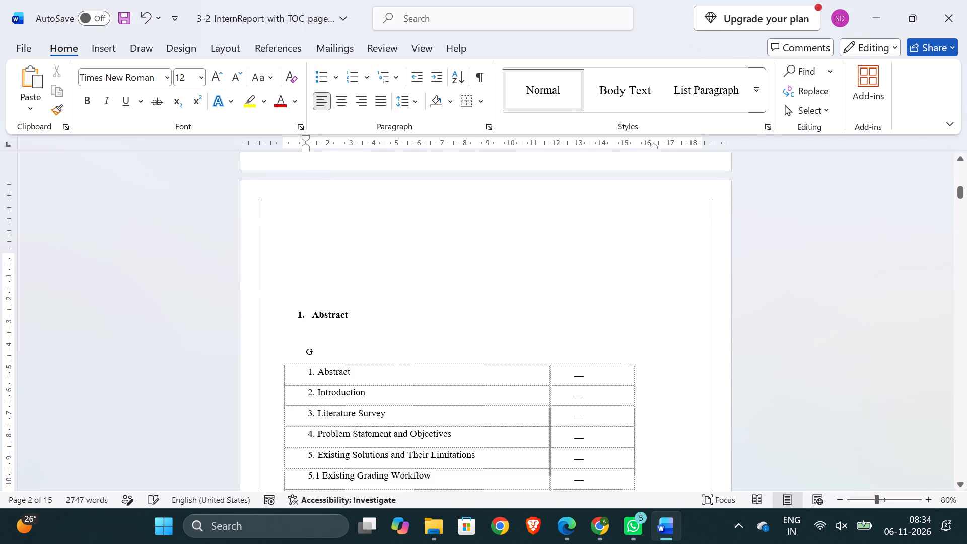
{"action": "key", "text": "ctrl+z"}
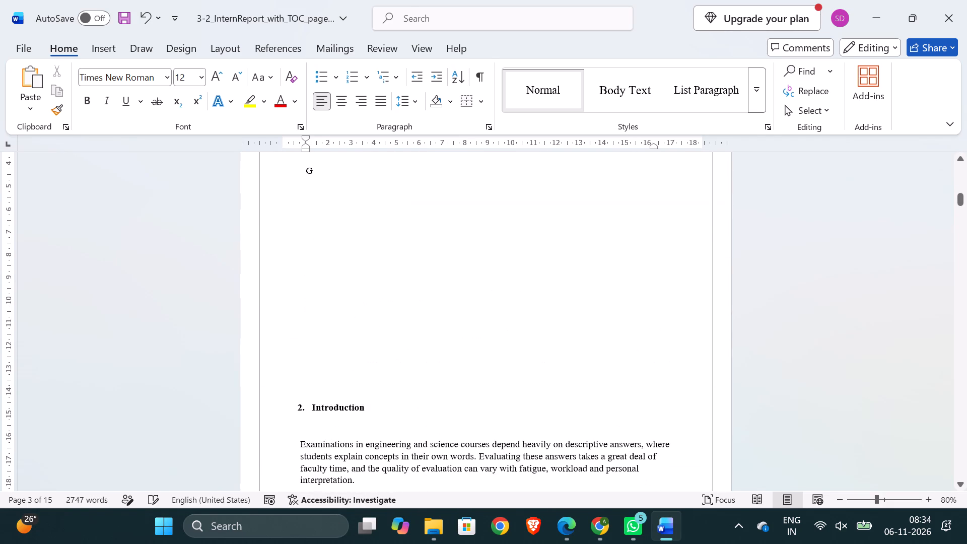
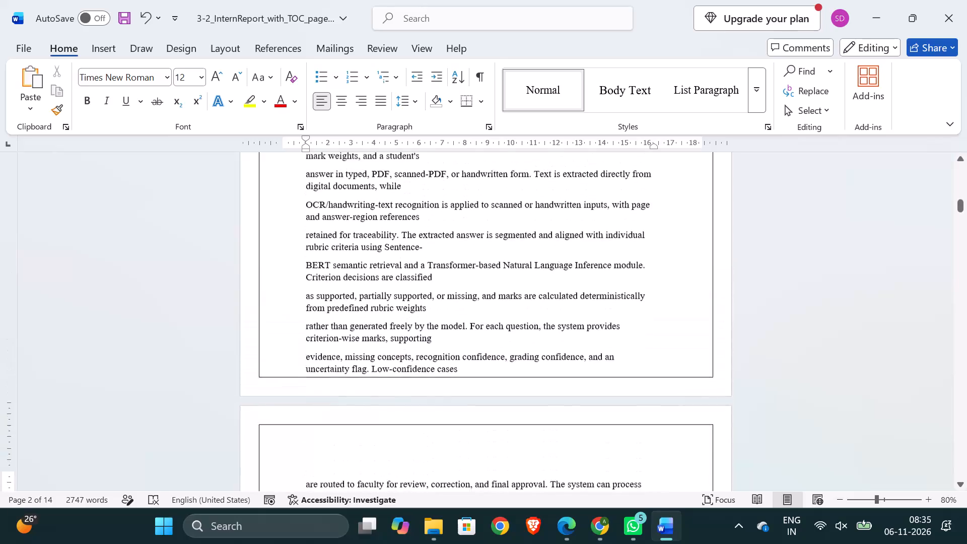
In the Abstract, remove the paragraph break between "meaningful grading requires" and "interpretation of concepts" to join the two lines.
{"action": "scroll", "coordinate": [421, 278], "scroll_direction": "up", "scroll_amount": 3}
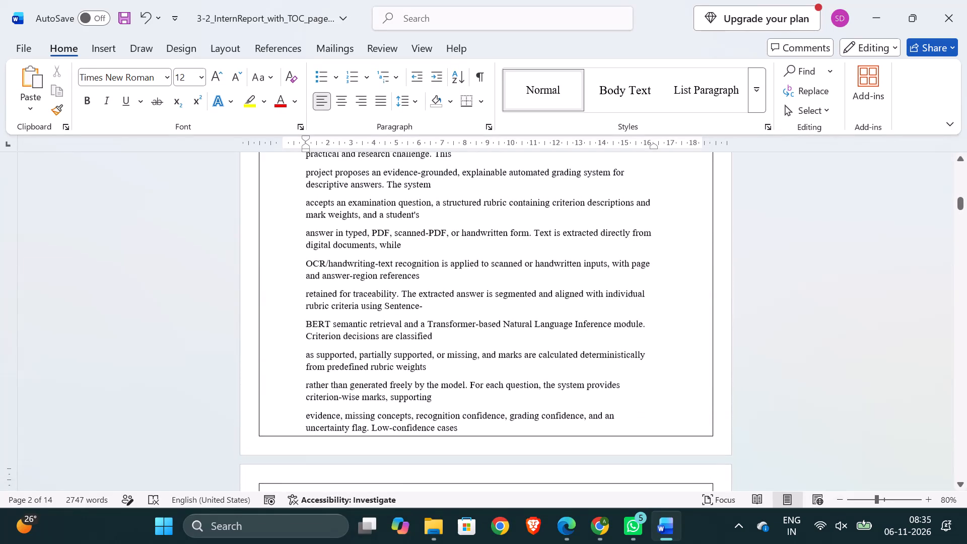
{"action": "scroll", "coordinate": [421, 278], "scroll_direction": "up", "scroll_amount": 3}
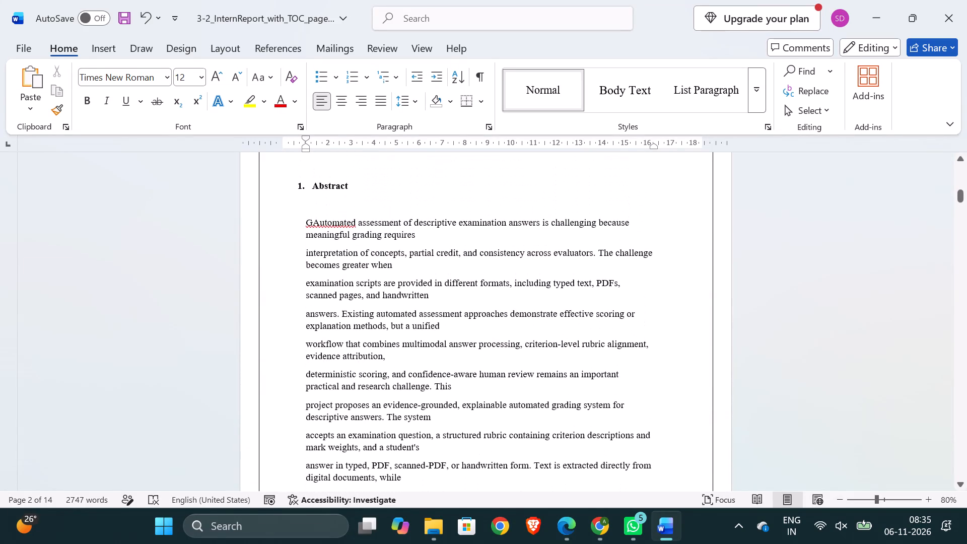
{"action": "left_click", "coordinate": [303, 250]}
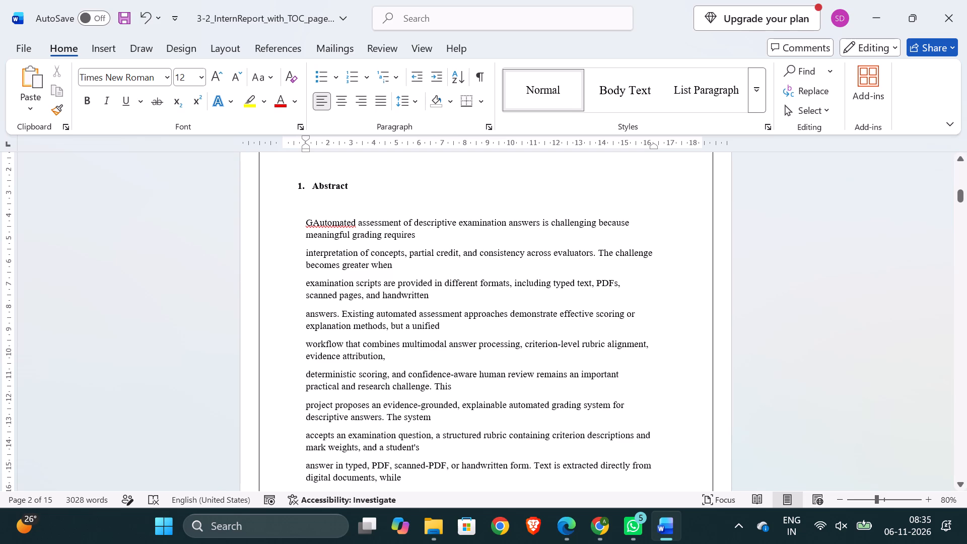
{"action": "key", "text": "BackSpace"}
{"action": "key", "text": "BackSpace"}
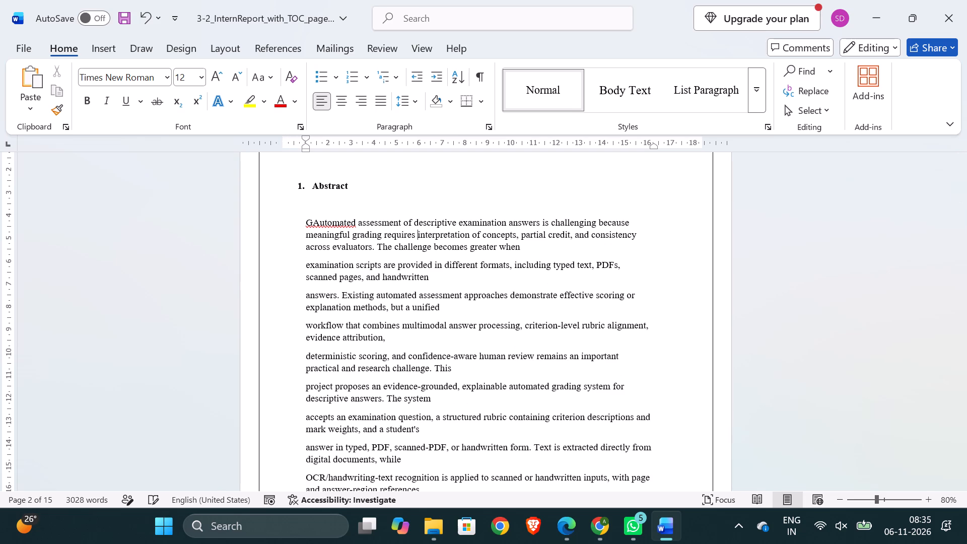
Join the broken Abstract lines starting "examination scripts", "answers. Existing" and "workflow that combines" onto the first paragraph by removing the line breaks between them.
{"action": "left_click_drag", "start_coordinate": [305, 265], "coordinate": [522, 248]}
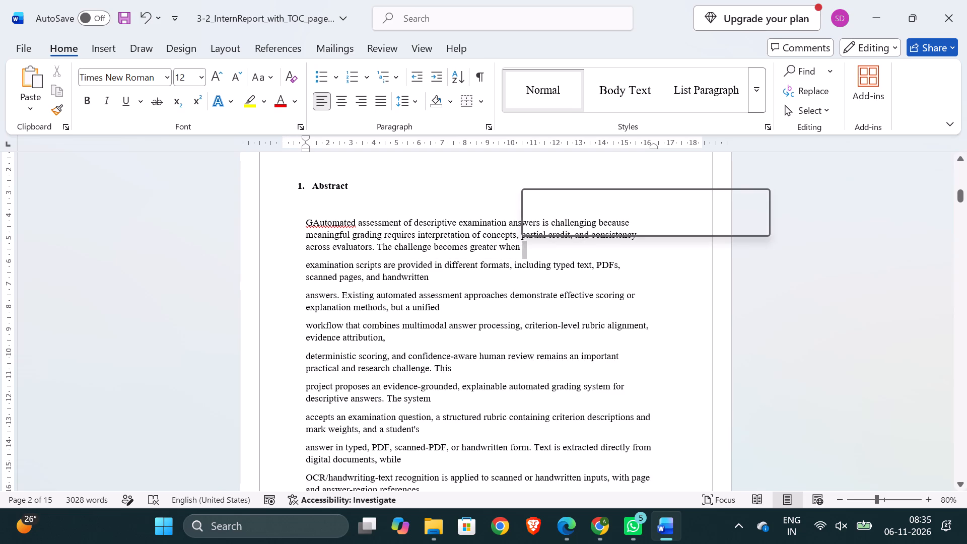
{"action": "key", "text": "BackSpace"}
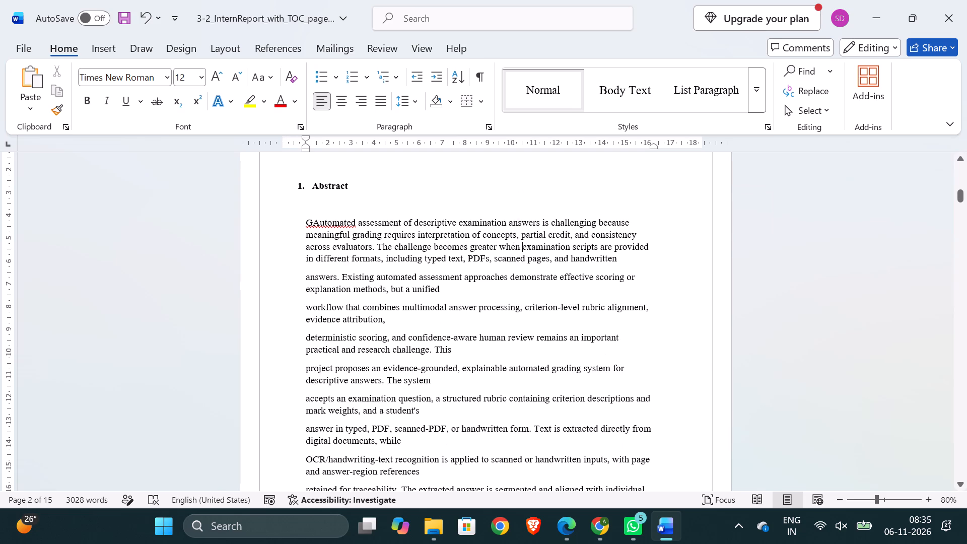
{"action": "left_click_drag", "start_coordinate": [305, 277], "coordinate": [620, 264]}
{"action": "left_click_drag", "start_coordinate": [620, 264], "coordinate": [620, 260]}
{"action": "key", "text": "BackSpace"}
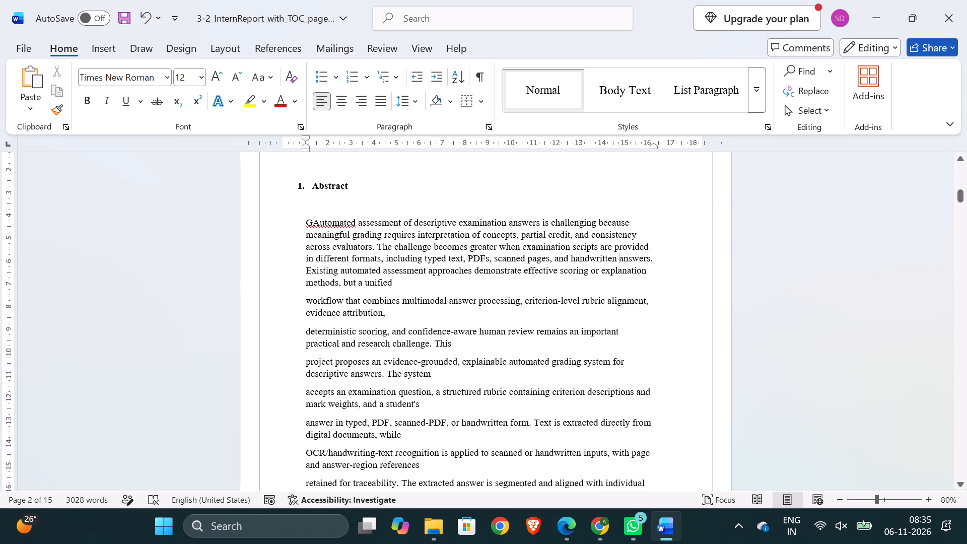
{"action": "left_click_drag", "start_coordinate": [304, 303], "coordinate": [395, 288]}
{"action": "key", "text": "BackSpace"}
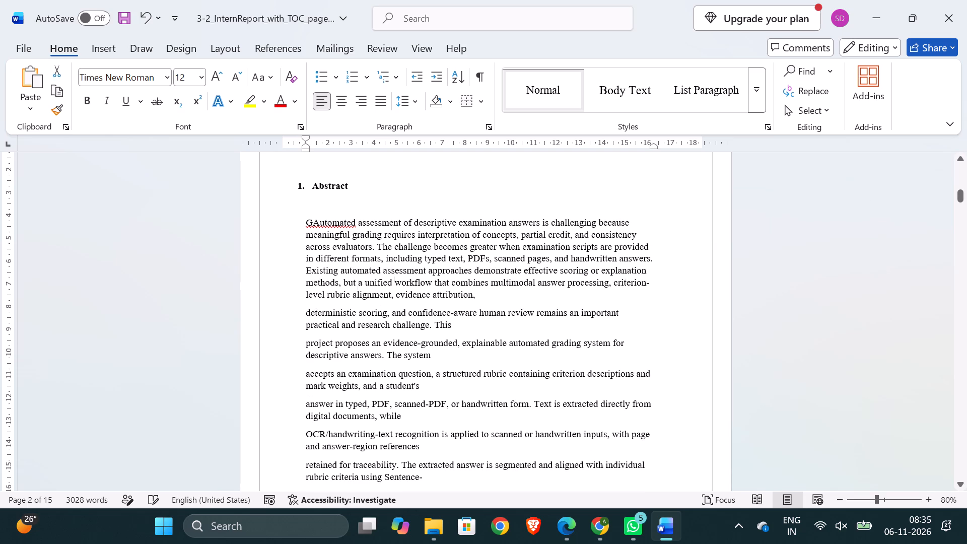
Join the Abstract line starting "deterministic scoring" to the text ending "evidence attribution," above it.
{"action": "left_click_drag", "start_coordinate": [305, 309], "coordinate": [416, 297]}
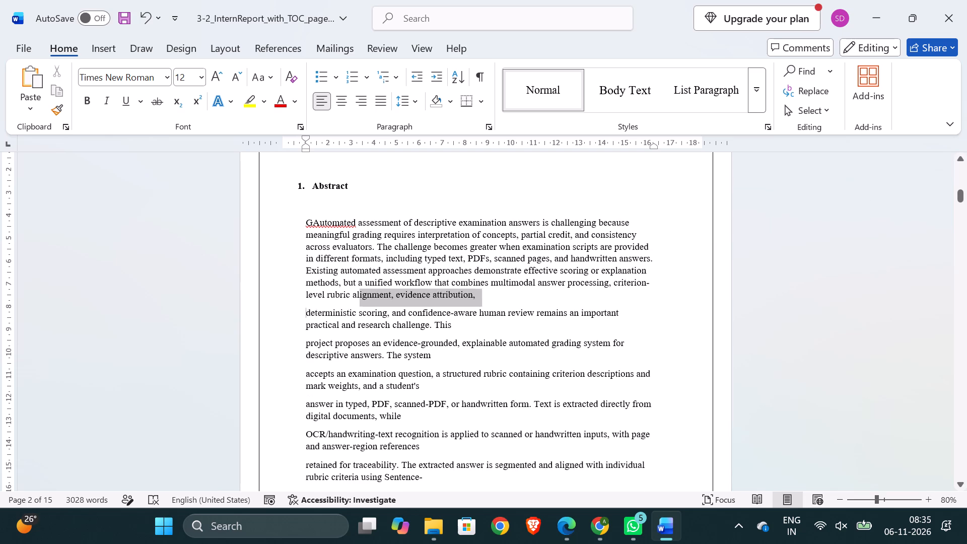
{"action": "left_click_drag", "start_coordinate": [416, 297], "coordinate": [475, 296]}
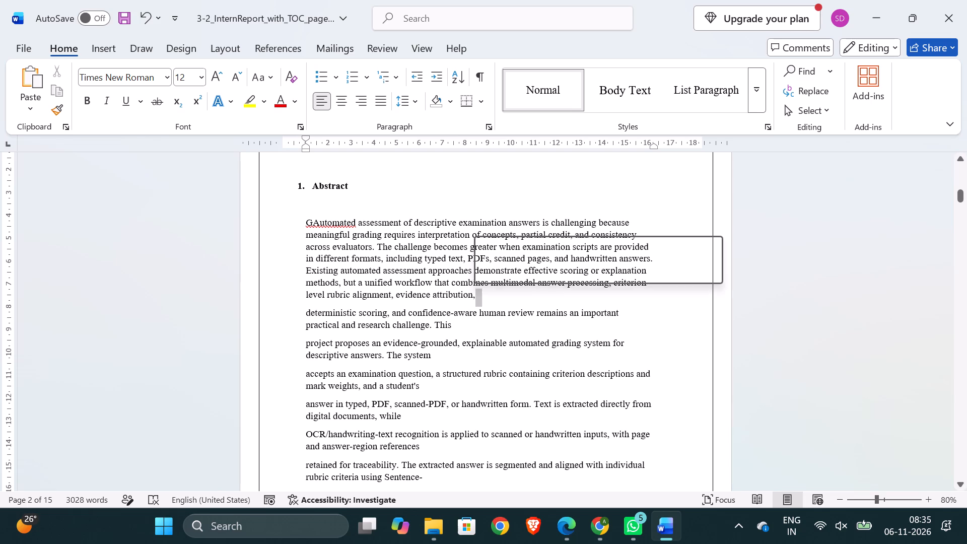
{"action": "key", "text": "BackSpace"}
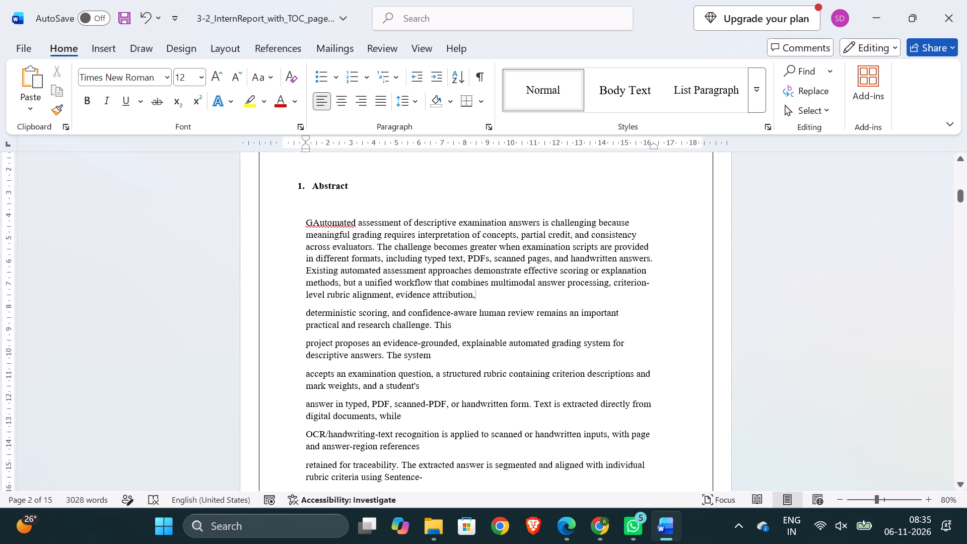
{"action": "left_click", "coordinate": [307, 312]}
{"action": "key", "text": "BackSpace"}
{"action": "key", "text": "BackSpace"}
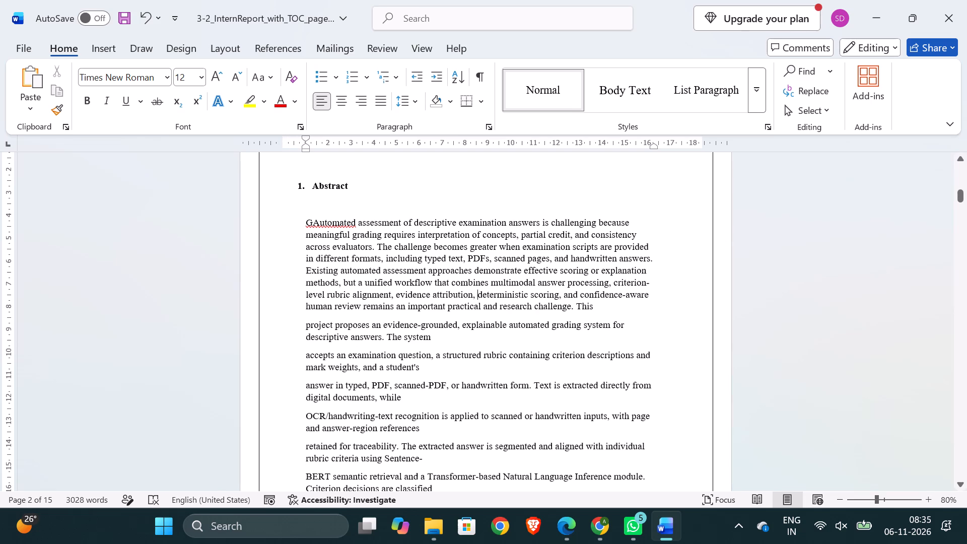
Join the Abstract line starting "project proposes" to the preceding text ending "research challenge. This".
{"action": "left_click_drag", "start_coordinate": [305, 326], "coordinate": [599, 311]}
{"action": "left_click_drag", "start_coordinate": [599, 311], "coordinate": [594, 308]}
{"action": "key", "text": "BackSpace"}
{"action": "left_click", "coordinate": [306, 321]}
{"action": "key", "text": "BackSpace"}
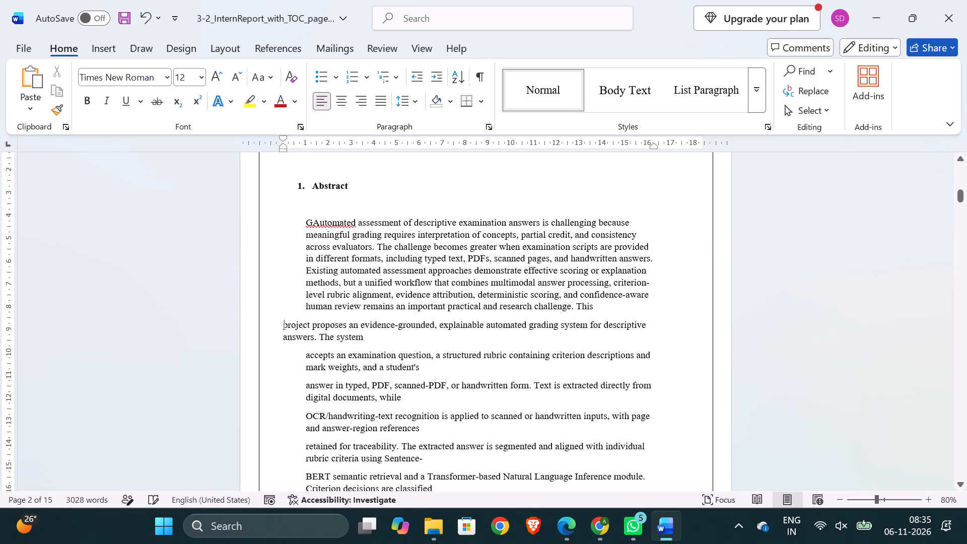
{"action": "key", "text": "BackSpace"}
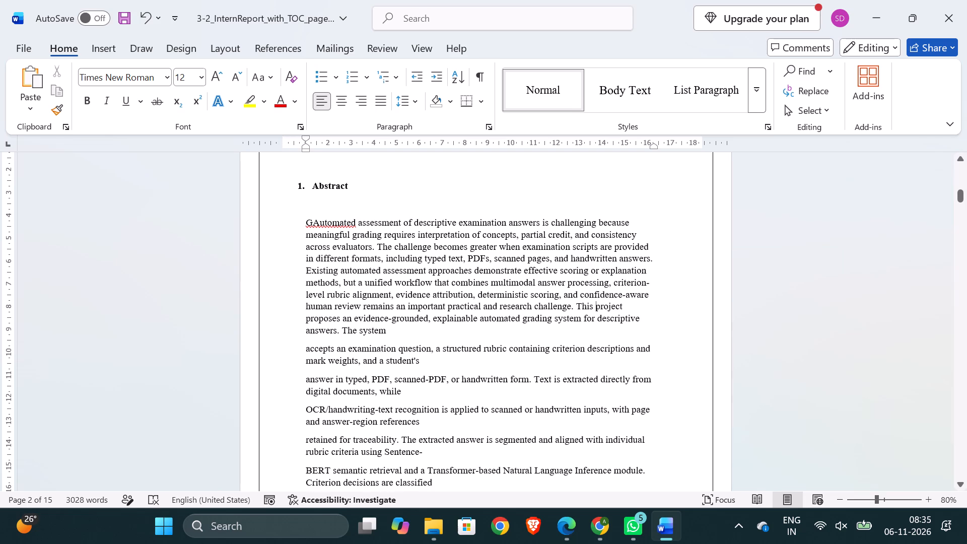
Join the Abstract lines starting "accepts an examination question" and "answer in typed" to the running paragraph after "The system".
{"action": "left_click_drag", "start_coordinate": [304, 348], "coordinate": [387, 330]}
{"action": "key", "text": "BackSpace"}
{"action": "left_click_drag", "start_coordinate": [306, 349], "coordinate": [397, 342]}
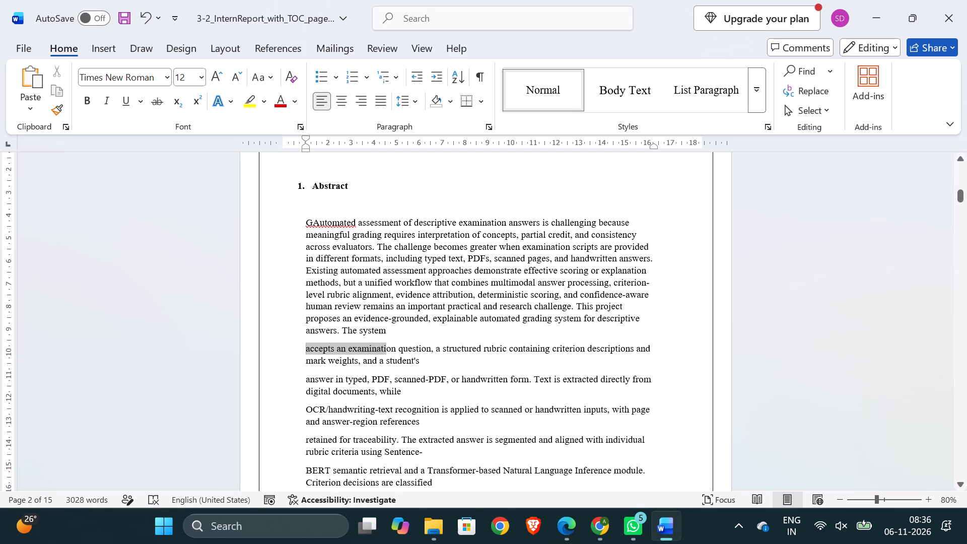
{"action": "left_click_drag", "start_coordinate": [397, 342], "coordinate": [388, 328]}
{"action": "key", "text": "BackSpace"}
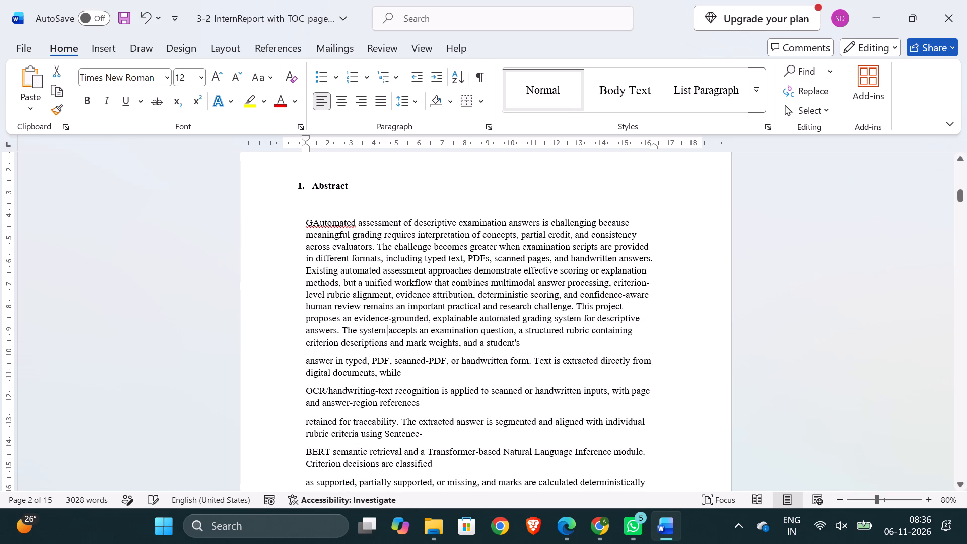
{"action": "left_click_drag", "start_coordinate": [303, 360], "coordinate": [523, 345]}
{"action": "key", "text": "BackSpace"}
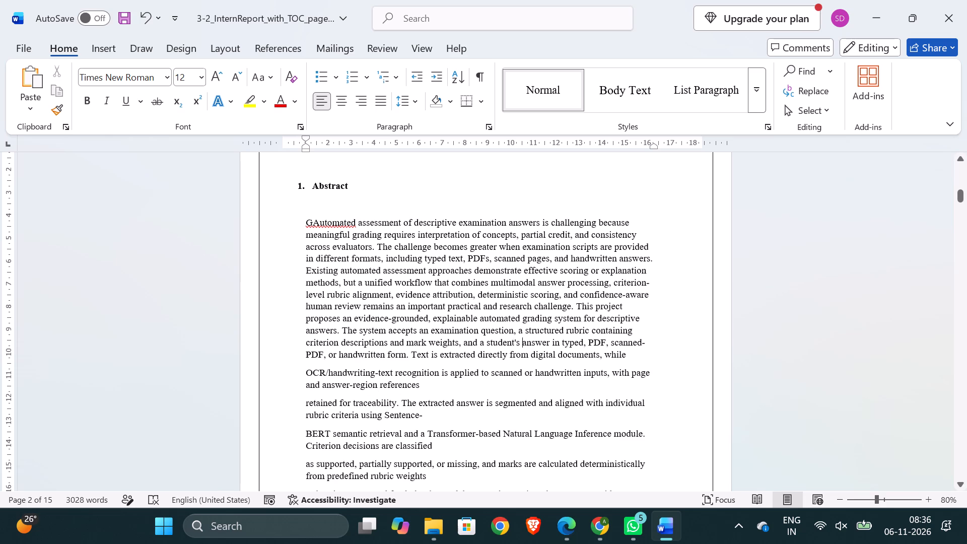
Join the Abstract line starting "OCR/handwriting-text recognition" to the preceding text, leaving a space after "while".
{"action": "left_click_drag", "start_coordinate": [306, 371], "coordinate": [628, 355]}
{"action": "left_click_drag", "start_coordinate": [628, 355], "coordinate": [627, 355]}
{"action": "key", "text": "BackSpace"}
{"action": "left_click", "coordinate": [307, 370]}
{"action": "key", "text": "BackSpace"}
{"action": "key", "text": "BackSpace"}
{"action": "key", "text": "BackSpace"}
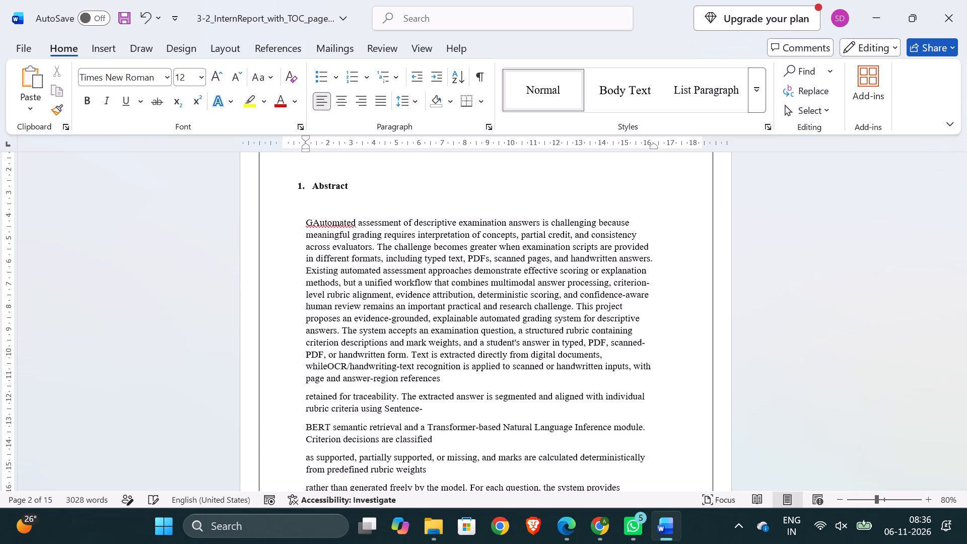
{"action": "key", "text": "space"}
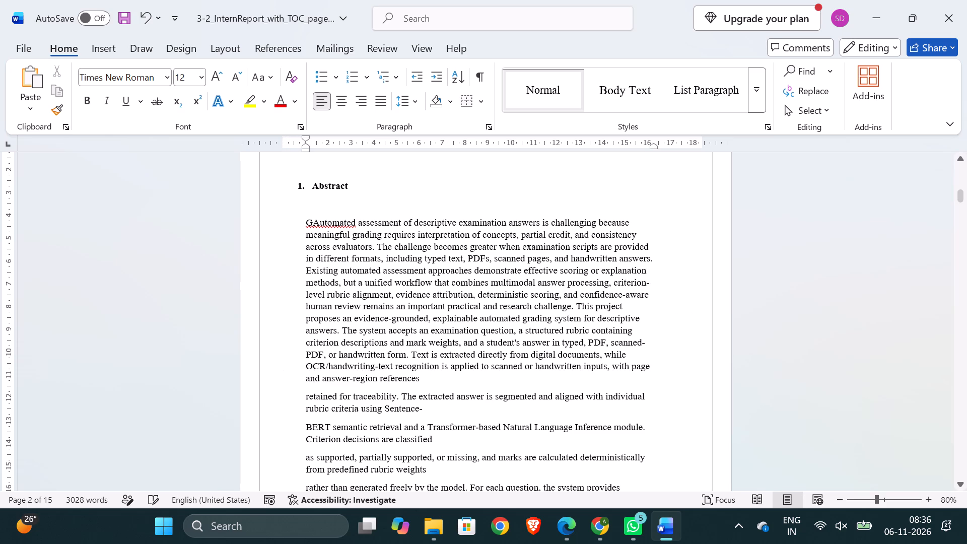
Join the Abstract line starting "retained for traceability" to the preceding text, keeping the word "references" intact.
{"action": "left_click_drag", "start_coordinate": [304, 397], "coordinate": [403, 383]}
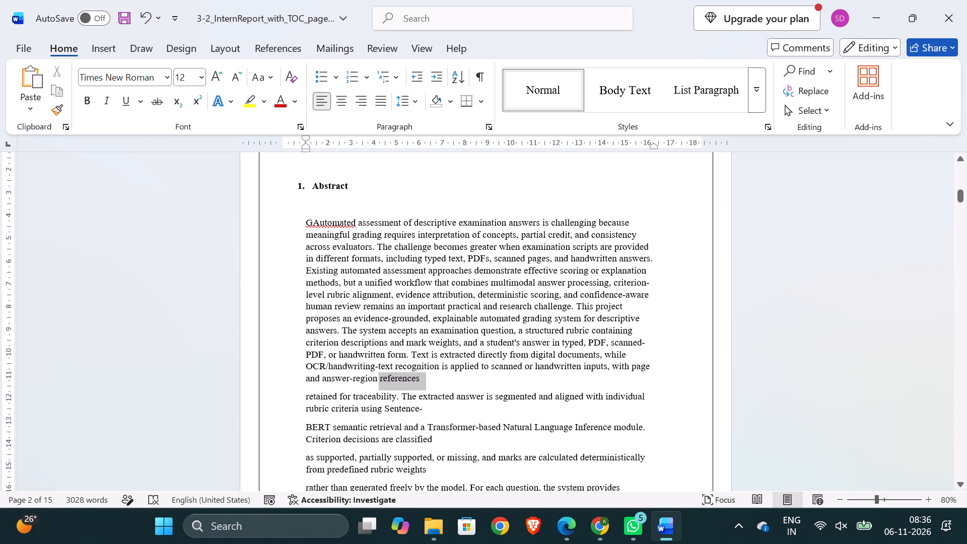
{"action": "left_click_drag", "start_coordinate": [403, 383], "coordinate": [418, 382]}
{"action": "key", "text": "BackSpace"}
{"action": "key", "text": "BackSpace"}
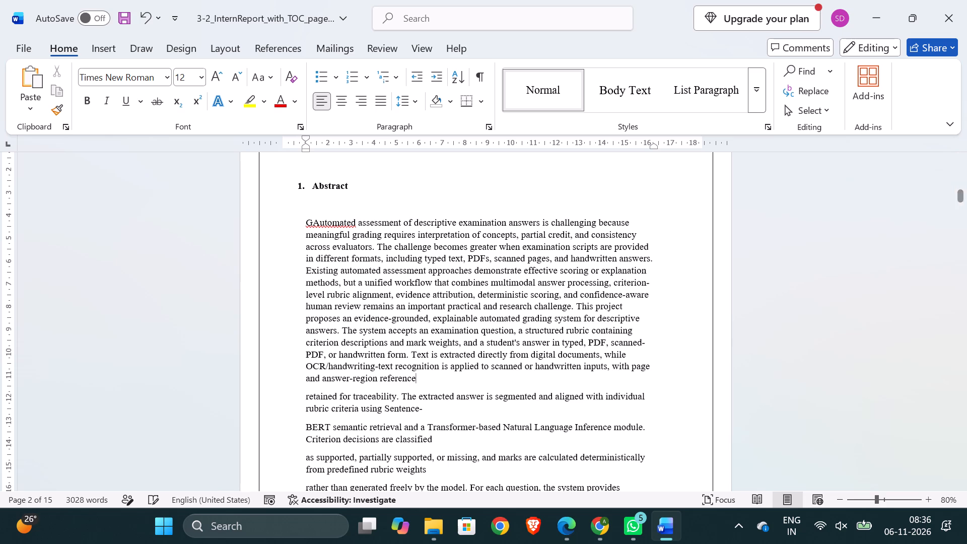
{"action": "key", "text": "s"}
{"action": "left_click_drag", "start_coordinate": [305, 400], "coordinate": [425, 377]}
{"action": "left_click_drag", "start_coordinate": [425, 377], "coordinate": [422, 378]}
{"action": "key", "text": "BackSpace"}
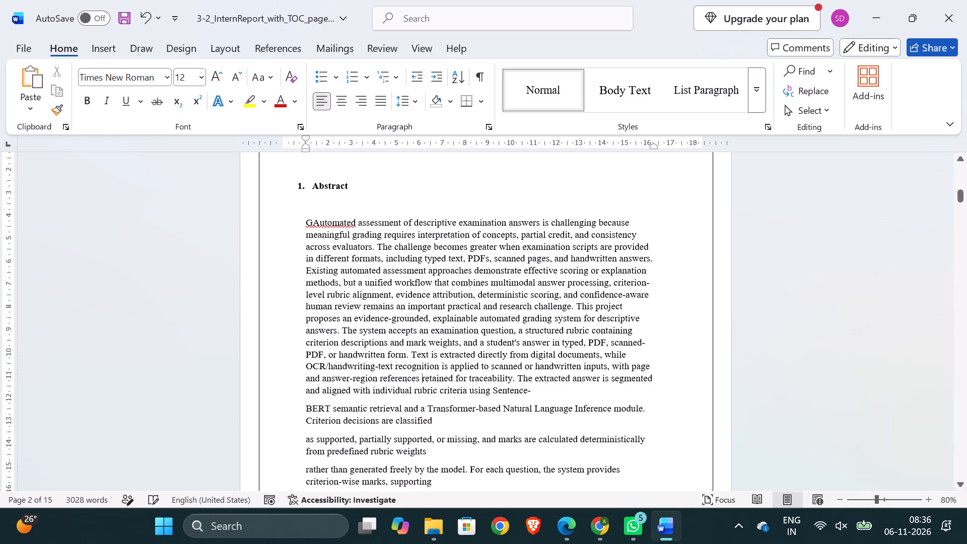
Join the "BERT semantic retrieval" line after "Sentence-" and the "supported, partially supported" line after "classified", dropping the word "as".
{"action": "left_click_drag", "start_coordinate": [304, 410], "coordinate": [463, 378]}
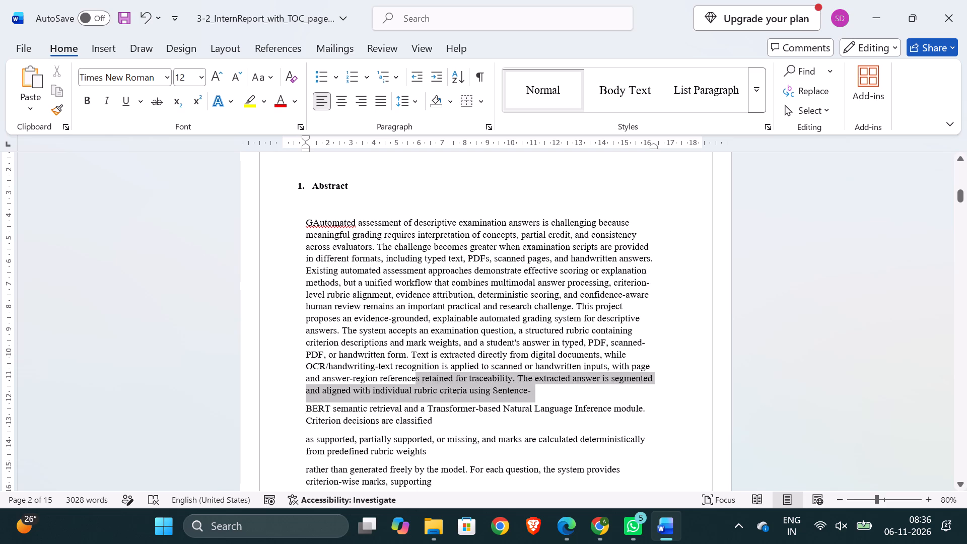
{"action": "left_click_drag", "start_coordinate": [463, 378], "coordinate": [531, 390]}
{"action": "key", "text": "BackSpace"}
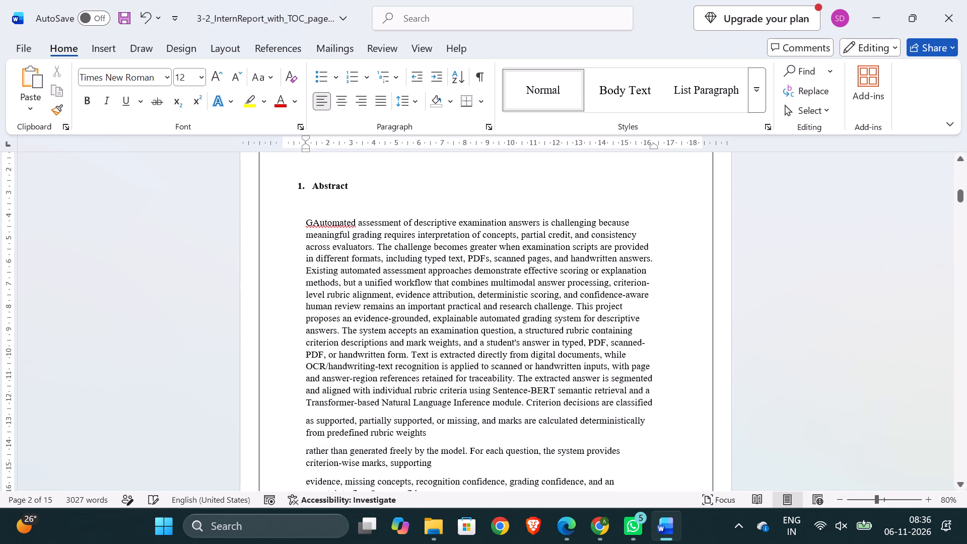
{"action": "left_click", "coordinate": [303, 423]}
{"action": "left_click_drag", "start_coordinate": [303, 423], "coordinate": [312, 418]}
{"action": "left_click_drag", "start_coordinate": [312, 418], "coordinate": [655, 406]}
{"action": "key", "text": "BackSpace"}
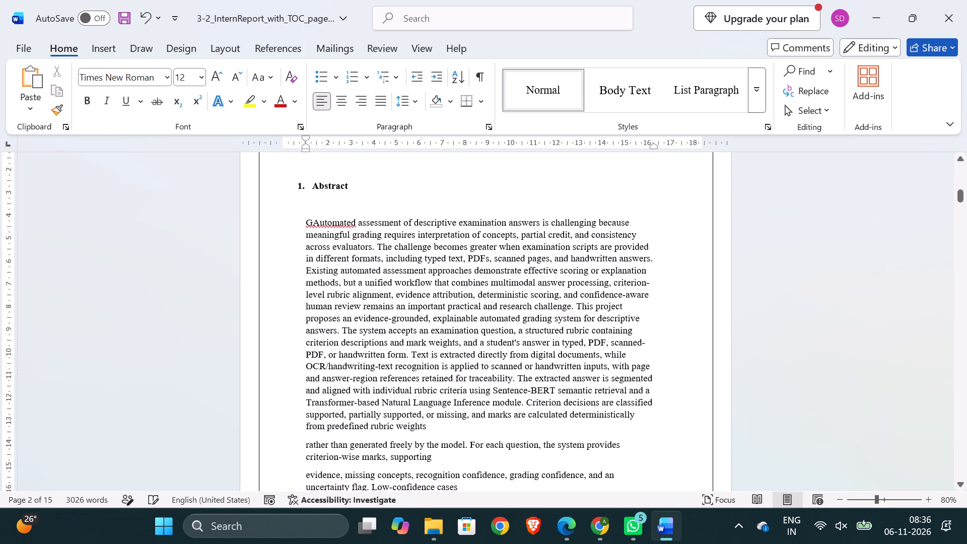
Join the Abstract line starting "rather than generated freely" to the preceding text ending "predefined rubric weights".
{"action": "left_click_drag", "start_coordinate": [303, 442], "coordinate": [439, 408]}
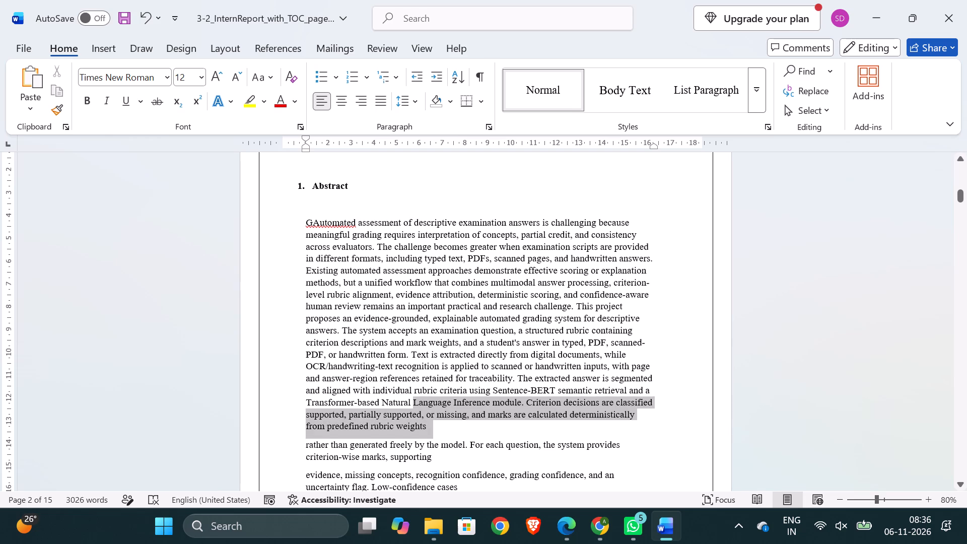
{"action": "left_click_drag", "start_coordinate": [439, 408], "coordinate": [426, 428]}
{"action": "key", "text": "BackSpace"}
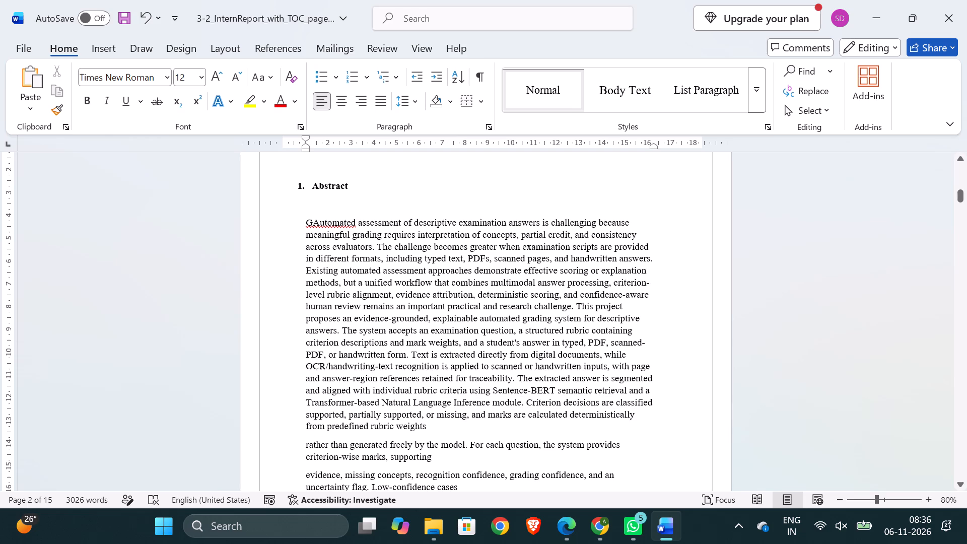
{"action": "left_click_drag", "start_coordinate": [304, 446], "coordinate": [430, 430]}
{"action": "left_click_drag", "start_coordinate": [430, 430], "coordinate": [431, 430]}
{"action": "key", "text": "BackSpace"}
{"action": "key", "text": "BackSpace"}
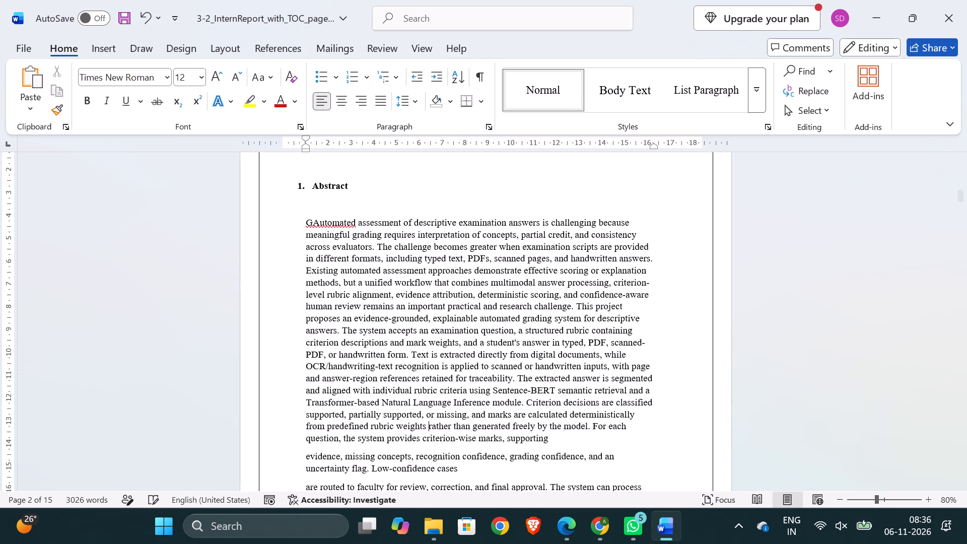
Join the Abstract line "evidence, missing concepts" after "supporting" and the line "are routed to faculty" after "Low-confidence cases".
{"action": "scroll", "coordinate": [431, 430], "scroll_direction": "down", "scroll_amount": 1}
{"action": "scroll", "coordinate": [352, 382], "scroll_direction": "left", "scroll_amount": 1}
{"action": "left_click", "coordinate": [304, 375]}
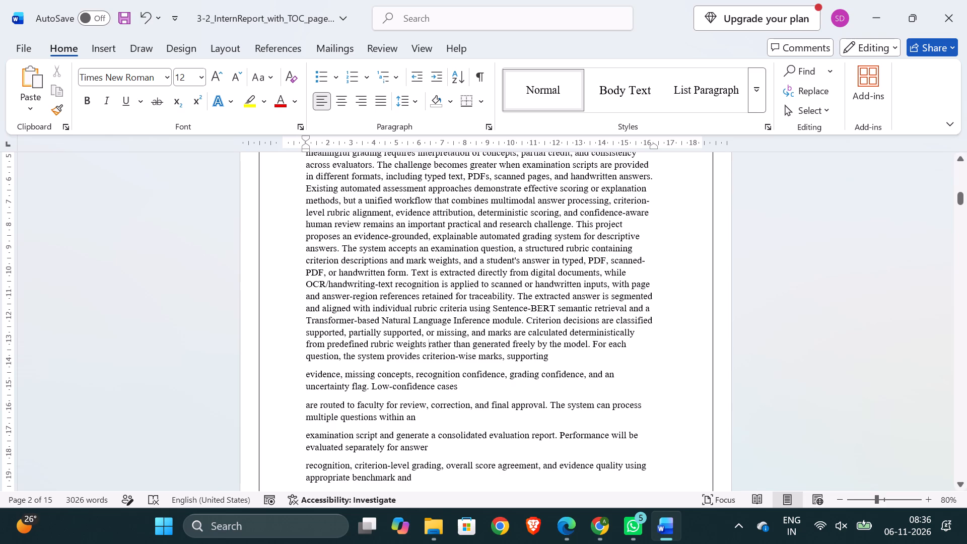
{"action": "key", "text": "BackSpace"}
{"action": "key", "text": "BackSpace"}
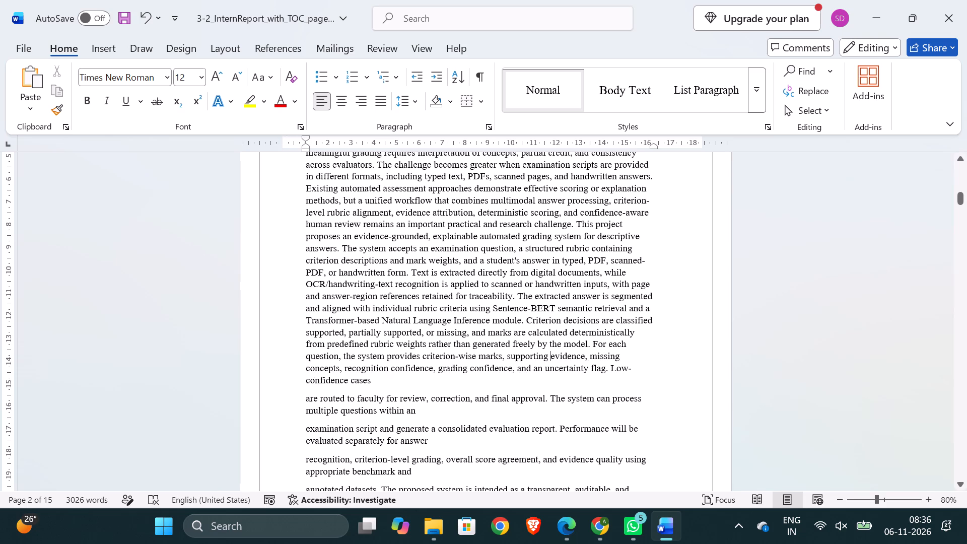
{"action": "left_click", "coordinate": [309, 403]}
{"action": "key", "text": "Left"}
{"action": "key", "text": "BackSpace"}
{"action": "key", "text": "BackSpace"}
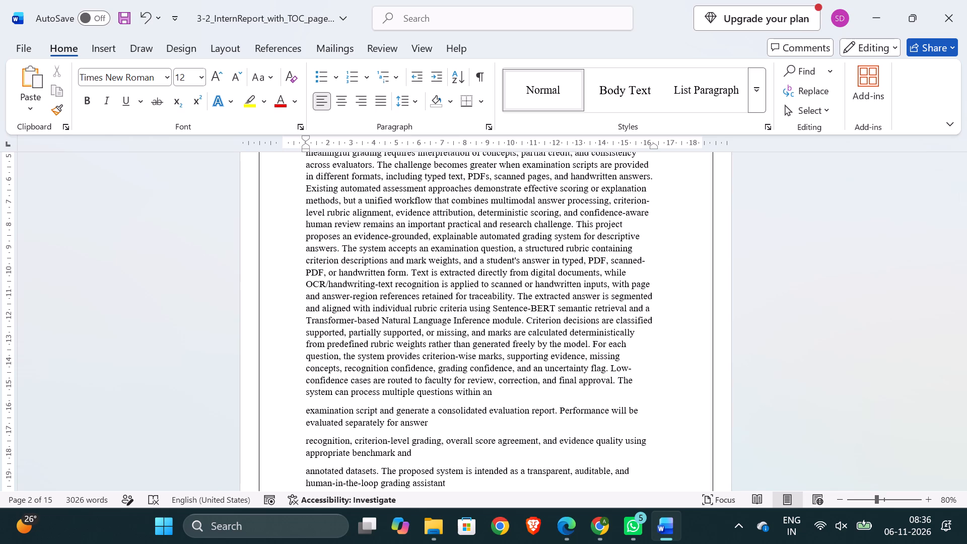
Join the "examination script" line after "within an" and the "recognition, criterion-level grading" line after "separately for answer".
{"action": "scroll", "coordinate": [334, 475], "scroll_direction": "down", "scroll_amount": 1}
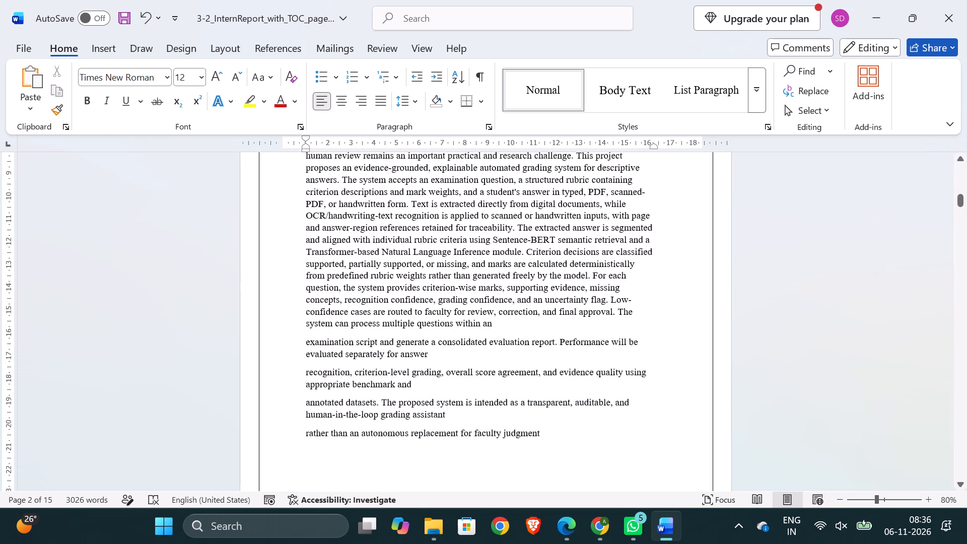
{"action": "scroll", "coordinate": [334, 475], "scroll_direction": "down", "scroll_amount": 6}
{"action": "left_click", "coordinate": [306, 298]}
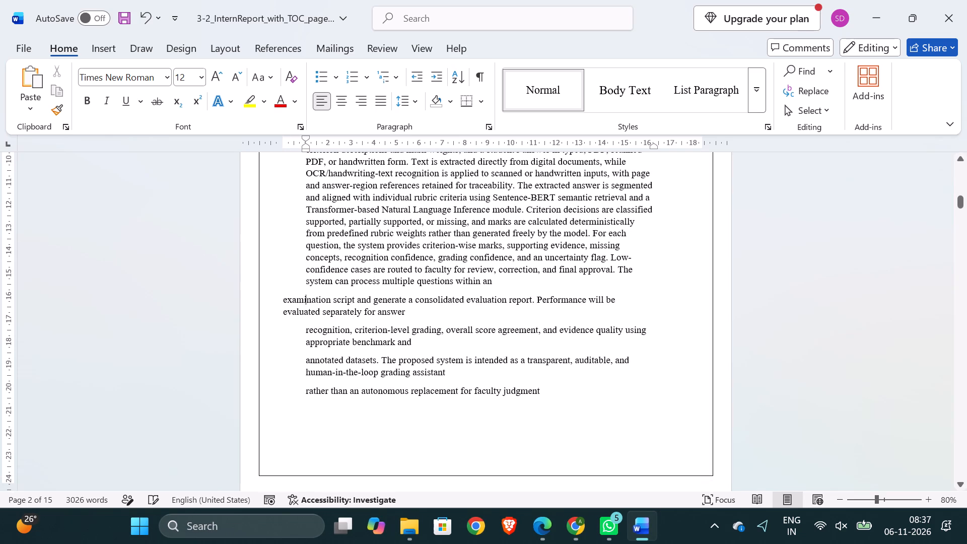
{"action": "key", "text": "BackSpace"}
{"action": "key", "text": "BackSpace"}
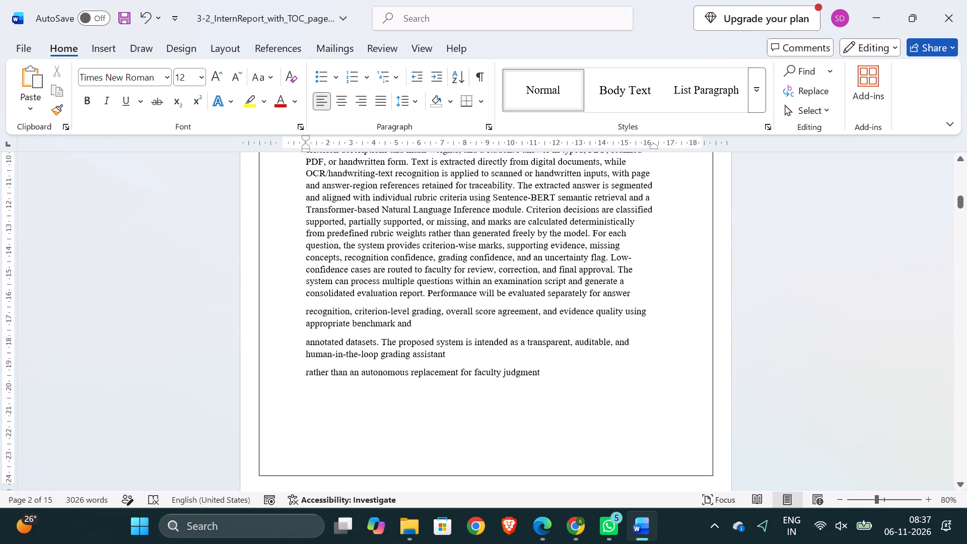
{"action": "left_click", "coordinate": [303, 309]}
{"action": "key", "text": "BackSpace"}
{"action": "key", "text": "BackSpace"}
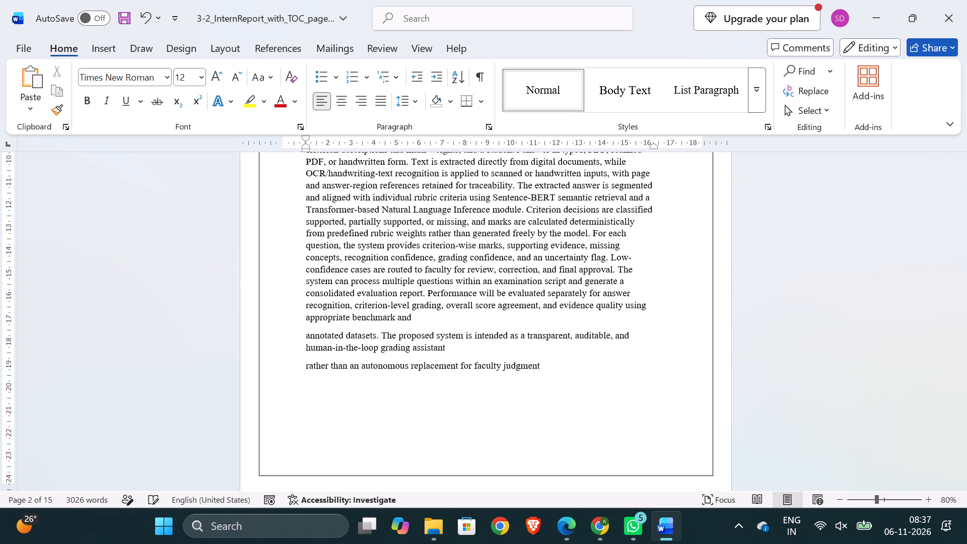
Join the "annotated datasets" line after "benchmark and" and the "rather than an autonomous replacement" line after "grading assistant".
{"action": "left_click", "coordinate": [305, 339]}
{"action": "key", "text": "BackSpace"}
{"action": "key", "text": "BackSpace"}
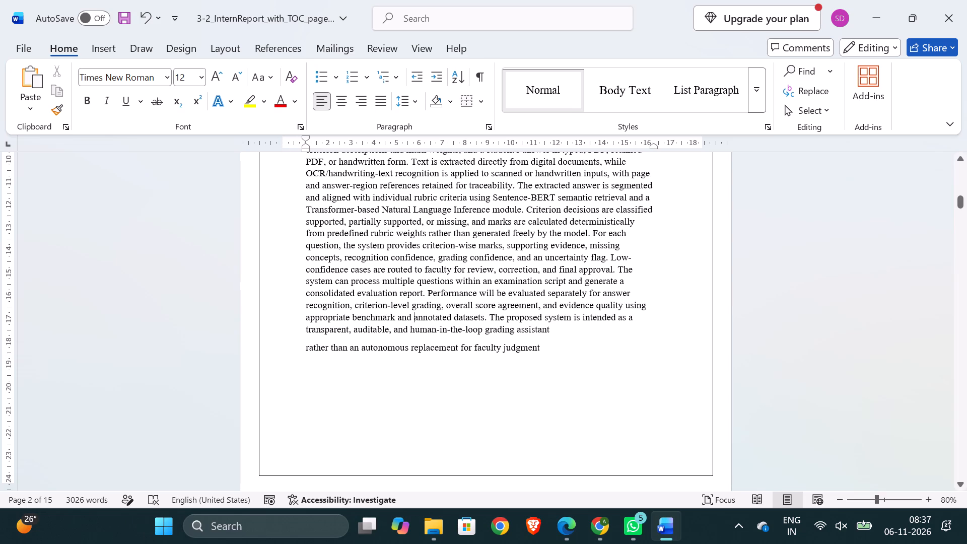
{"action": "left_click", "coordinate": [304, 347]}
{"action": "key", "text": "BackSpace"}
{"action": "key", "text": "BackSpace"}
Select the whole Abstract paragraph below the heading and set its font size to 12.
{"action": "scroll", "coordinate": [304, 347], "scroll_direction": "down", "scroll_amount": 1}
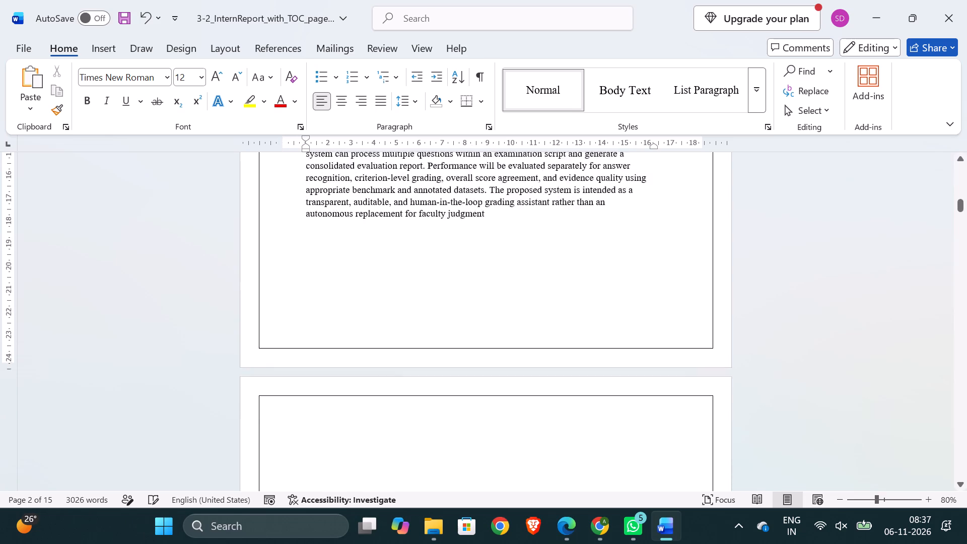
{"action": "scroll", "coordinate": [304, 347], "scroll_direction": "down", "scroll_amount": 1}
{"action": "scroll", "coordinate": [304, 347], "scroll_direction": "up", "scroll_amount": 1}
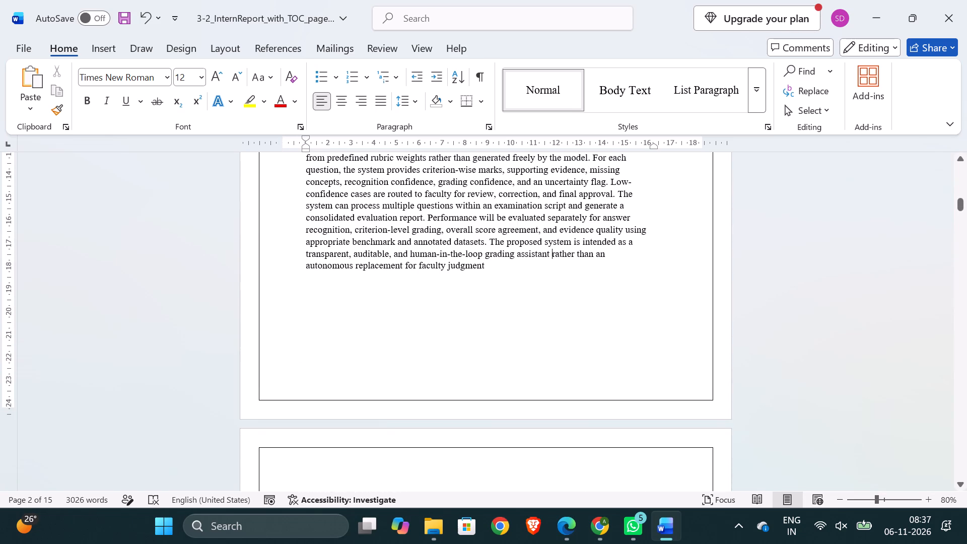
{"action": "scroll", "coordinate": [447, 304], "scroll_direction": "up", "scroll_amount": 1}
{"action": "scroll", "coordinate": [447, 304], "scroll_direction": "down", "scroll_amount": 1}
{"action": "scroll", "coordinate": [447, 304], "scroll_direction": "up", "scroll_amount": 1}
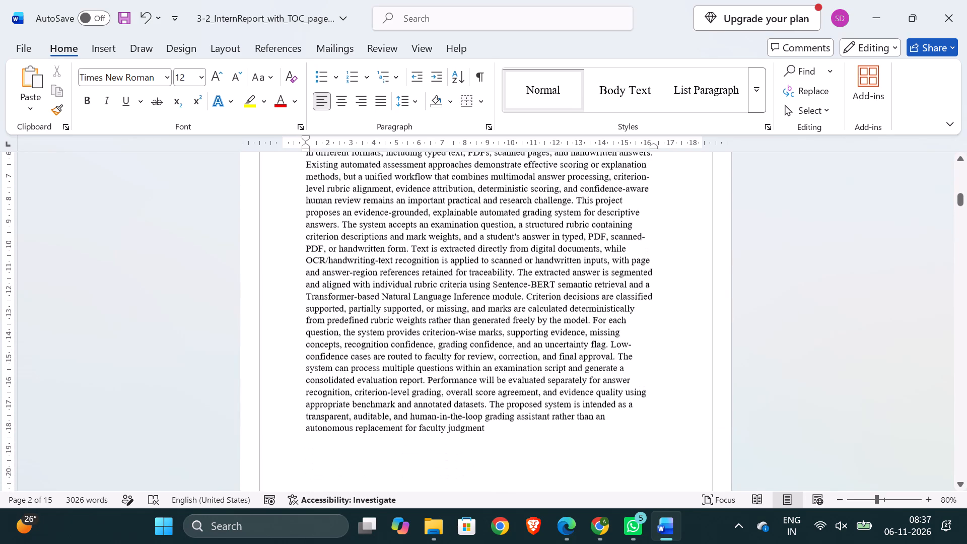
{"action": "left_click_drag", "start_coordinate": [488, 442], "coordinate": [327, 149]}
{"action": "scroll", "coordinate": [347, 195], "scroll_direction": "down", "scroll_amount": 1}
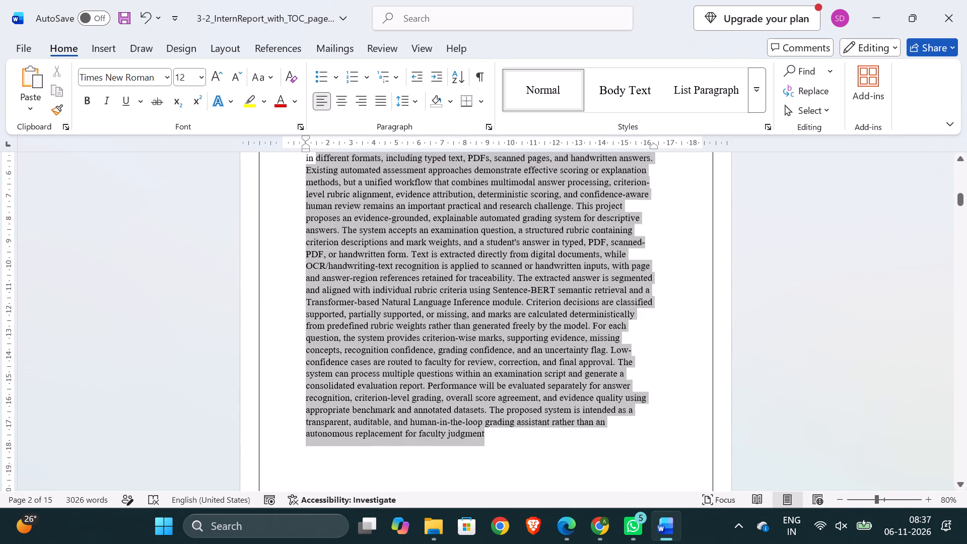
{"action": "left_click_drag", "start_coordinate": [327, 149], "coordinate": [335, 499]}
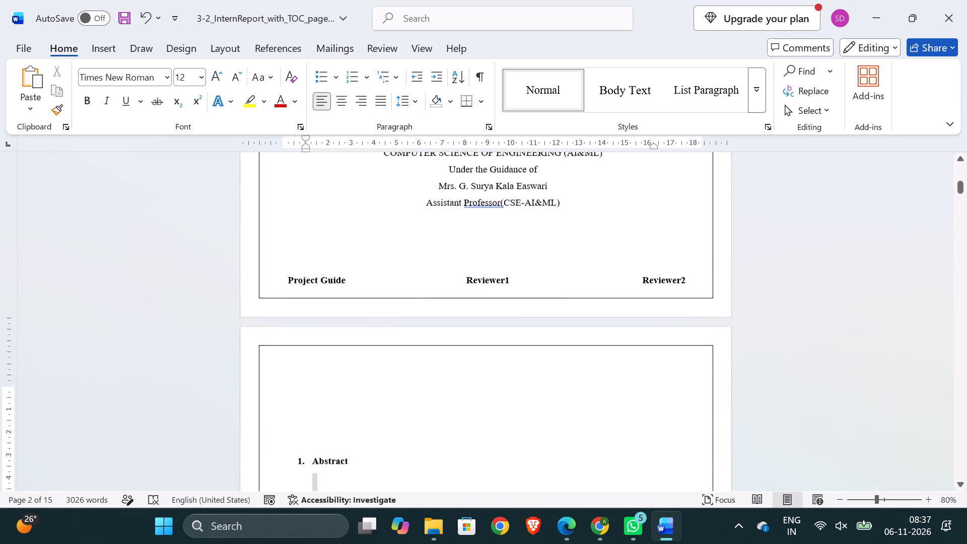
{"action": "left_click_drag", "start_coordinate": [335, 499], "coordinate": [299, 390]}
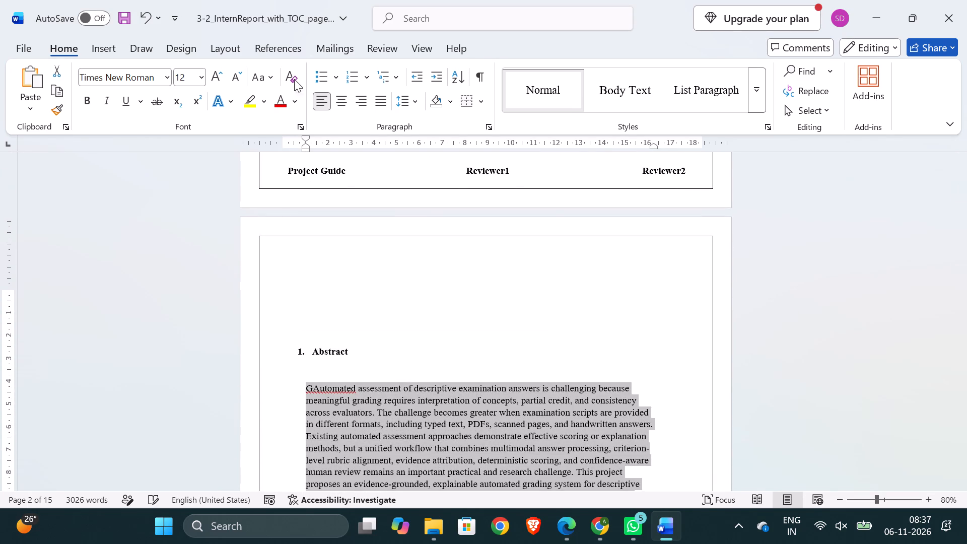
{"action": "left_click", "coordinate": [185, 81]}
{"action": "key", "text": "BackSpace"}
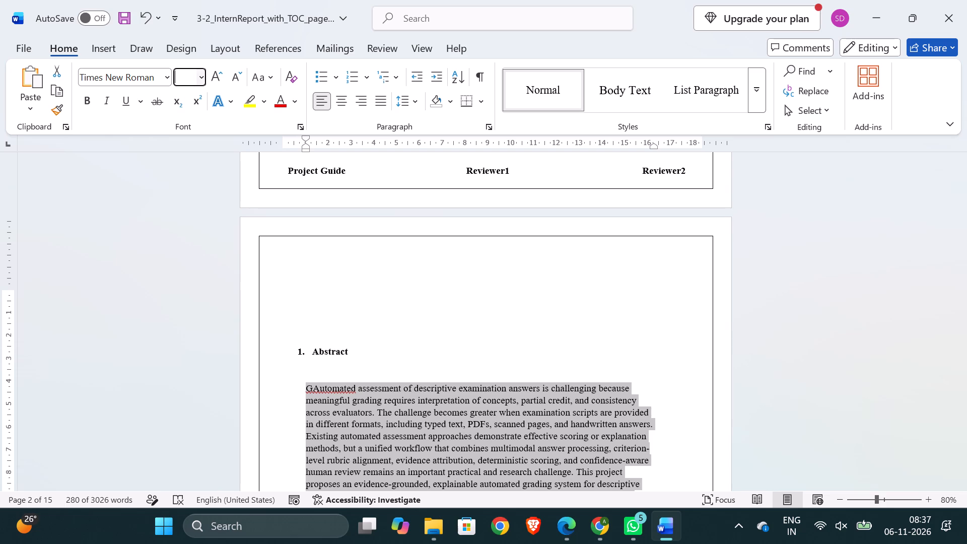
{"action": "type", "text": "12"}
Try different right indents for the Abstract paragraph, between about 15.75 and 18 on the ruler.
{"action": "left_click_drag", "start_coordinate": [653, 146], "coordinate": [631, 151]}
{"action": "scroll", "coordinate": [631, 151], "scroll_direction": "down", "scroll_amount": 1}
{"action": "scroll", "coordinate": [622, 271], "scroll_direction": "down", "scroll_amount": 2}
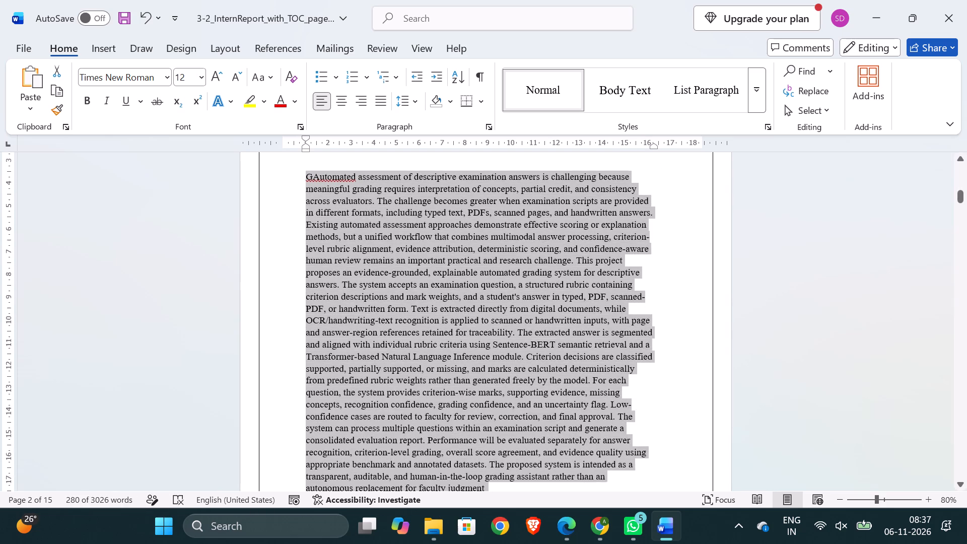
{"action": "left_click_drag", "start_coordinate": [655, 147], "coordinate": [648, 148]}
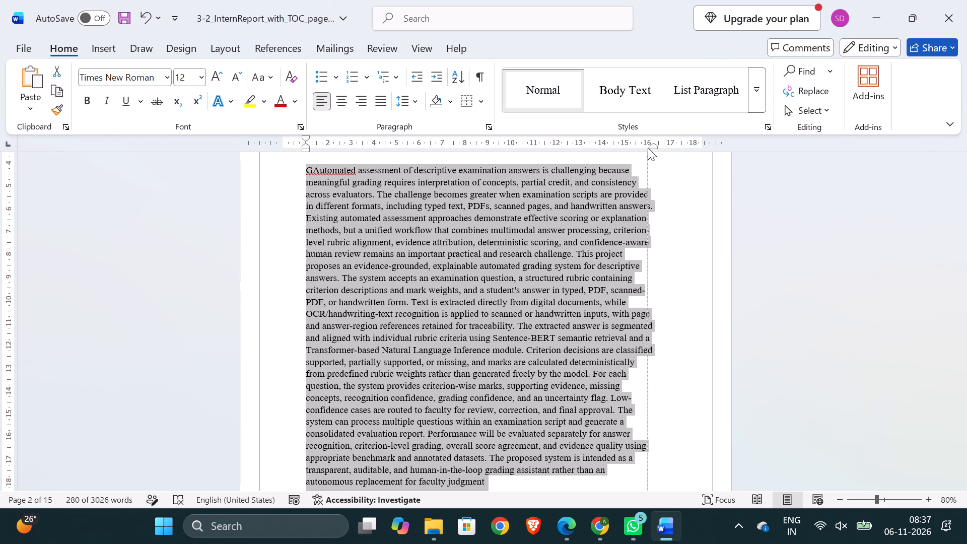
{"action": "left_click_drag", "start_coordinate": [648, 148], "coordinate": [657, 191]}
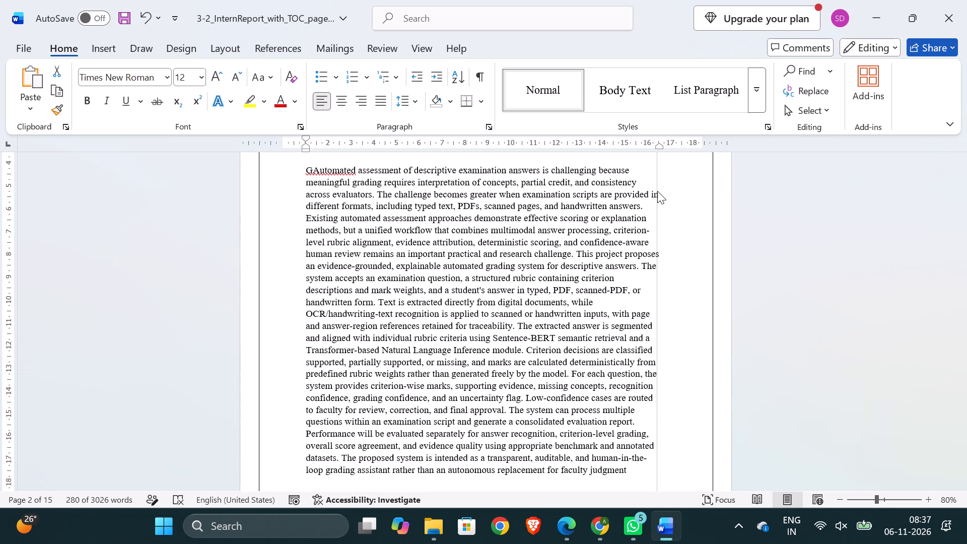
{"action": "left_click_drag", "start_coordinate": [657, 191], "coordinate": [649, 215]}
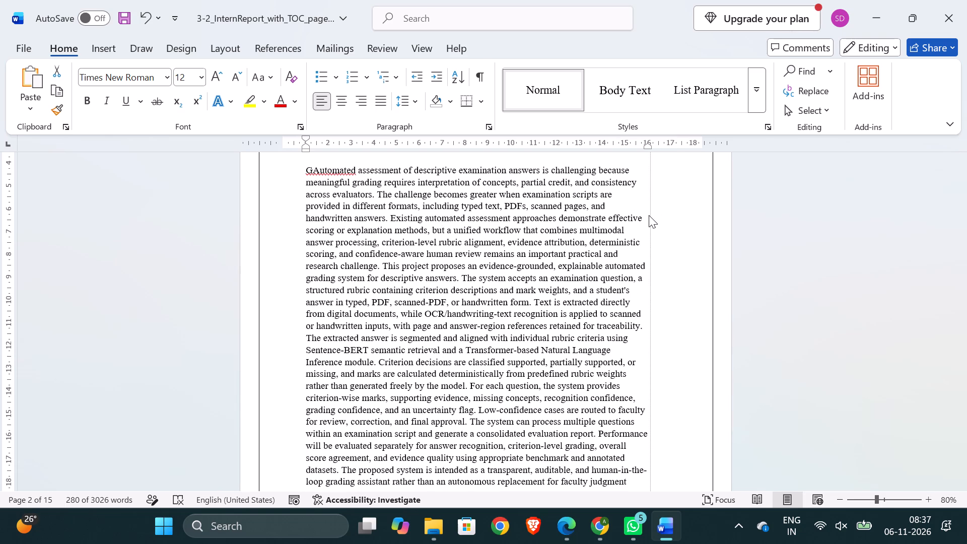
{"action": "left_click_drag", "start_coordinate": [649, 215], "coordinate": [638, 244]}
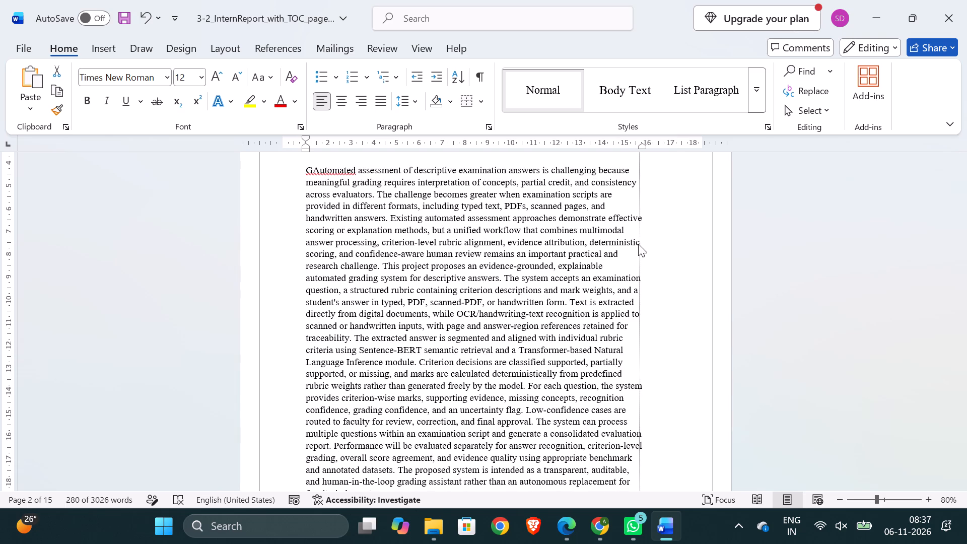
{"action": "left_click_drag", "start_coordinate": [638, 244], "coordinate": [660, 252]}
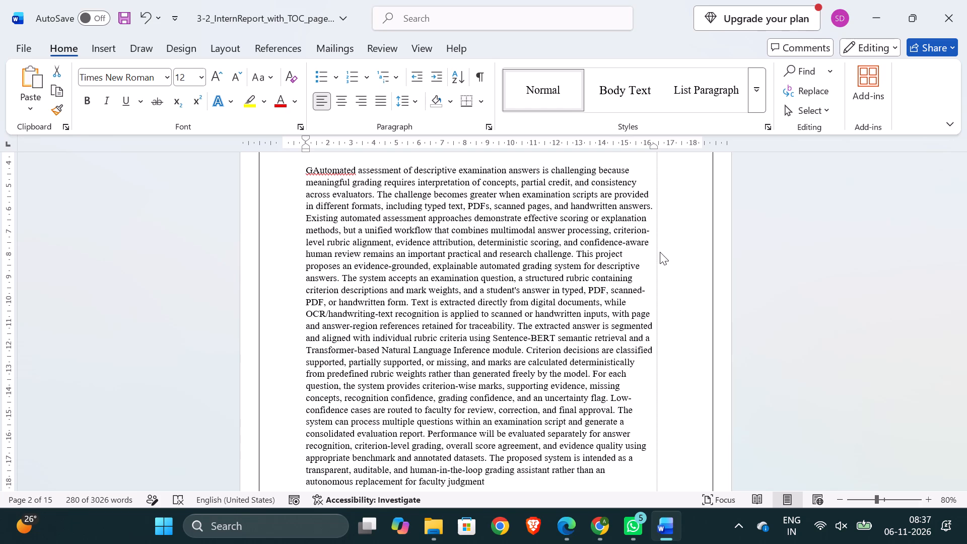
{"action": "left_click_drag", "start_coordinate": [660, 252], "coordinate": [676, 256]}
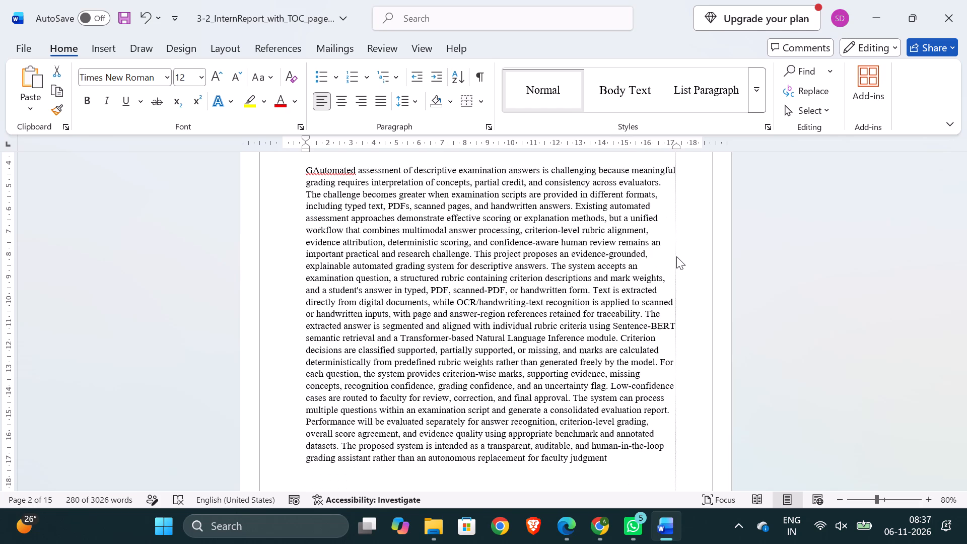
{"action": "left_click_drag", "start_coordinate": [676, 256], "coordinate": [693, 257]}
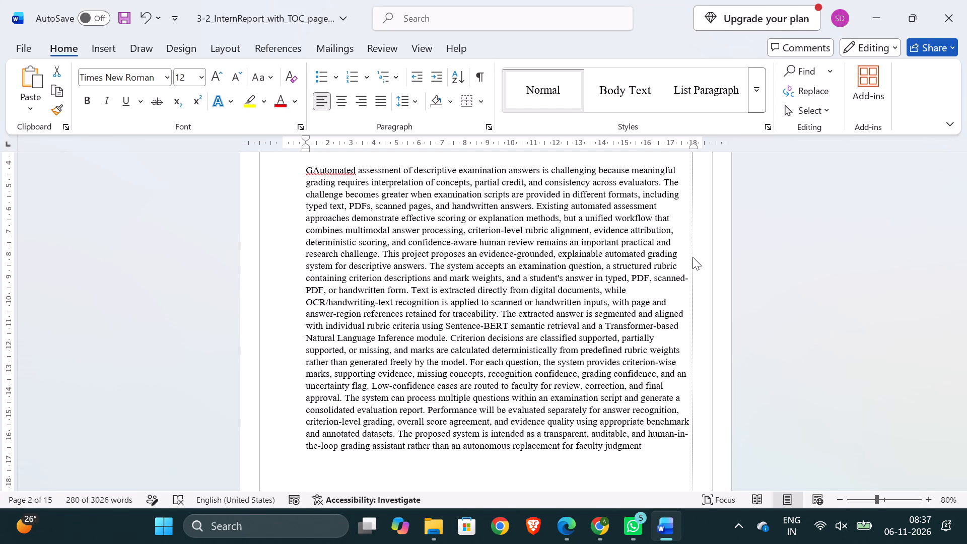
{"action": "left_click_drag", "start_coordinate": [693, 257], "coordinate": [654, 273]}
Indent the Abstract paragraph's left edge slightly so it aligns with the heading text "Abstract".
{"action": "scroll", "coordinate": [547, 224], "scroll_direction": "up", "scroll_amount": 1}
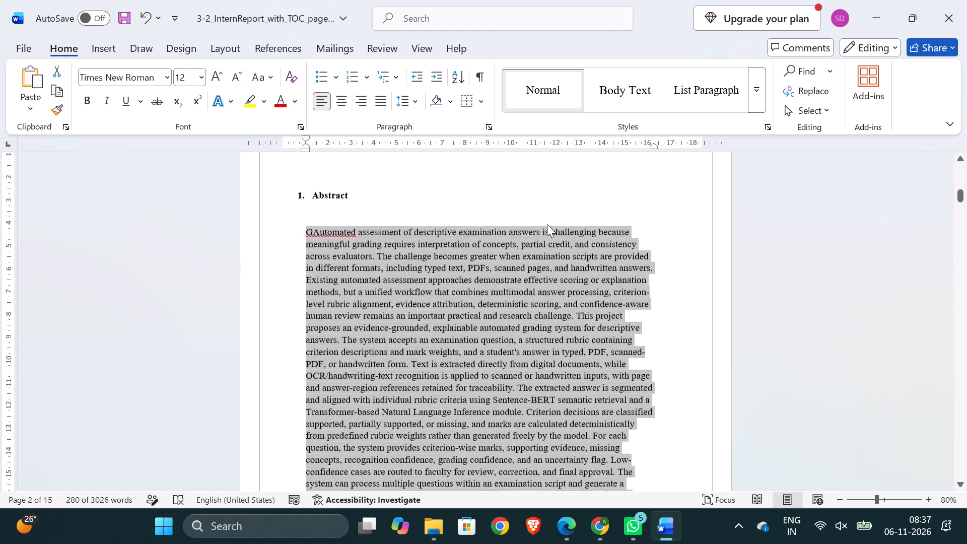
{"action": "left_click_drag", "start_coordinate": [307, 148], "coordinate": [314, 148]}
Delete the stray "G" before "Automated" at the start of the Abstract paragraph.
{"action": "left_click", "coordinate": [317, 270]}
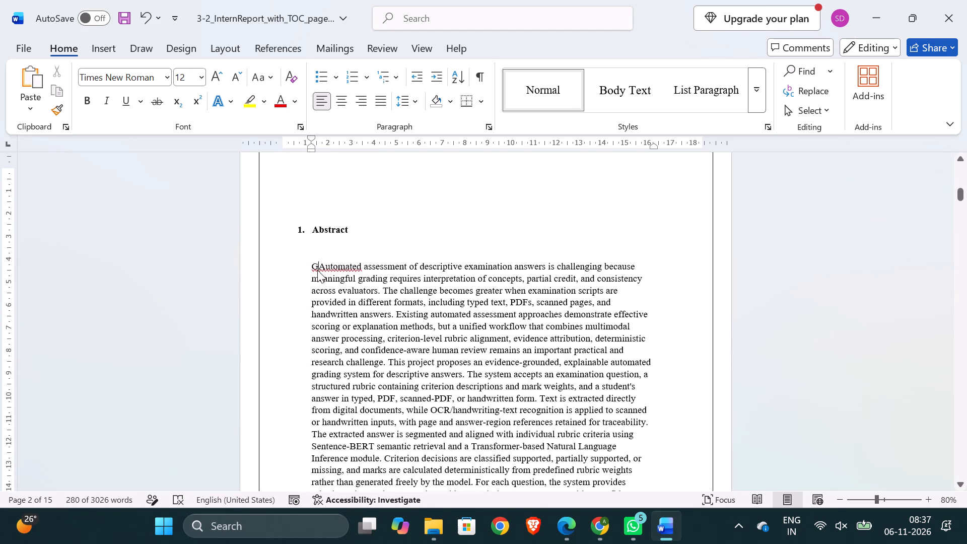
{"action": "key", "text": "BackSpace"}
Set the font size of the numbered "Abstract" heading to 16.
{"action": "scroll", "coordinate": [528, 271], "scroll_direction": "down", "scroll_amount": 1}
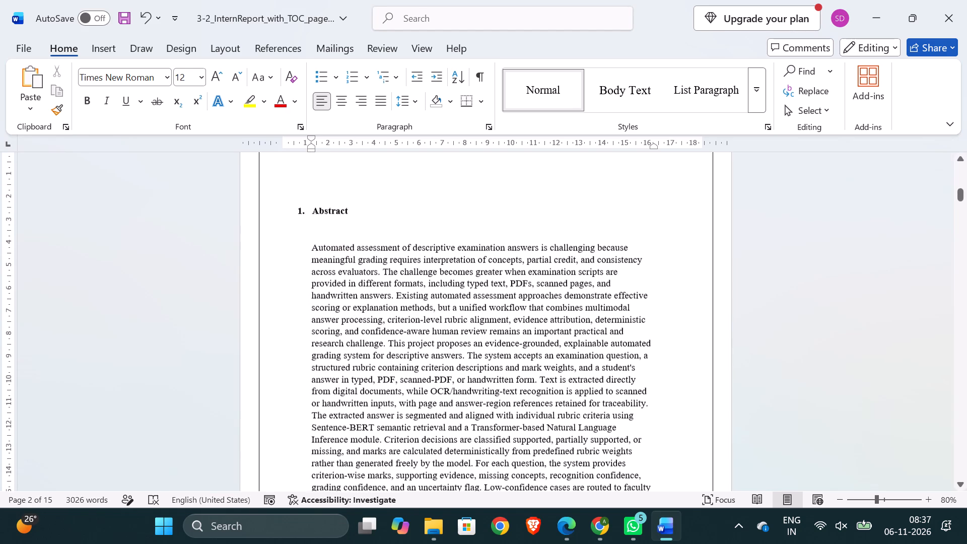
{"action": "scroll", "coordinate": [528, 271], "scroll_direction": "down", "scroll_amount": 1}
{"action": "scroll", "coordinate": [528, 271], "scroll_direction": "up", "scroll_amount": 1}
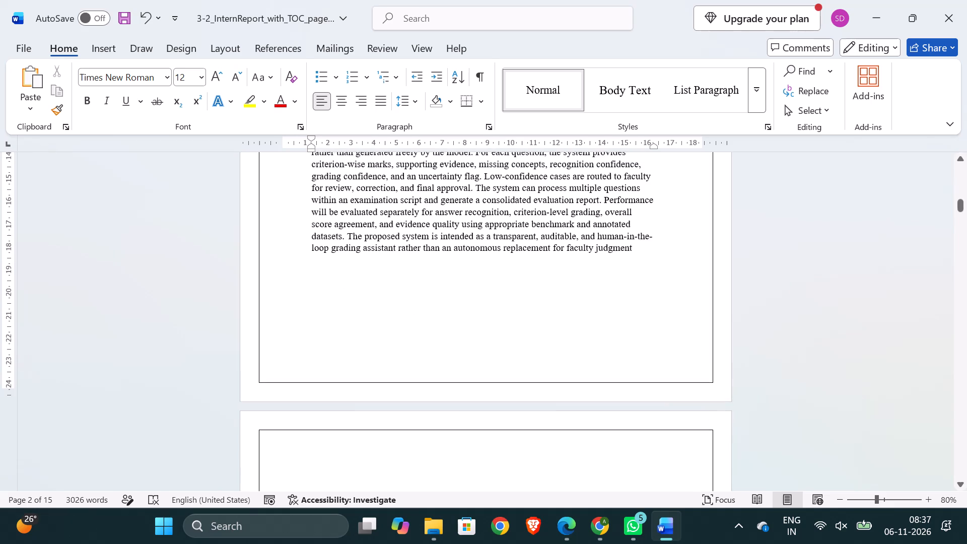
{"action": "scroll", "coordinate": [528, 271], "scroll_direction": "up", "scroll_amount": 1}
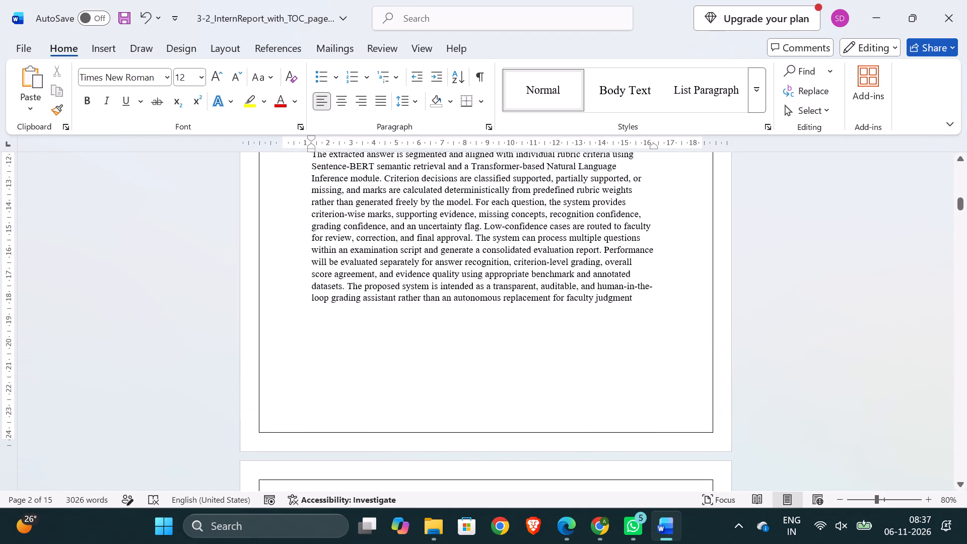
{"action": "scroll", "coordinate": [528, 271], "scroll_direction": "up", "scroll_amount": 4}
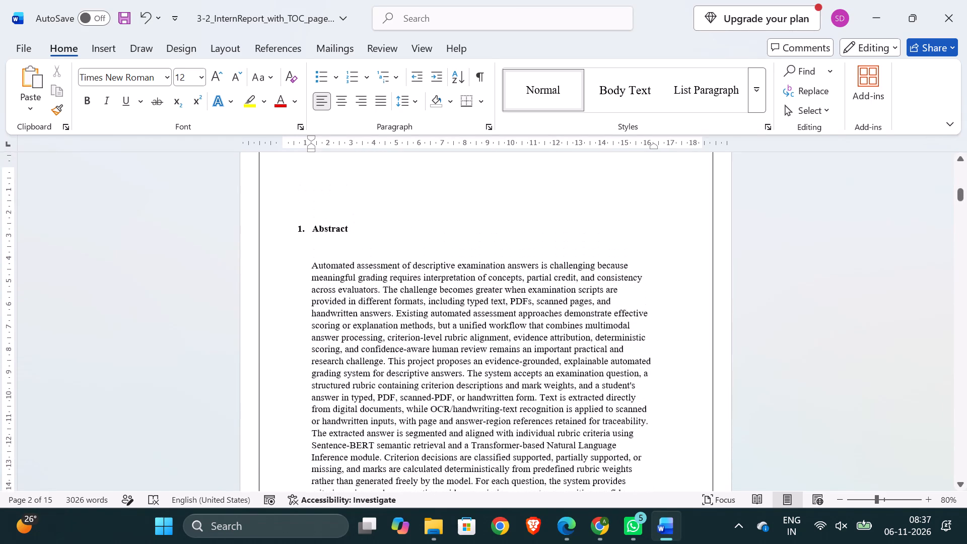
{"action": "left_click_drag", "start_coordinate": [364, 296], "coordinate": [297, 293]}
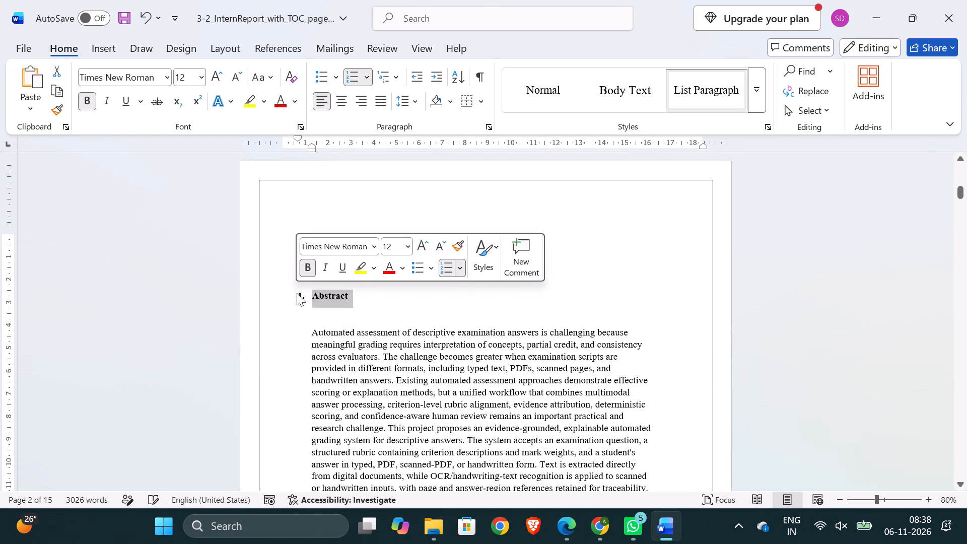
{"action": "left_click", "coordinate": [189, 77]}
{"action": "key", "text": "BackSpace"}
{"action": "key", "text": "1"}
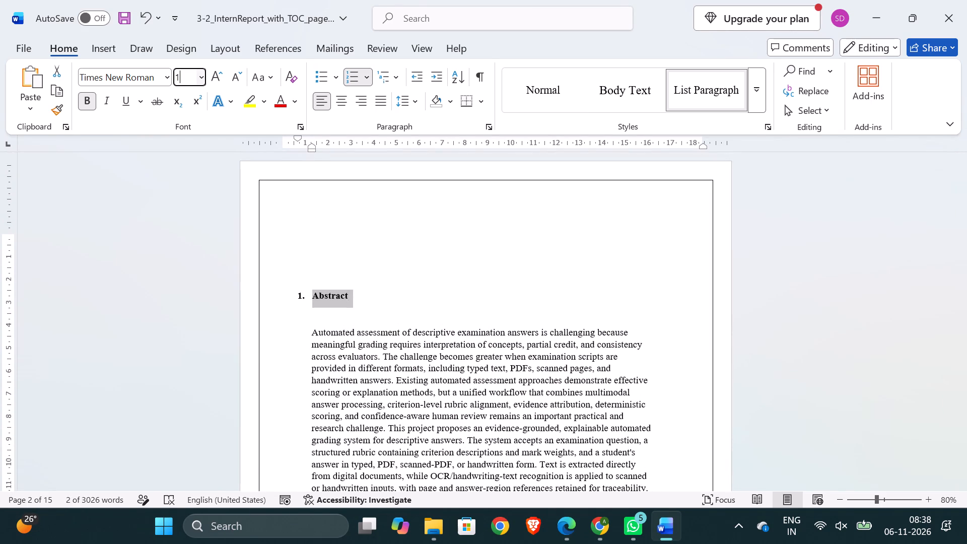
{"action": "key", "text": "6"}
{"action": "key", "text": "Return"}
{"action": "left_click", "coordinate": [335, 153]}
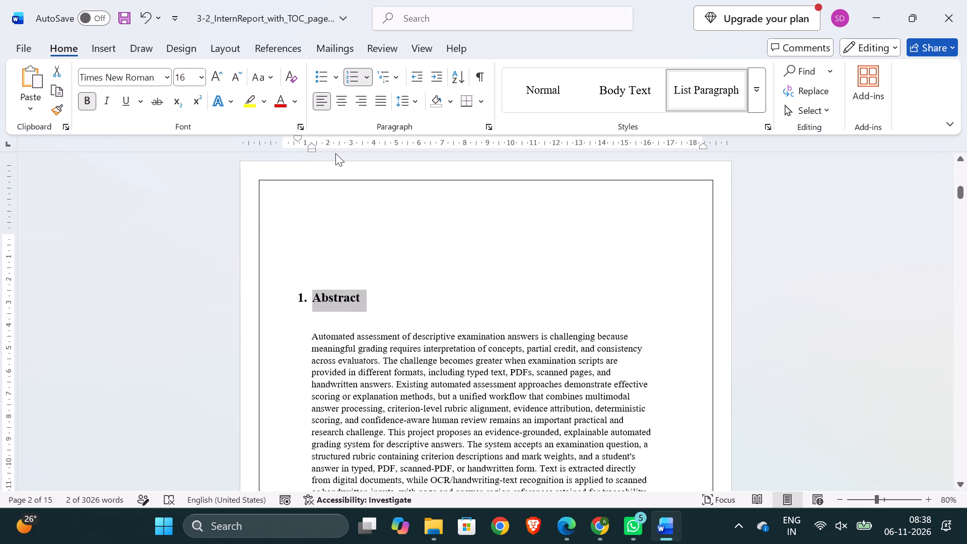
Delete the blank lines above the Abstract heading back into the cover page, including the final 2 of "Reviewer2".
{"action": "left_click", "coordinate": [301, 291]}
{"action": "key", "text": "BackSpace"}
{"action": "key", "text": "BackSpace"}
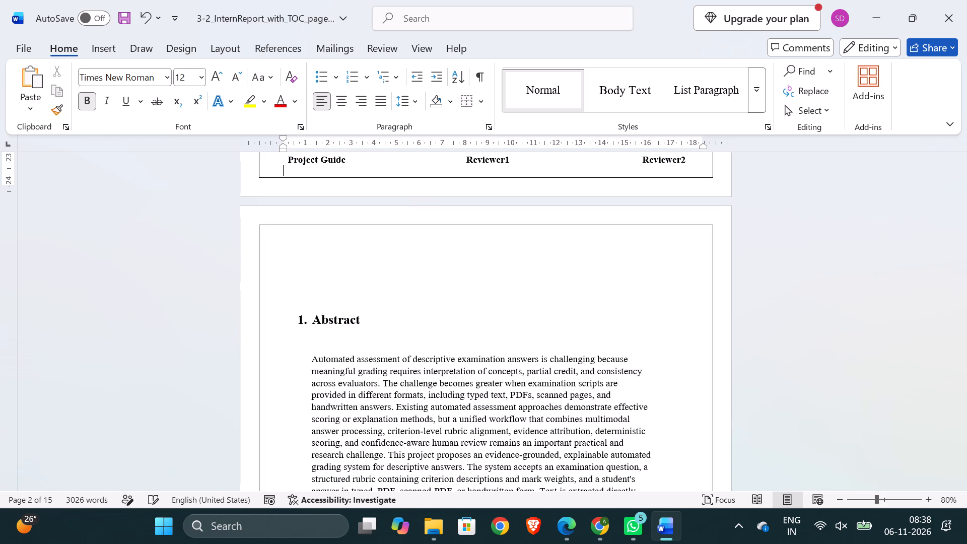
{"action": "key", "text": "BackSpace"}
{"action": "key", "text": "BackSpace"}
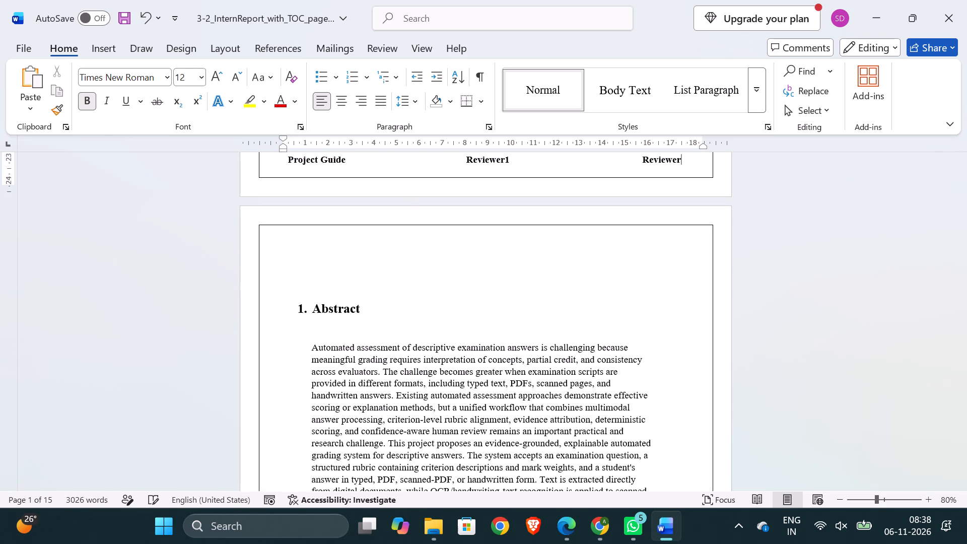
Look over the report's Abstract page, then switch to Edge and examine the early pages of the reference PDF to compare the layout.
{"action": "scroll", "coordinate": [542, 405], "scroll_direction": "down", "scroll_amount": 1}
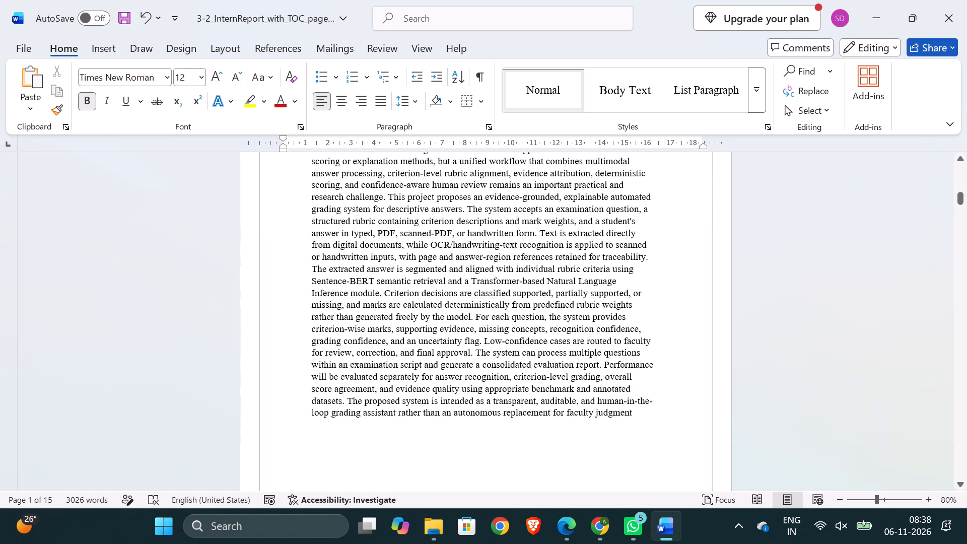
{"action": "scroll", "coordinate": [542, 405], "scroll_direction": "down", "scroll_amount": 1}
{"action": "scroll", "coordinate": [542, 405], "scroll_direction": "up", "scroll_amount": 2}
{"action": "left_click", "coordinate": [564, 527]}
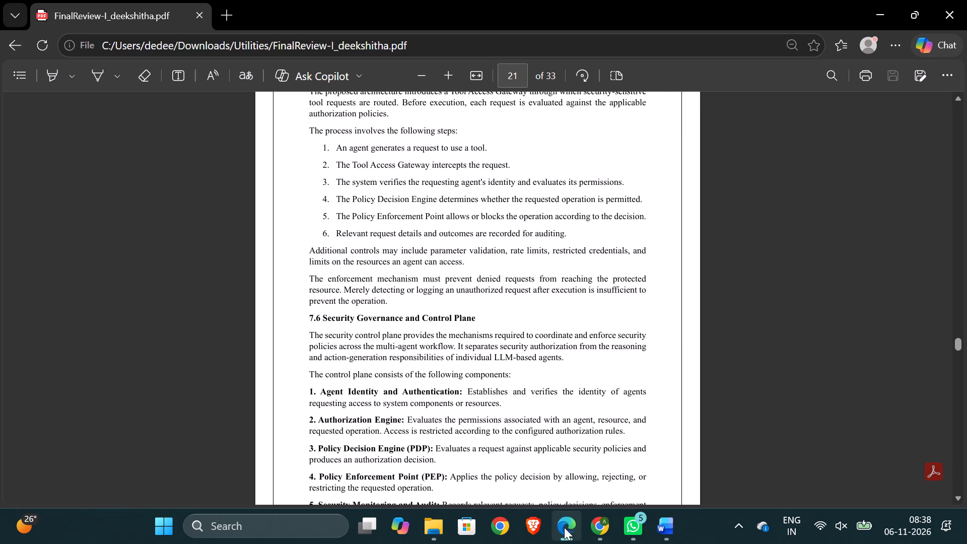
{"action": "scroll", "coordinate": [529, 310], "scroll_direction": "up", "scroll_amount": 20}
{"action": "scroll", "coordinate": [529, 310], "scroll_direction": "up", "scroll_amount": 7}
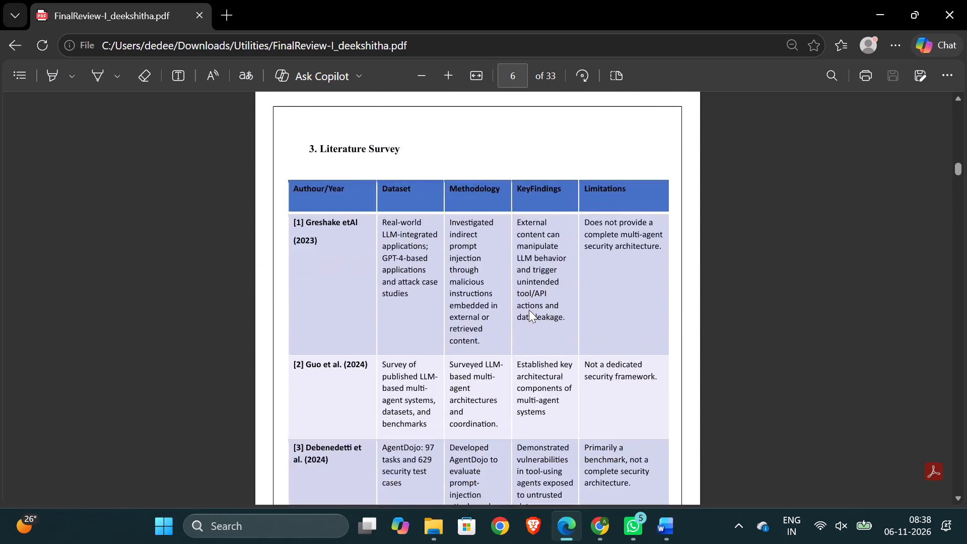
{"action": "scroll", "coordinate": [529, 310], "scroll_direction": "up", "scroll_amount": 5}
{"action": "scroll", "coordinate": [529, 310], "scroll_direction": "down", "scroll_amount": 1}
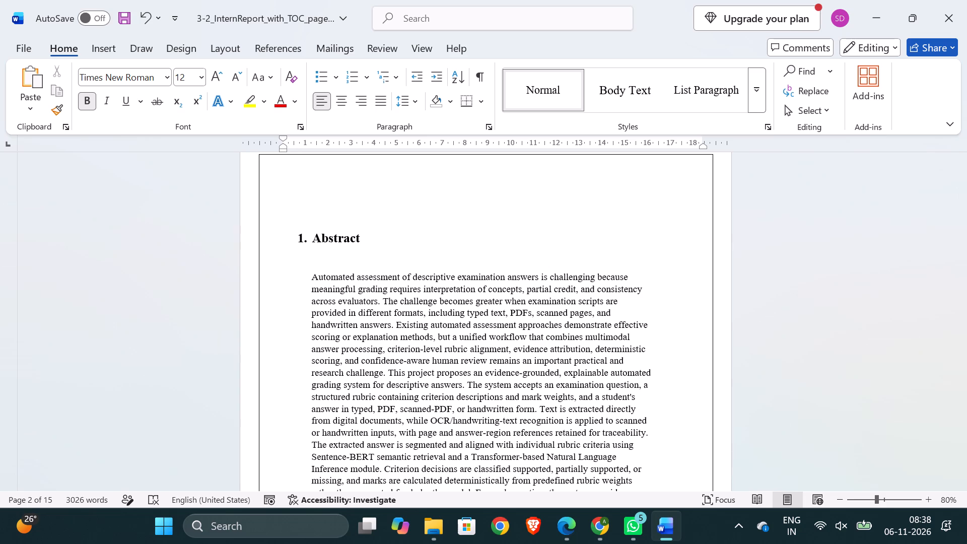
Save the internship report.
{"action": "key", "text": "ctrl+s"}
Skim the report from the Abstract page down to the References section at the end.
{"action": "scroll", "coordinate": [764, 452], "scroll_direction": "down", "scroll_amount": 4}
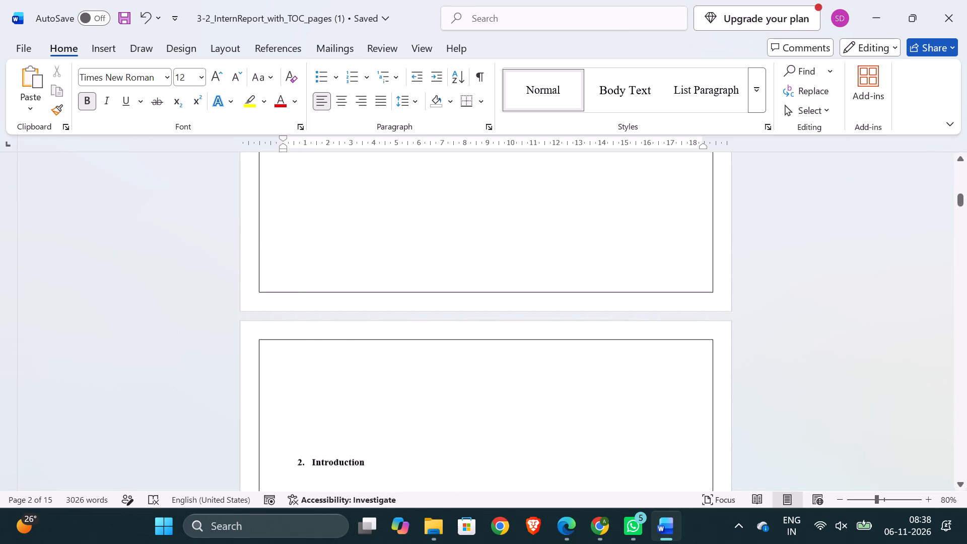
{"action": "scroll", "coordinate": [764, 450], "scroll_direction": "down", "scroll_amount": 11}
{"action": "scroll", "coordinate": [764, 450], "scroll_direction": "up", "scroll_amount": 1}
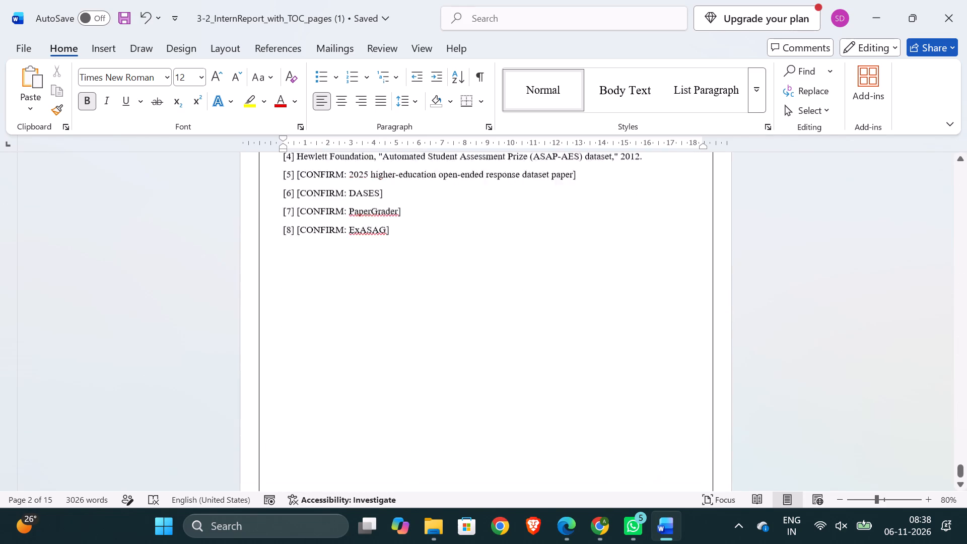
{"action": "scroll", "coordinate": [764, 450], "scroll_direction": "up", "scroll_amount": 1}
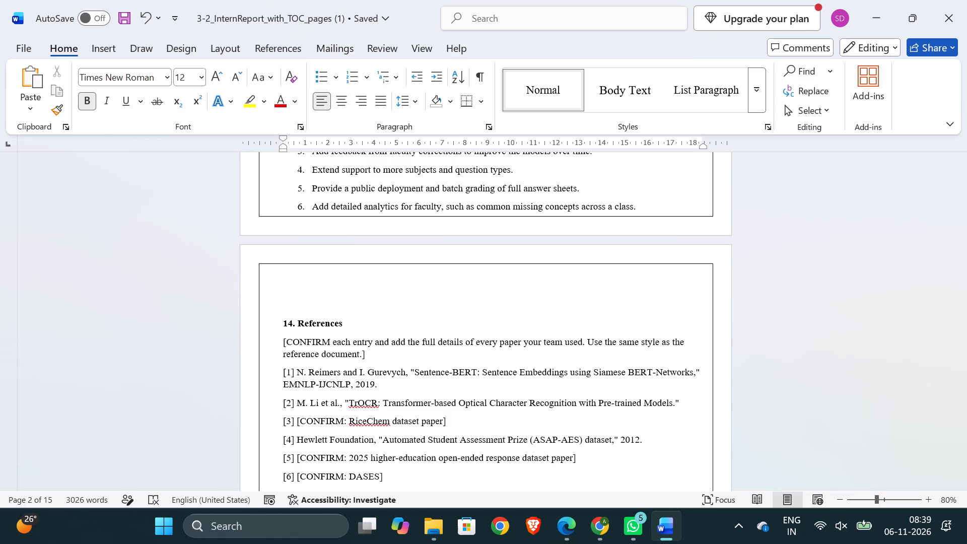
Check the computer's Wi-Fi connection in the system's quick settings, then return to the report.
{"action": "left_click", "coordinate": [826, 540]}
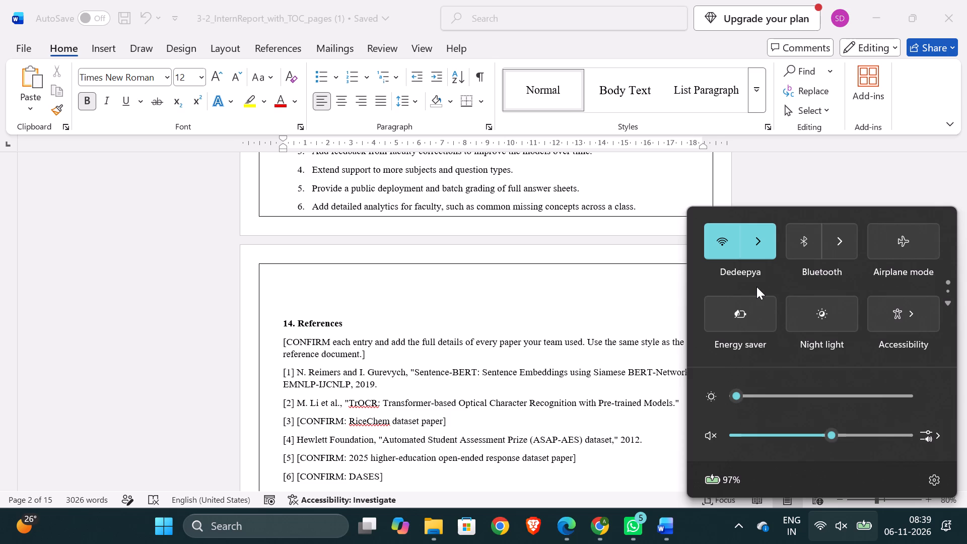
{"action": "left_click", "coordinate": [765, 226]}
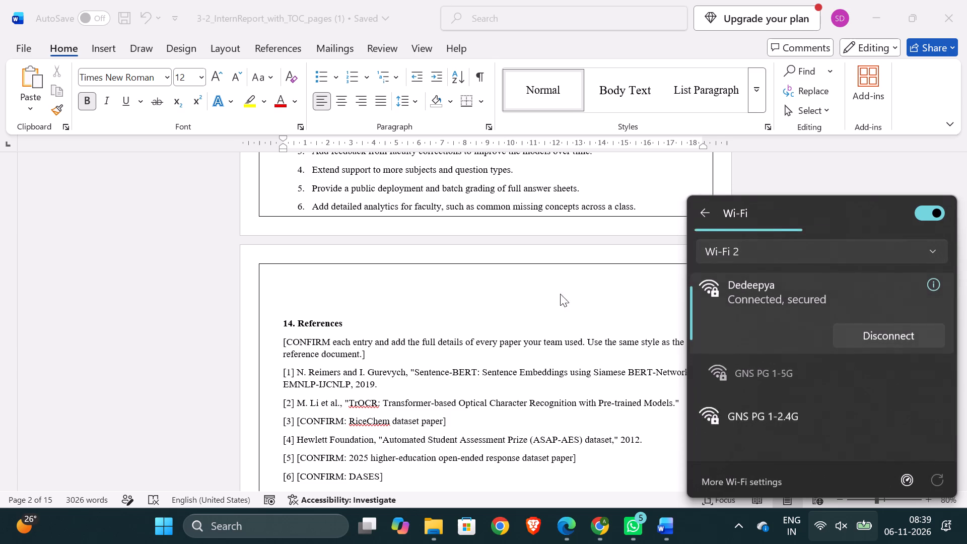
{"action": "left_click", "coordinate": [481, 250]}
Review the report's sections backwards from References and Future work to Implementation Details, examining headings, tables and image placeholders.
{"action": "scroll", "coordinate": [481, 250], "scroll_direction": "up", "scroll_amount": 1}
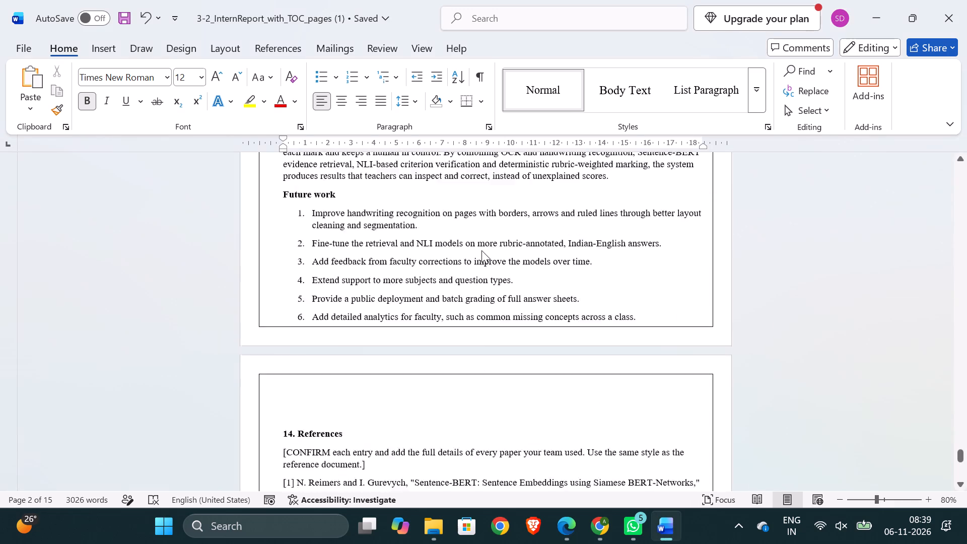
{"action": "scroll", "coordinate": [481, 250], "scroll_direction": "up", "scroll_amount": 4}
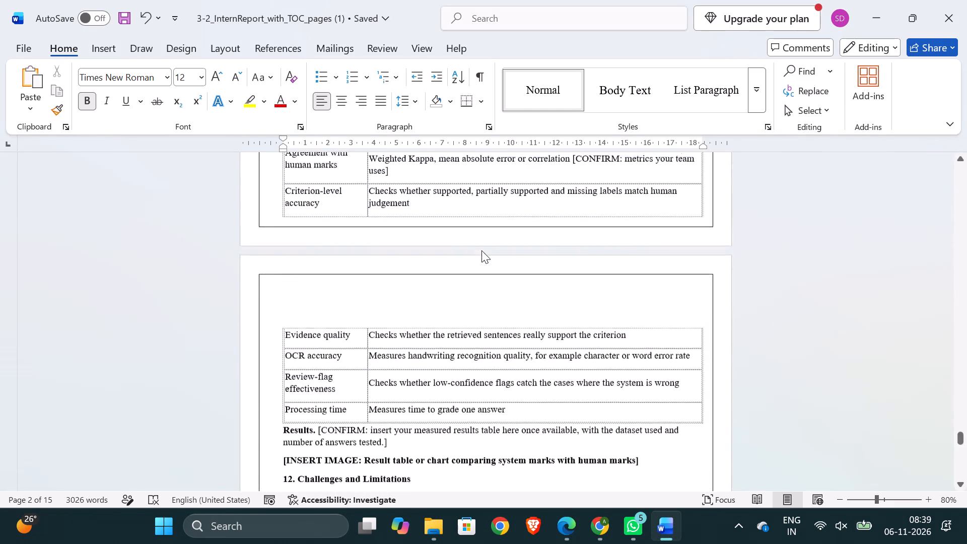
{"action": "scroll", "coordinate": [481, 250], "scroll_direction": "up", "scroll_amount": 4}
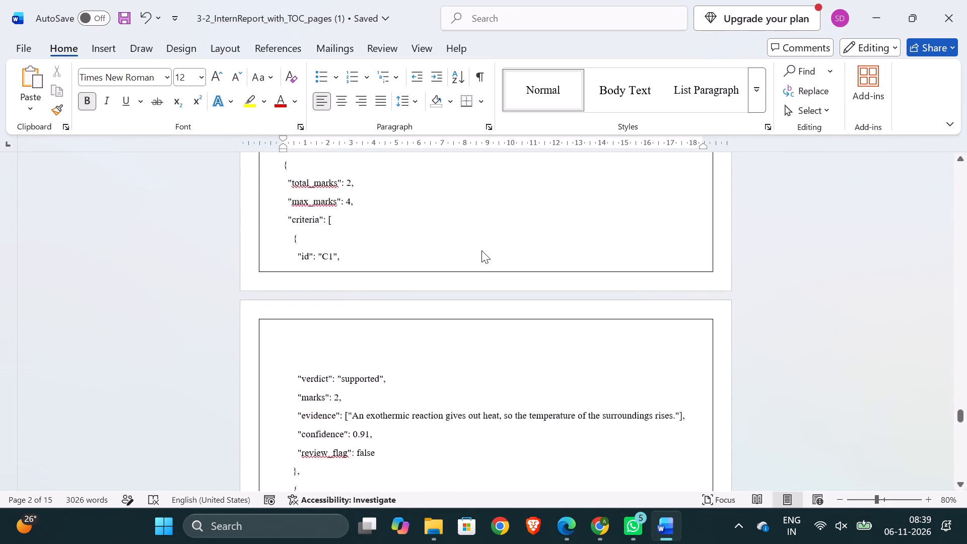
{"action": "scroll", "coordinate": [481, 250], "scroll_direction": "up", "scroll_amount": 5}
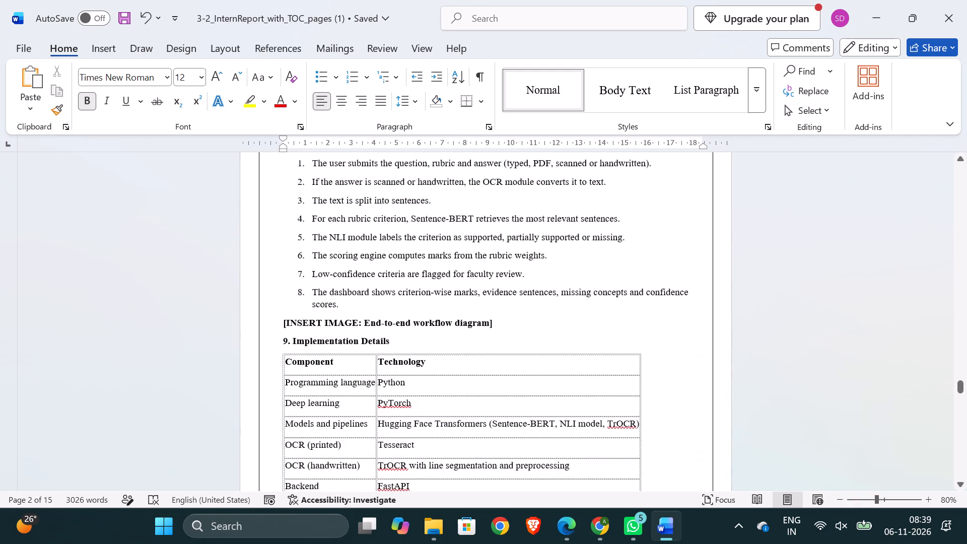
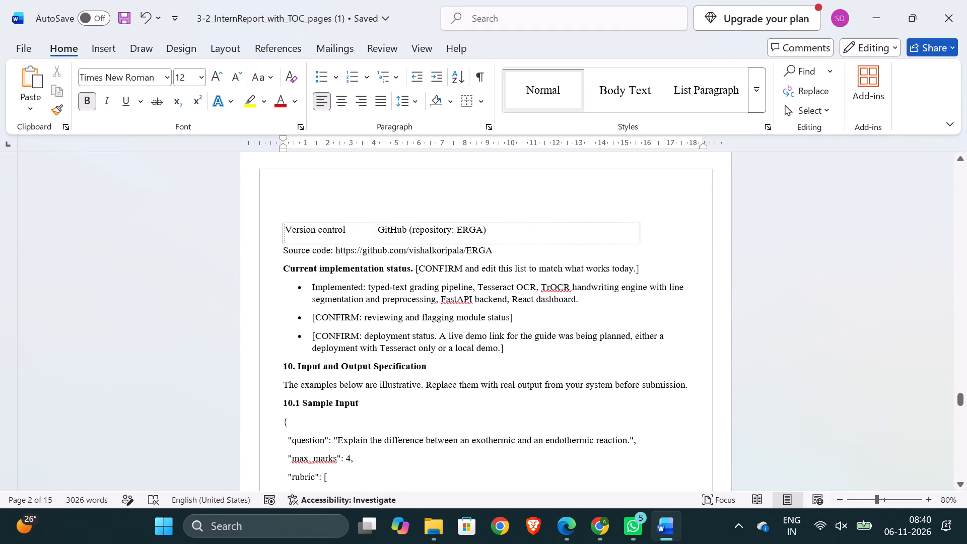
Replace the period and bracketed "CONFIRM and edit this list" note after "Current implementation status" with a colon and a line break.
{"action": "left_click_drag", "start_coordinate": [641, 268], "coordinate": [398, 272]}
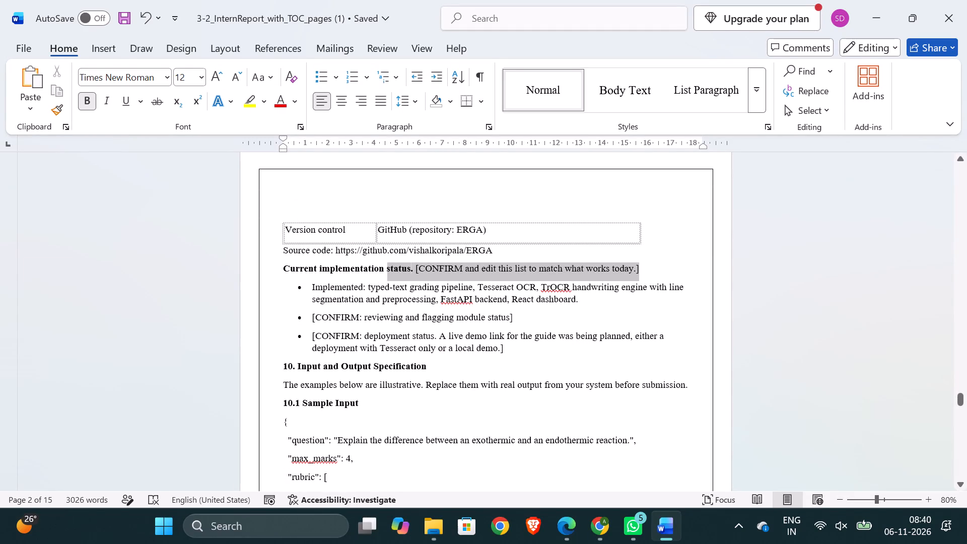
{"action": "left_click_drag", "start_coordinate": [398, 272], "coordinate": [413, 275]}
{"action": "left_click_drag", "start_coordinate": [413, 275], "coordinate": [412, 275]}
{"action": "key", "text": "BackSpace"}
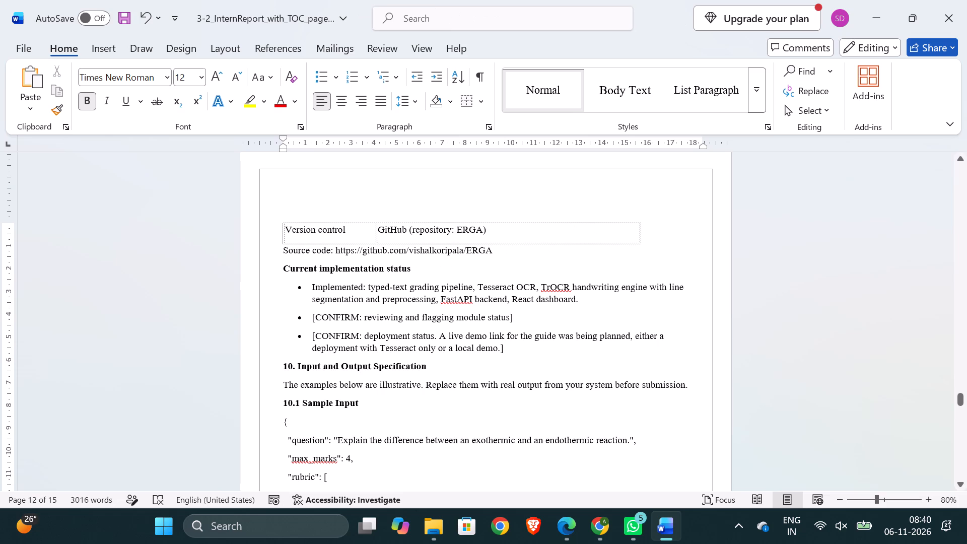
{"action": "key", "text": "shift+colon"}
{"action": "key", "text": "shift+Return"}
Delete the "Source code" repository link line between the version control table row and "Current implementation status".
{"action": "left_click_drag", "start_coordinate": [497, 253], "coordinate": [288, 255]}
{"action": "key", "text": "BackSpace"}
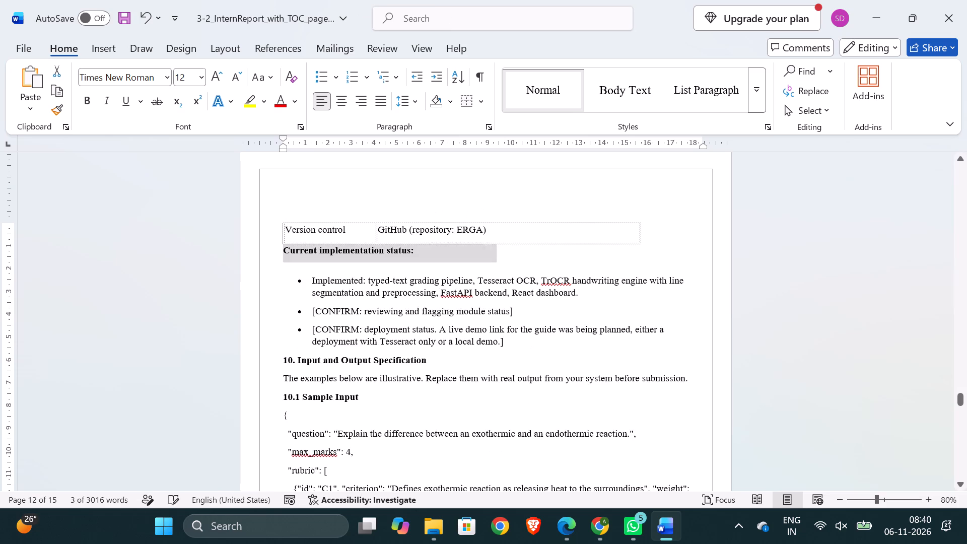
Review the pages from the Implementation Details section back through the section 8 module descriptions to the numbered methodology steps.
{"action": "left_click", "coordinate": [661, 253]}
{"action": "scroll", "coordinate": [661, 253], "scroll_direction": "down", "scroll_amount": 1}
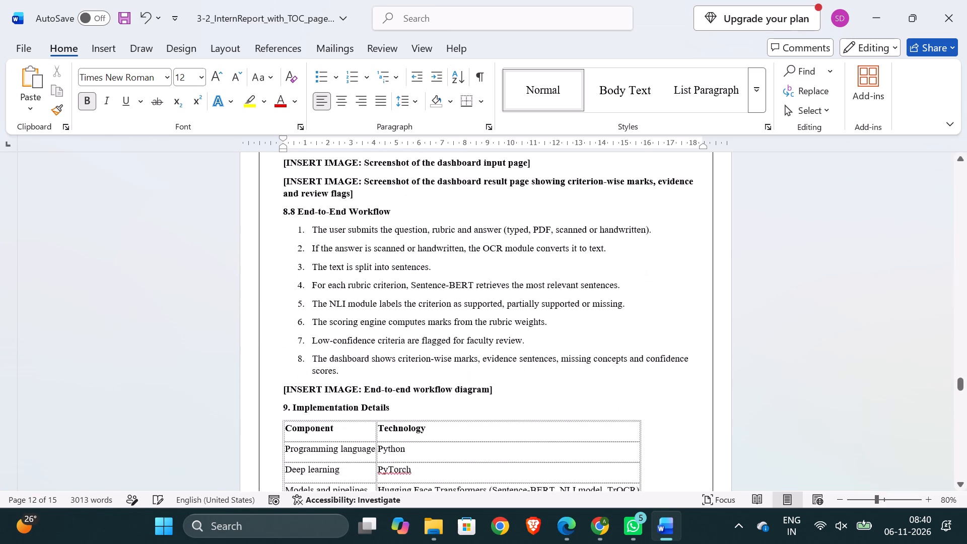
{"action": "scroll", "coordinate": [661, 253], "scroll_direction": "down", "scroll_amount": 3}
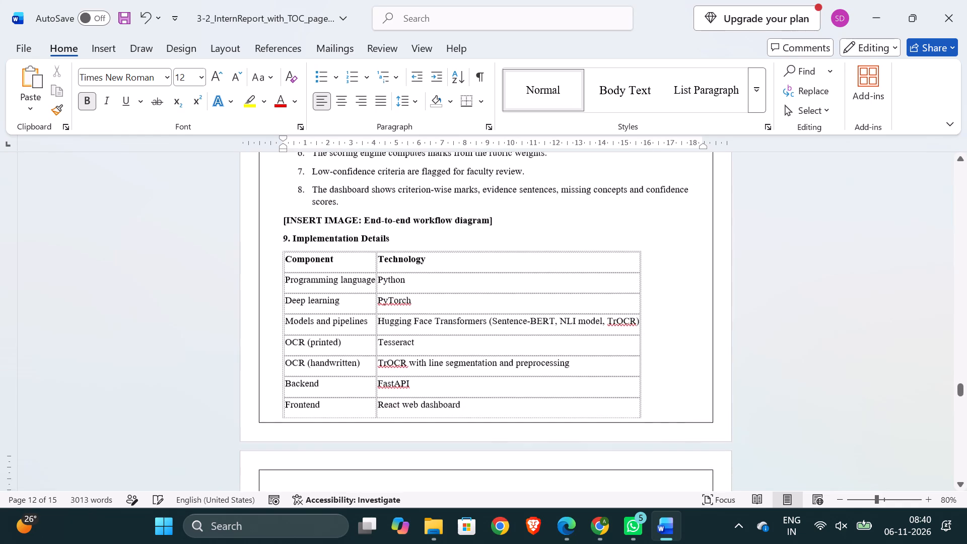
{"action": "scroll", "coordinate": [661, 253], "scroll_direction": "down", "scroll_amount": 2}
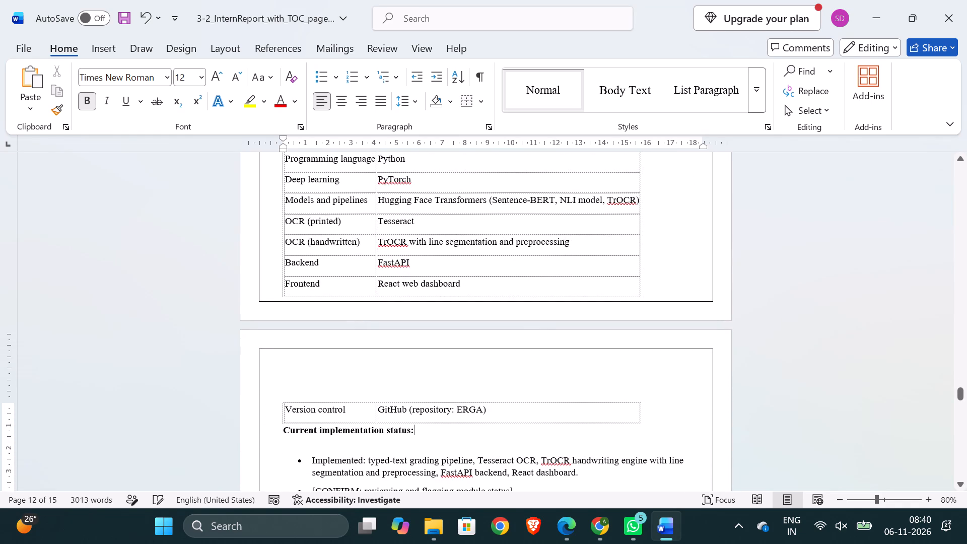
{"action": "scroll", "coordinate": [530, 338], "scroll_direction": "up", "scroll_amount": 1}
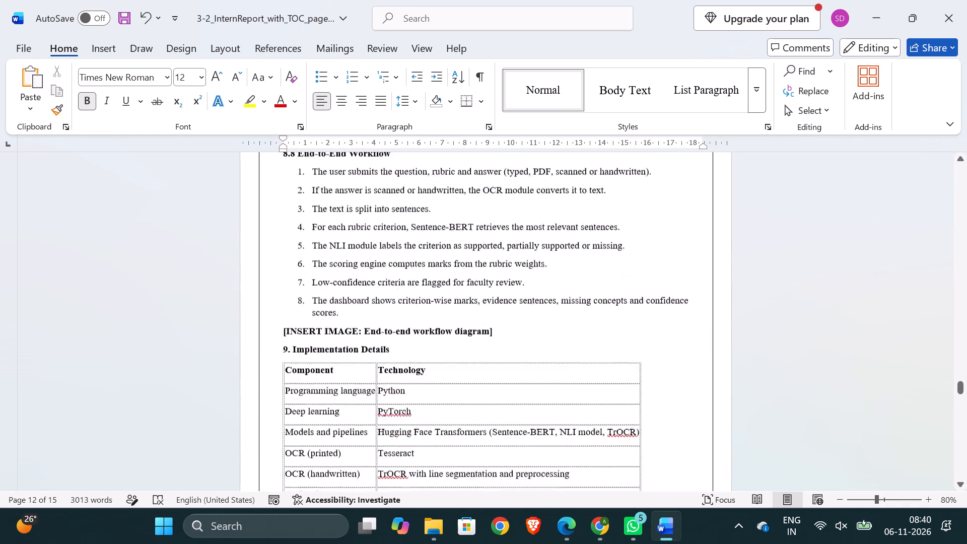
{"action": "scroll", "coordinate": [530, 338], "scroll_direction": "up", "scroll_amount": 1}
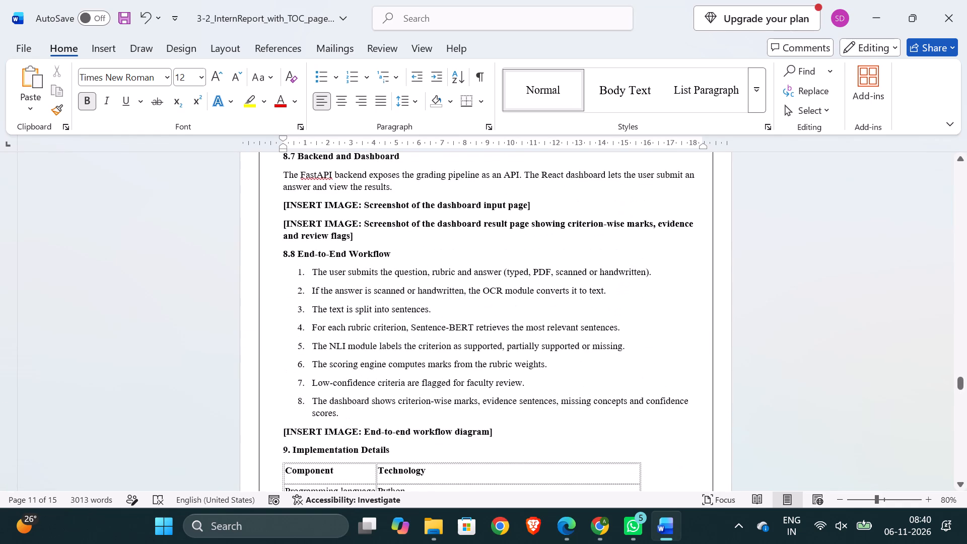
{"action": "scroll", "coordinate": [530, 338], "scroll_direction": "up", "scroll_amount": 3}
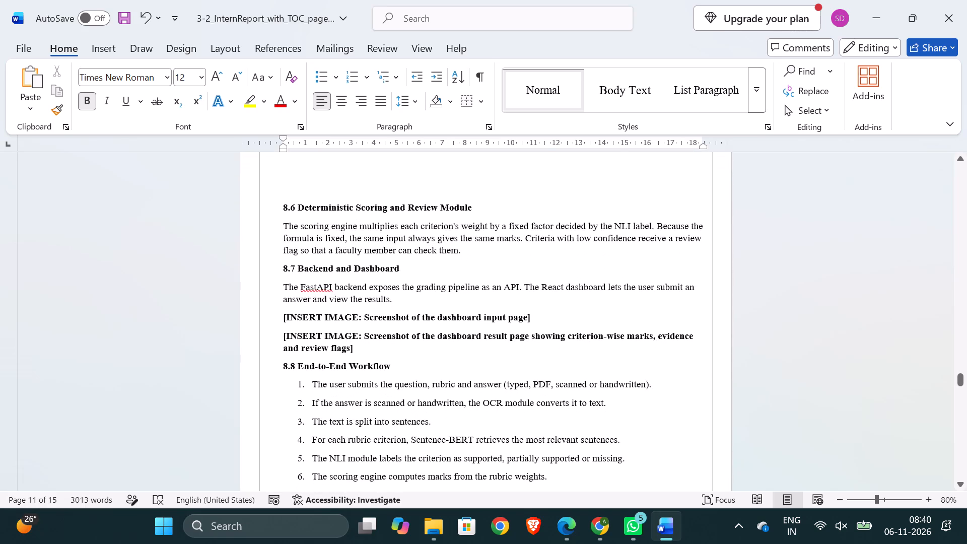
{"action": "scroll", "coordinate": [530, 338], "scroll_direction": "down", "scroll_amount": 1}
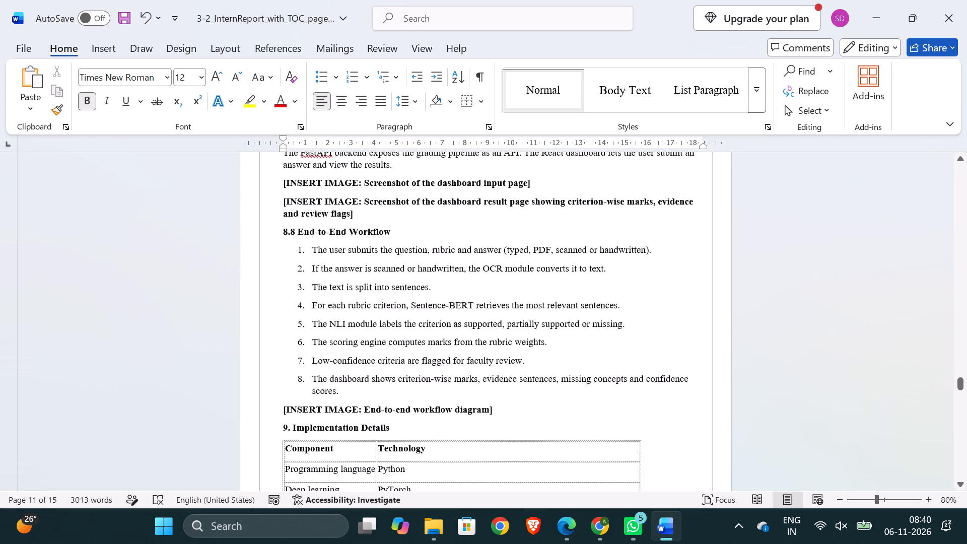
{"action": "scroll", "coordinate": [530, 338], "scroll_direction": "up", "scroll_amount": 1}
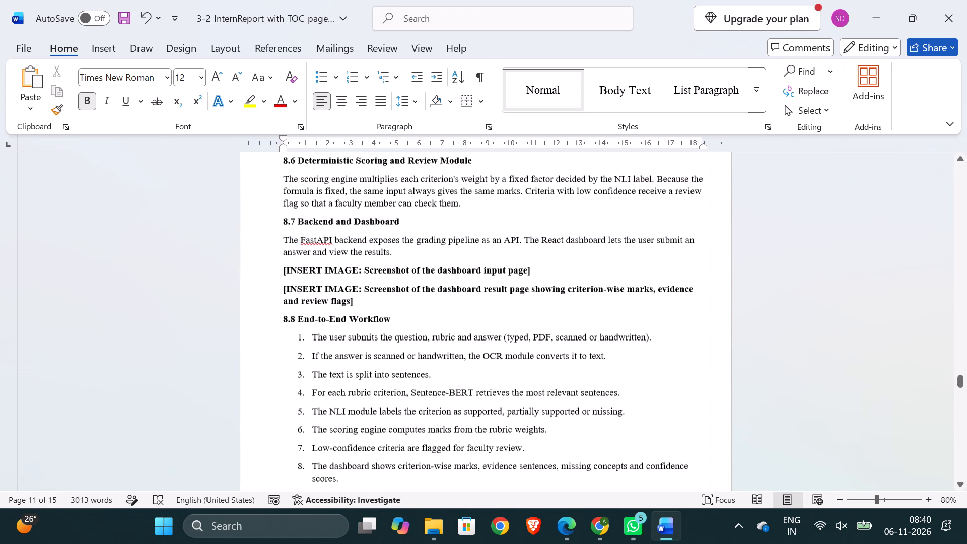
{"action": "scroll", "coordinate": [530, 338], "scroll_direction": "up", "scroll_amount": 2}
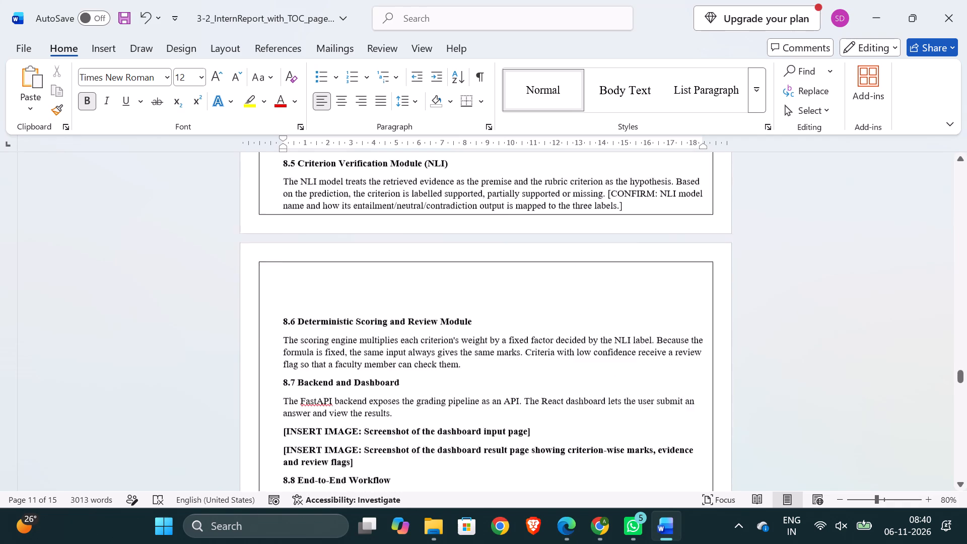
{"action": "scroll", "coordinate": [530, 338], "scroll_direction": "up", "scroll_amount": 1}
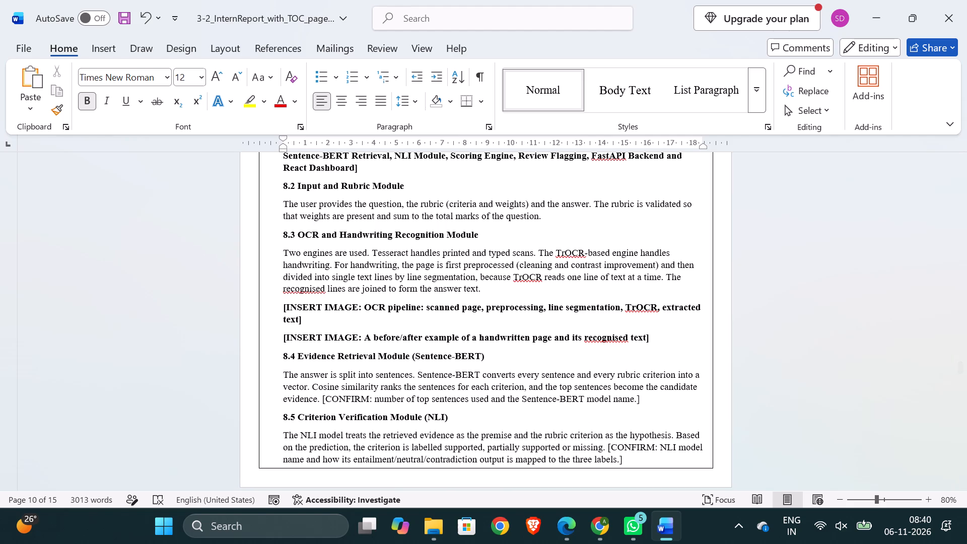
{"action": "scroll", "coordinate": [530, 338], "scroll_direction": "down", "scroll_amount": 1}
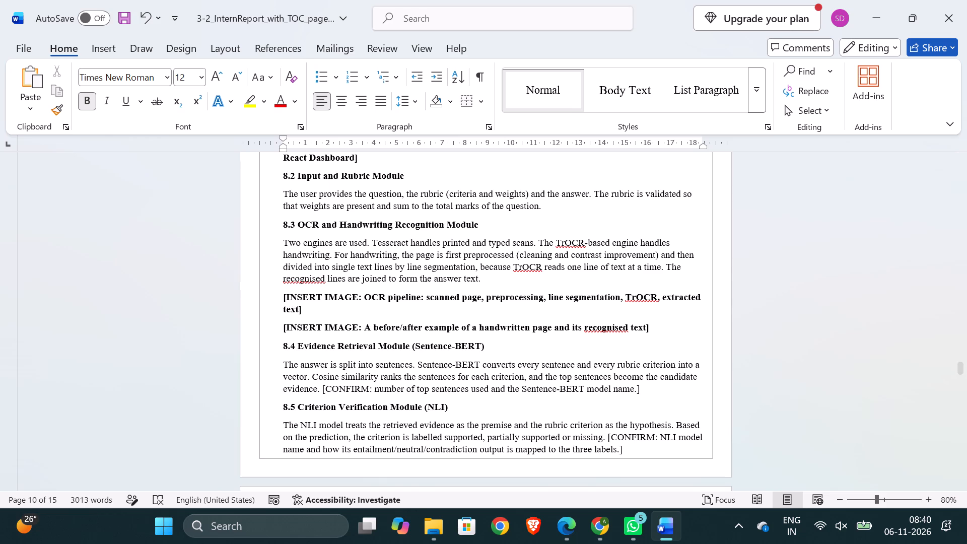
{"action": "scroll", "coordinate": [604, 359], "scroll_direction": "down", "scroll_amount": 1}
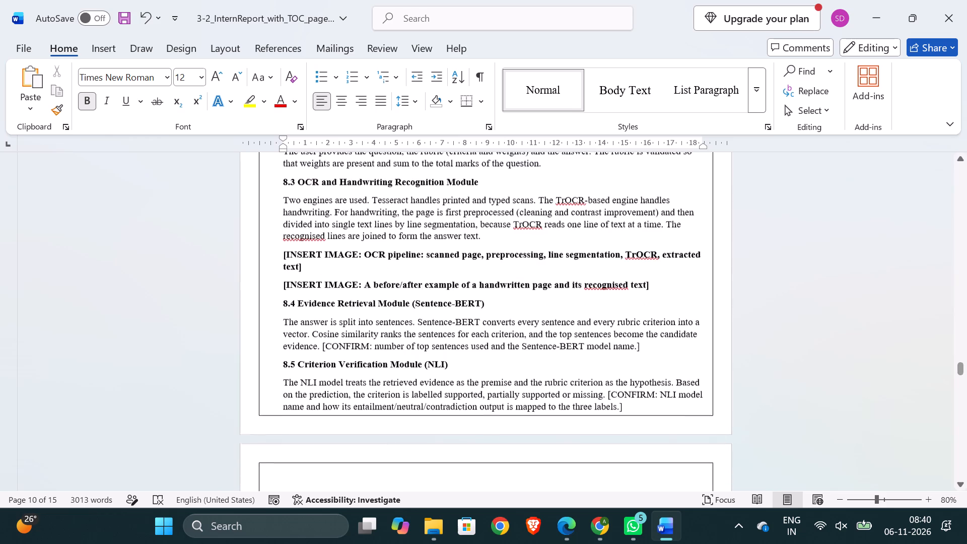
{"action": "scroll", "coordinate": [604, 359], "scroll_direction": "down", "scroll_amount": 1}
{"action": "scroll", "coordinate": [604, 359], "scroll_direction": "up", "scroll_amount": 3}
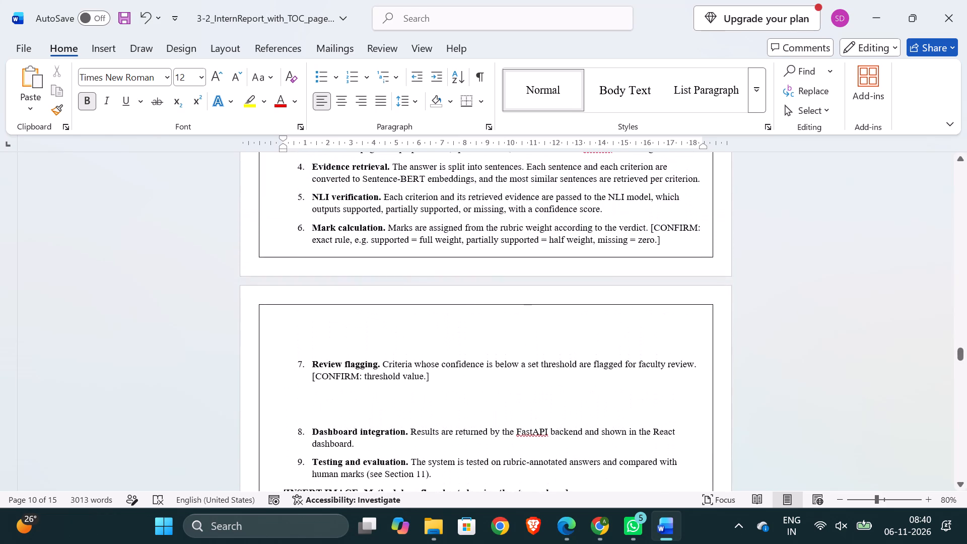
{"action": "scroll", "coordinate": [604, 359], "scroll_direction": "up", "scroll_amount": 2}
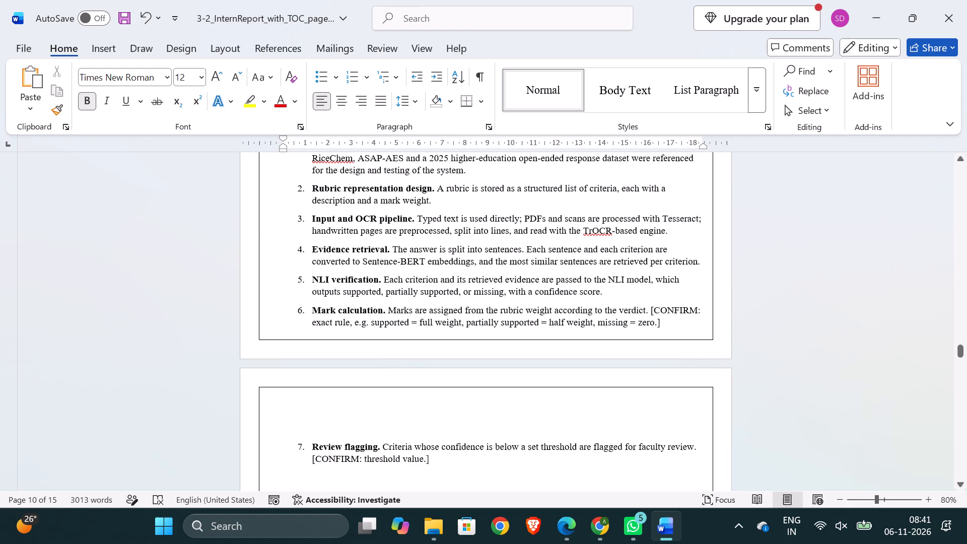
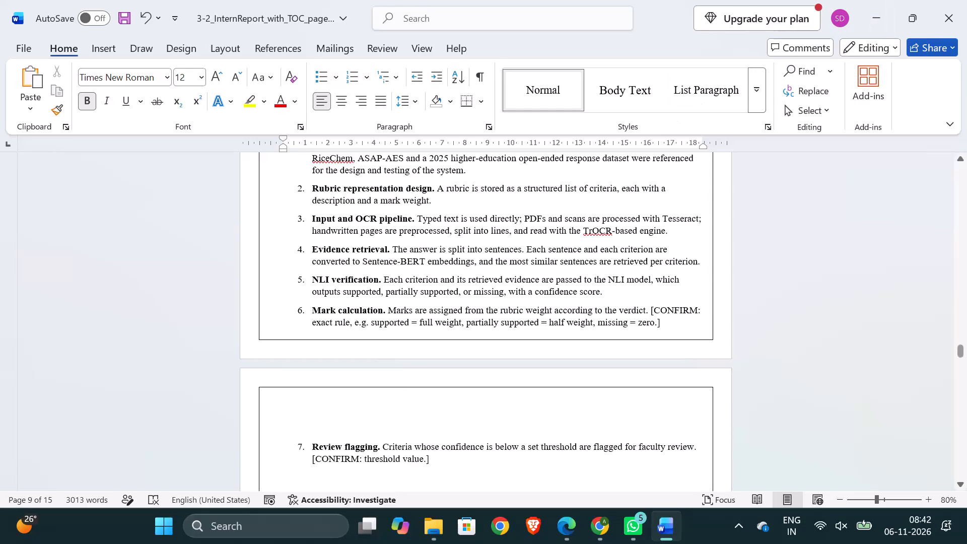
Save the changes to the current report document.
{"action": "key", "text": "ctrl+s"}
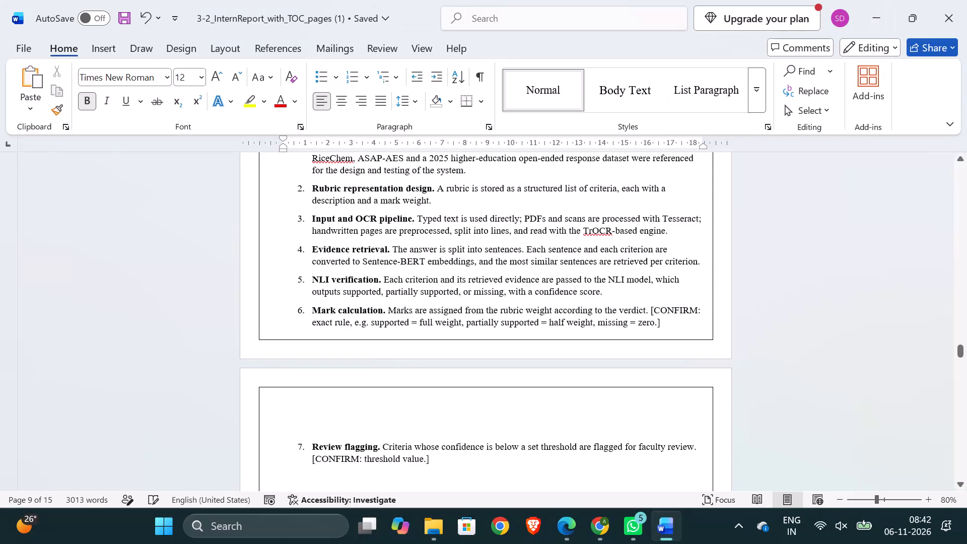
Save a copy of the report in the Downloads folder as a Word document named fypreview3.
{"action": "left_click", "coordinate": [19, 50]}
{"action": "left_click", "coordinate": [48, 287]}
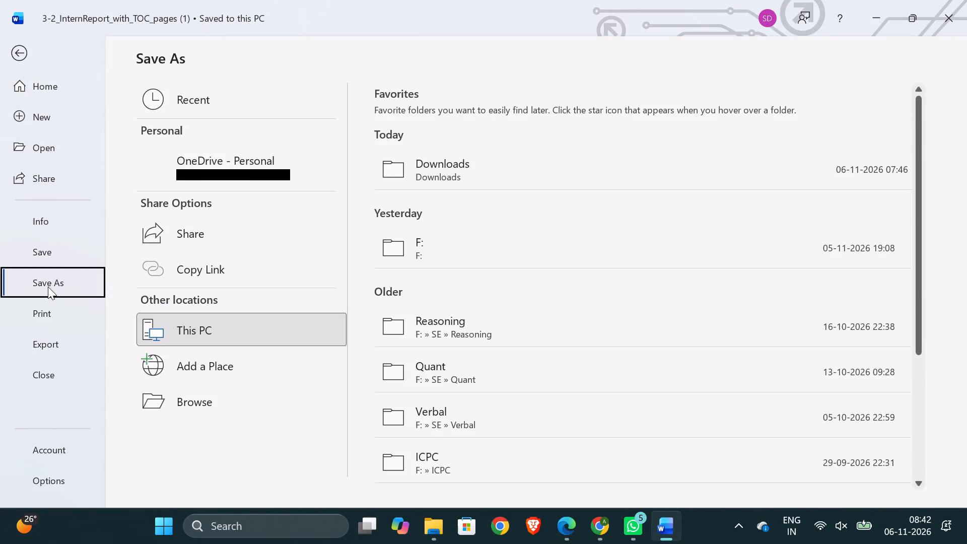
{"action": "left_click", "coordinate": [241, 401]}
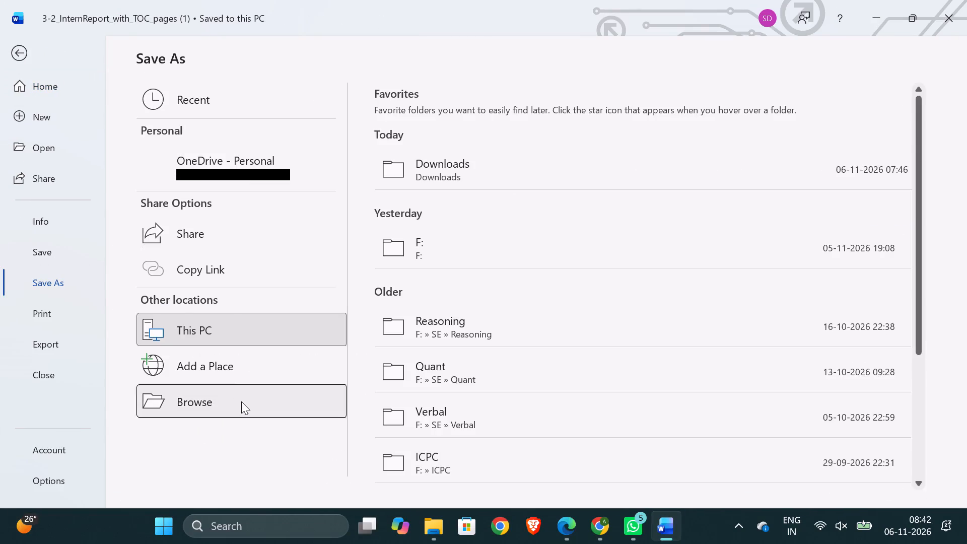
{"action": "left_click_drag", "start_coordinate": [241, 401], "coordinate": [394, 241]}
{"action": "key", "text": "BackSpace"}
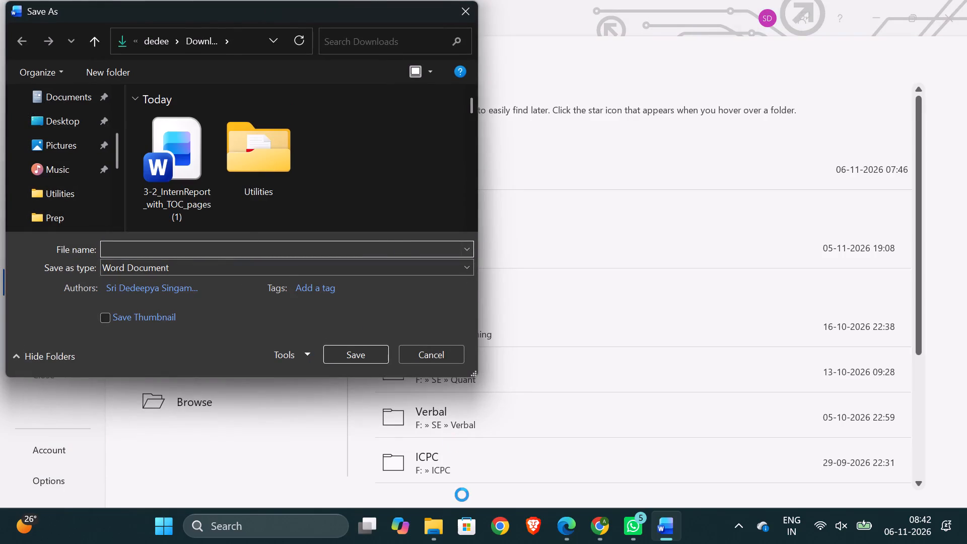
{"action": "type", "text": "fyp"}
{"action": "type", "text": "review3"}
{"action": "key", "text": "Return"}
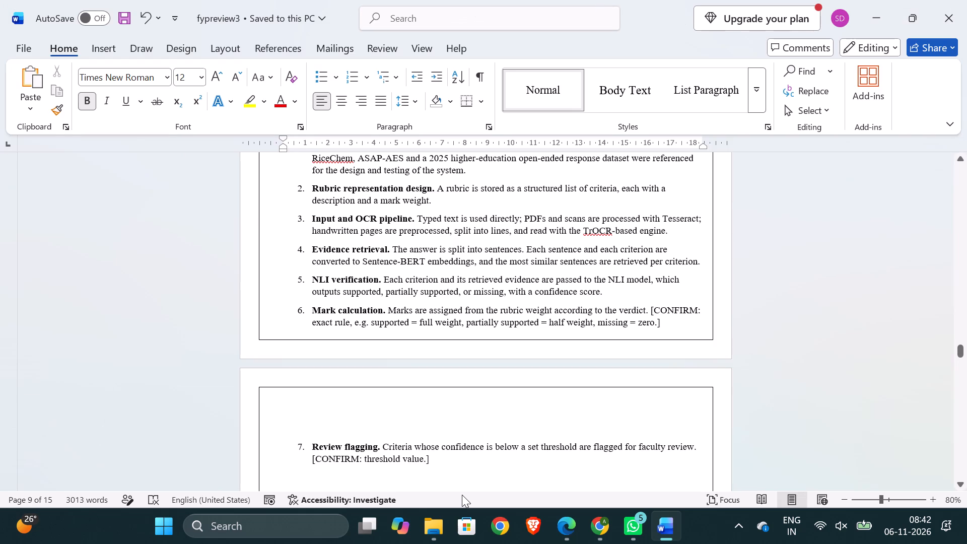
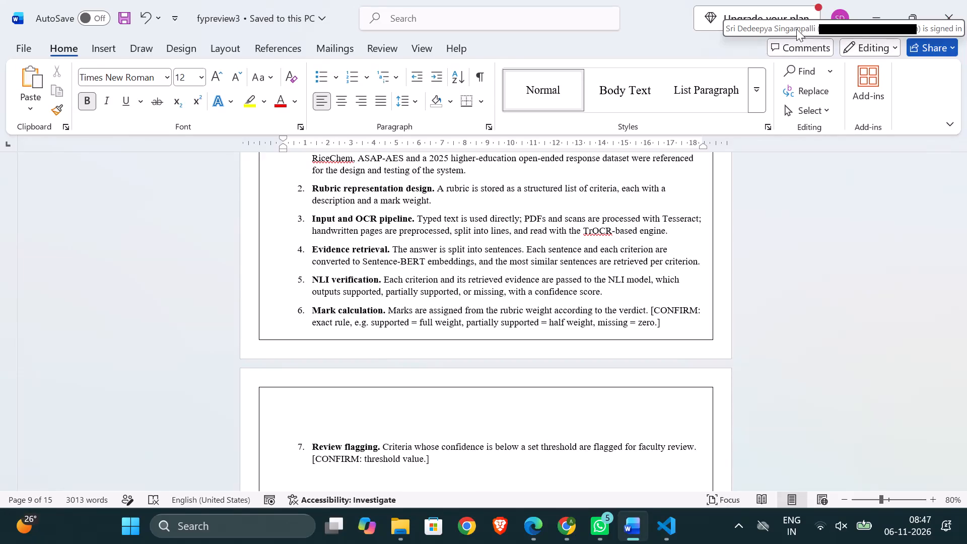
Minimize all the open windows to reach the desktop and open the Shut Down Windows dialog.
{"action": "left_click", "coordinate": [858, 3]}
{"action": "left_click", "coordinate": [873, 11]}
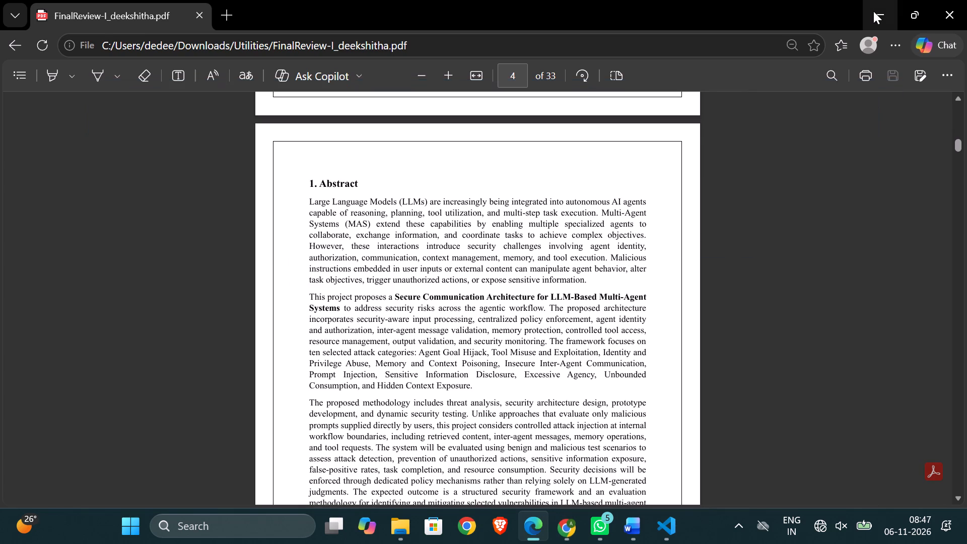
{"action": "left_click", "coordinate": [873, 11]}
{"action": "left_click", "coordinate": [873, 11]}
{"action": "key", "text": "alt+F4"}
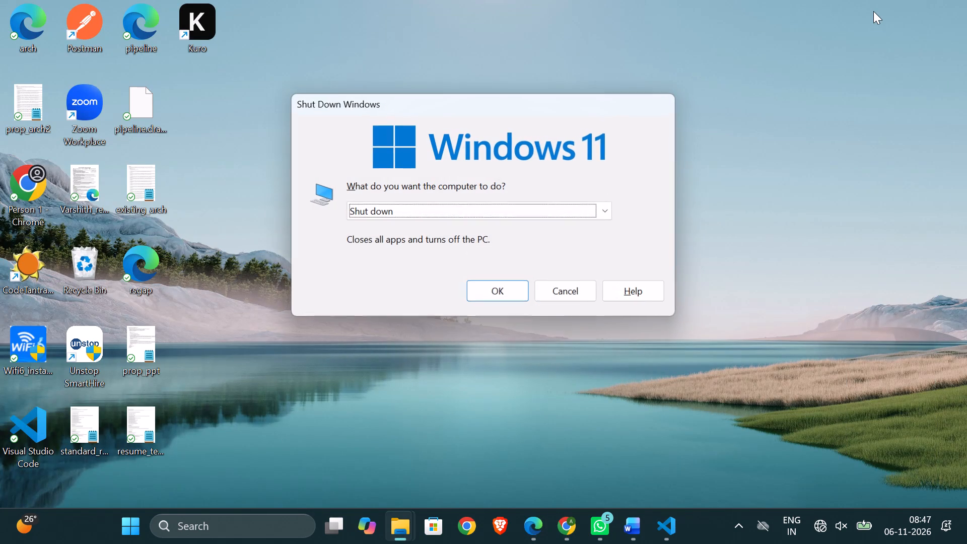